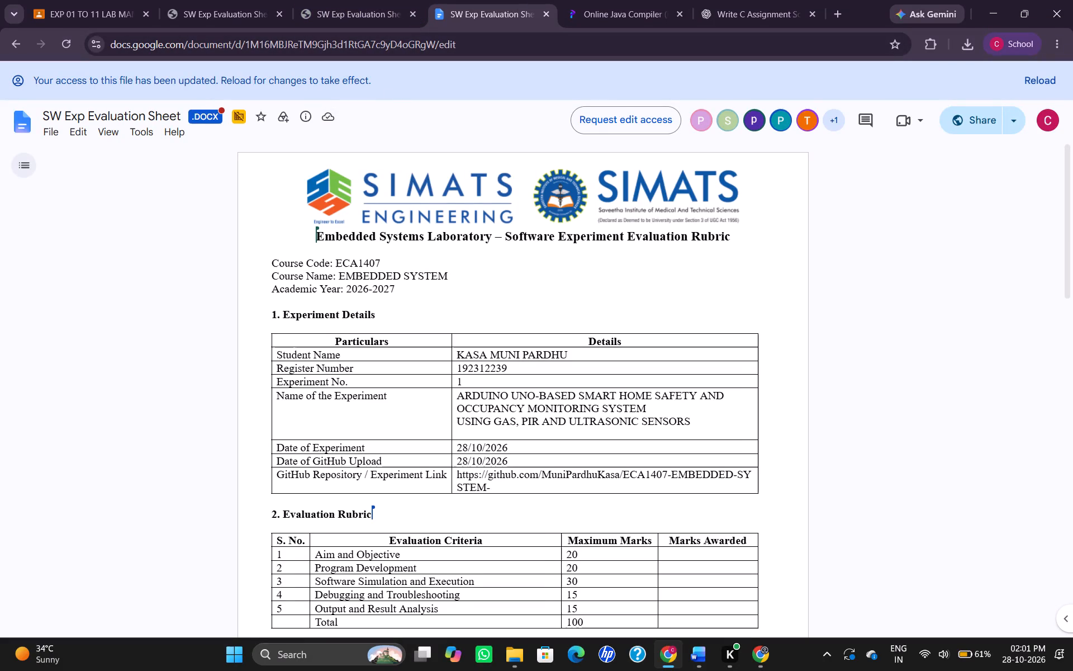
Review the completed SW Exp Evaluation Sheet through its reflection page and compare it with the blank PDF version of the form.
scroll(568, 347, "down", 10)
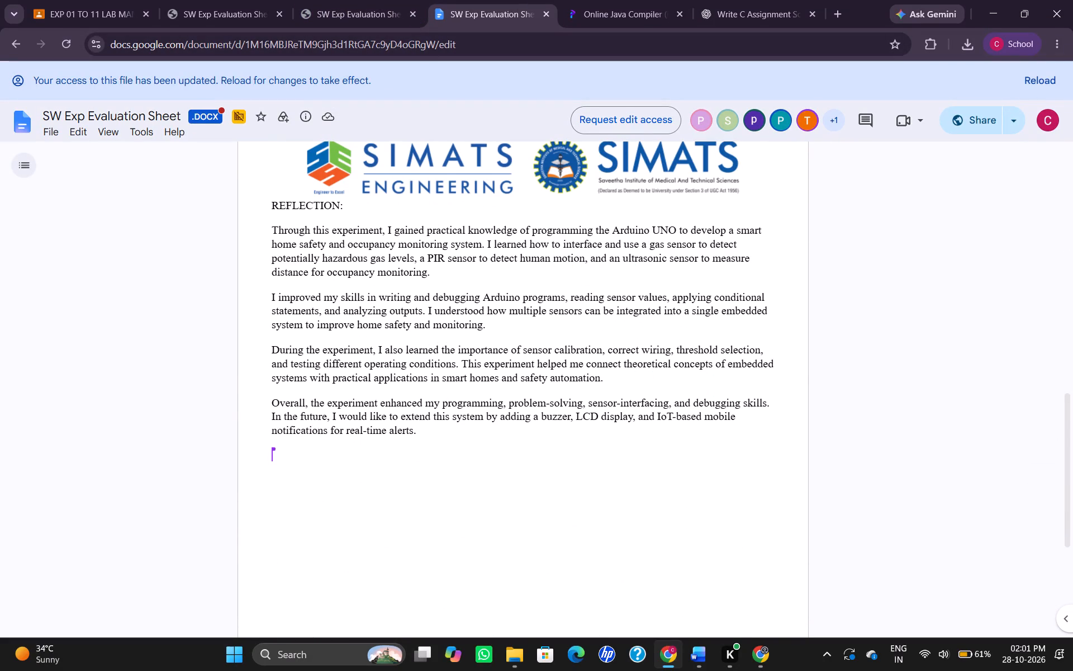
left_click(366, 0)
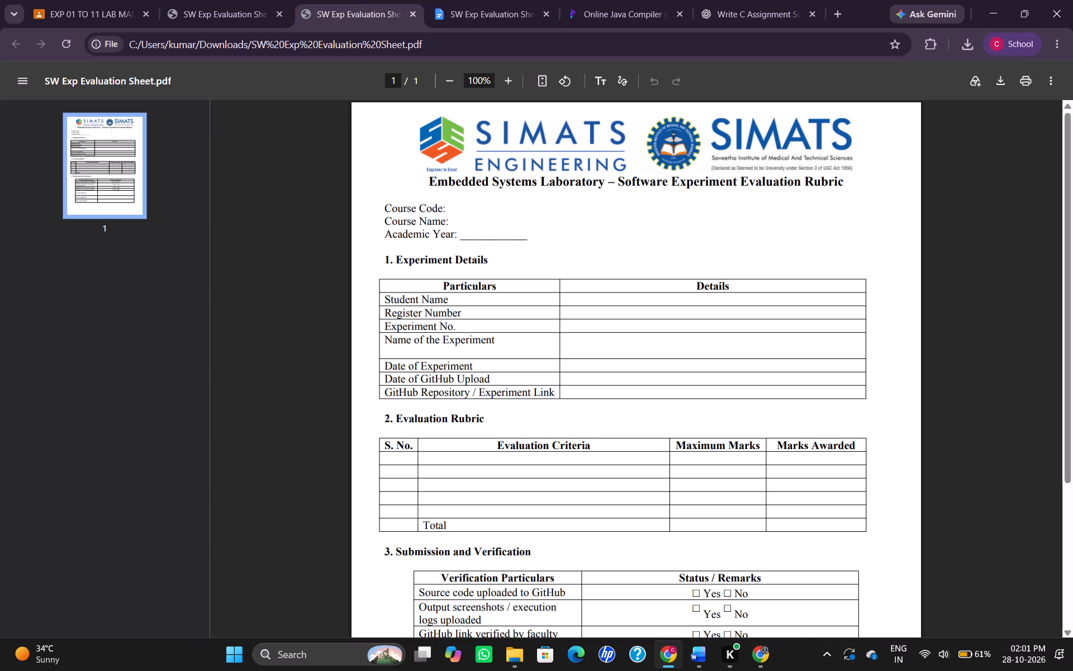
scroll(500, 296, "down", 2)
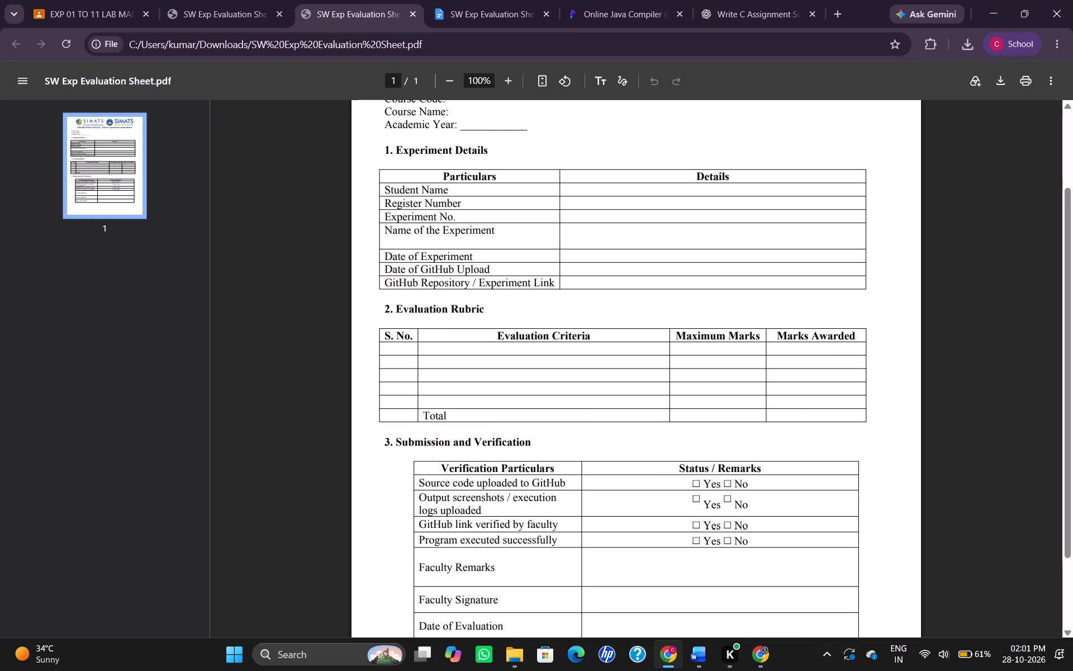
left_click(512, 0)
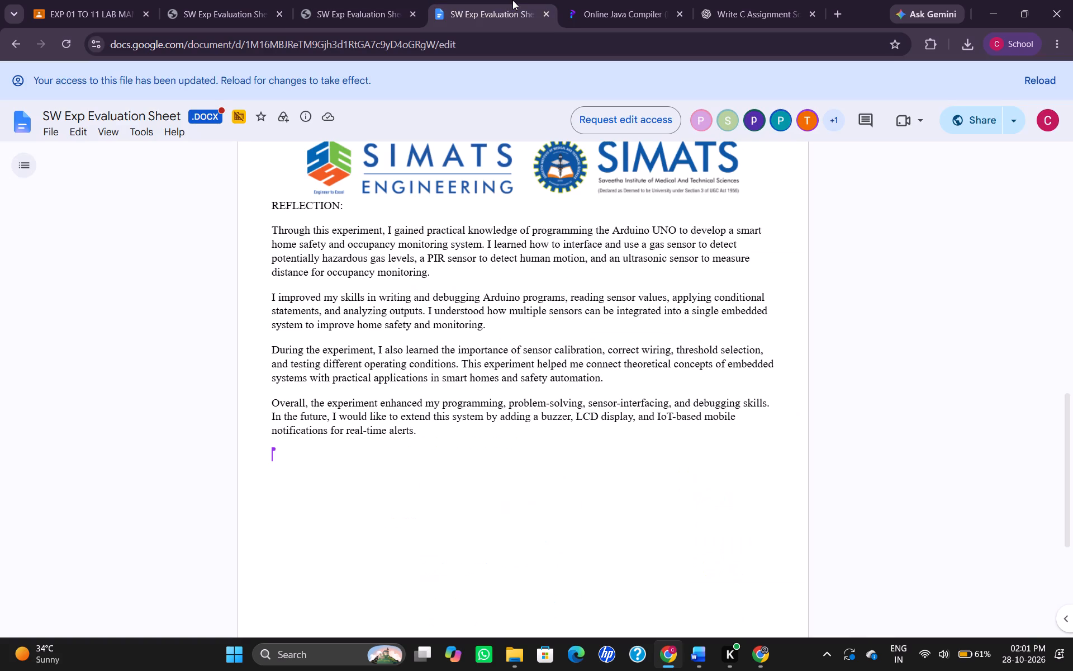
scroll(510, 305, "up", 4)
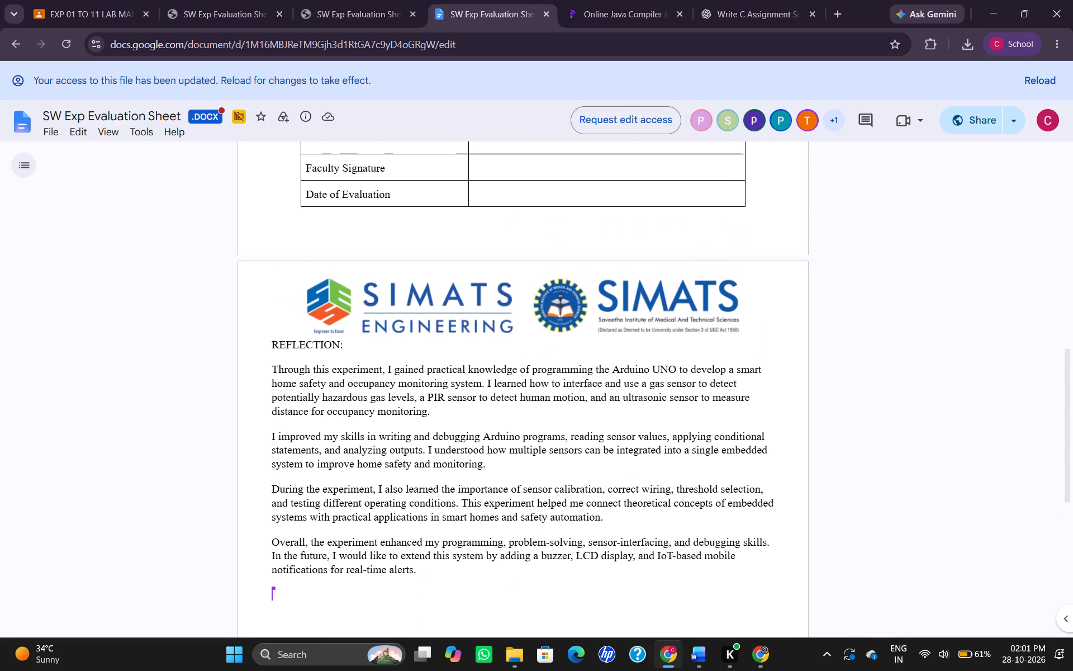
scroll(510, 305, "up", 8)
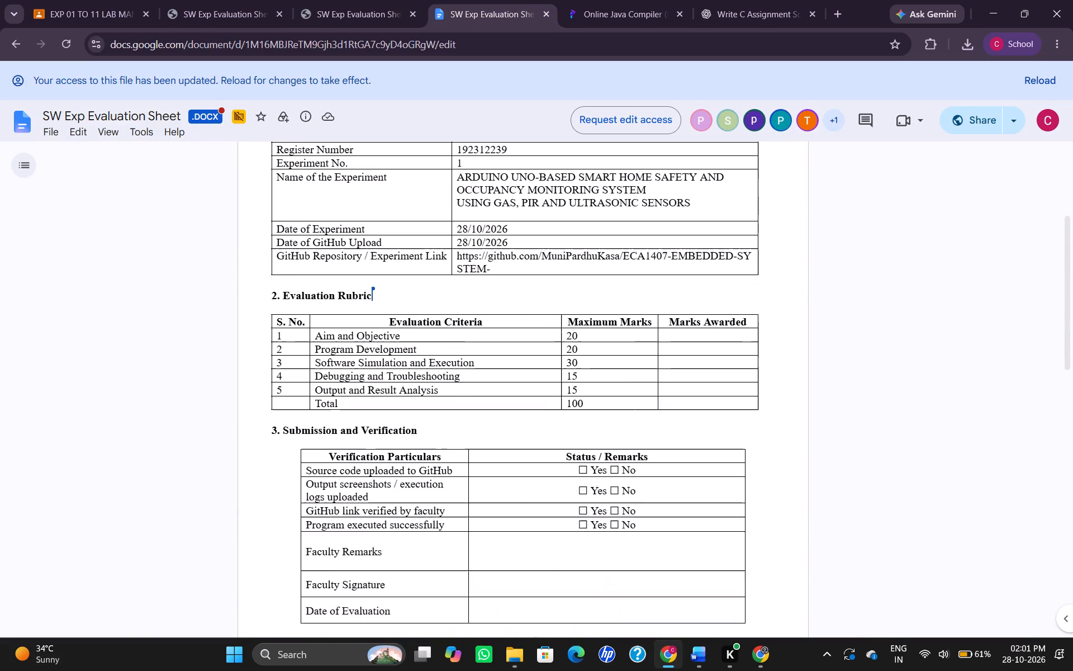
scroll(510, 305, "up", 3)
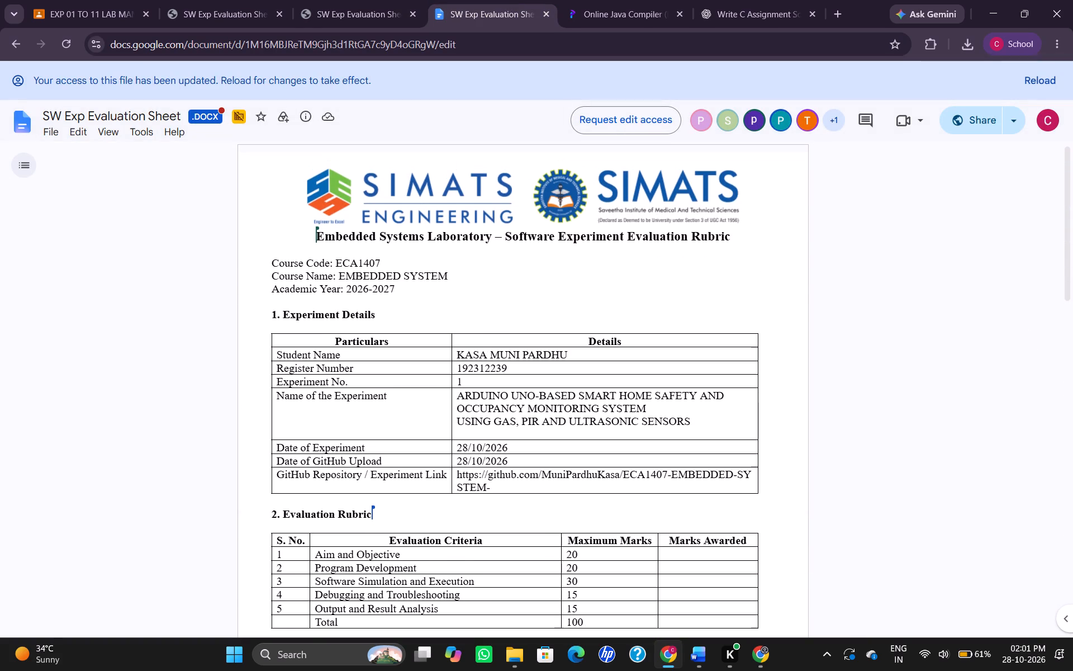
scroll(510, 305, "up", 1)
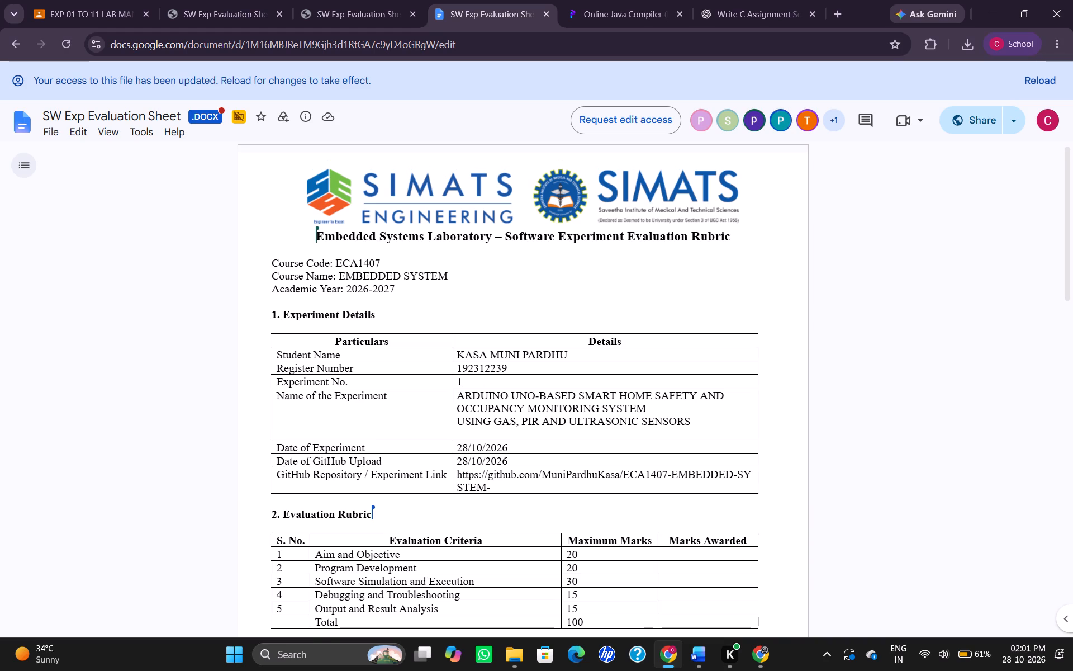
scroll(510, 305, "down", 1)
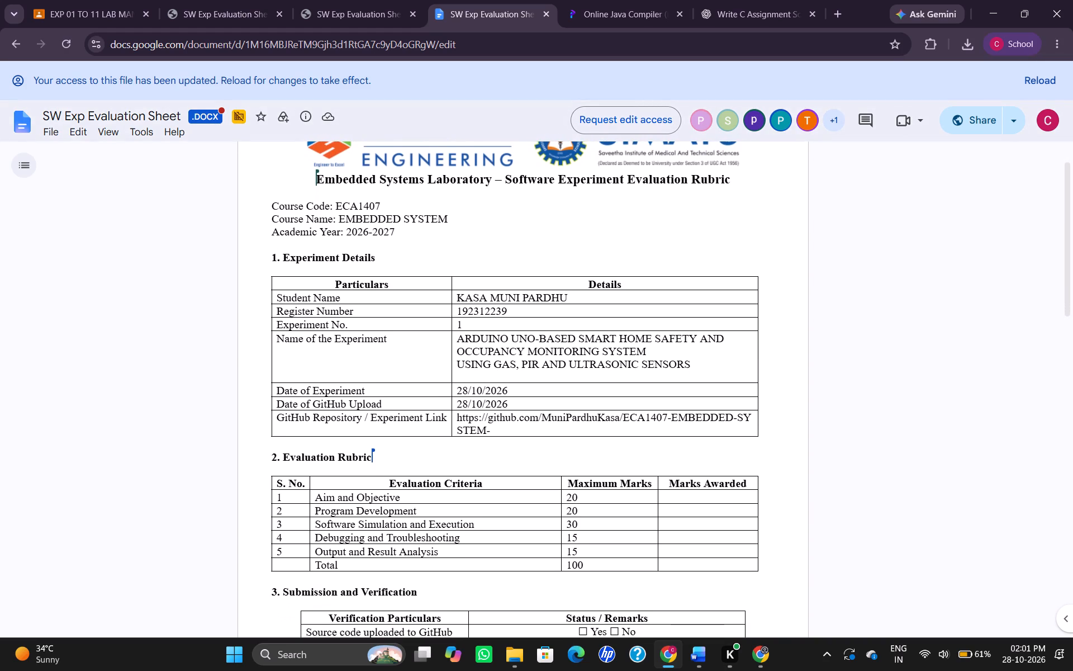
scroll(510, 305, "down", 2)
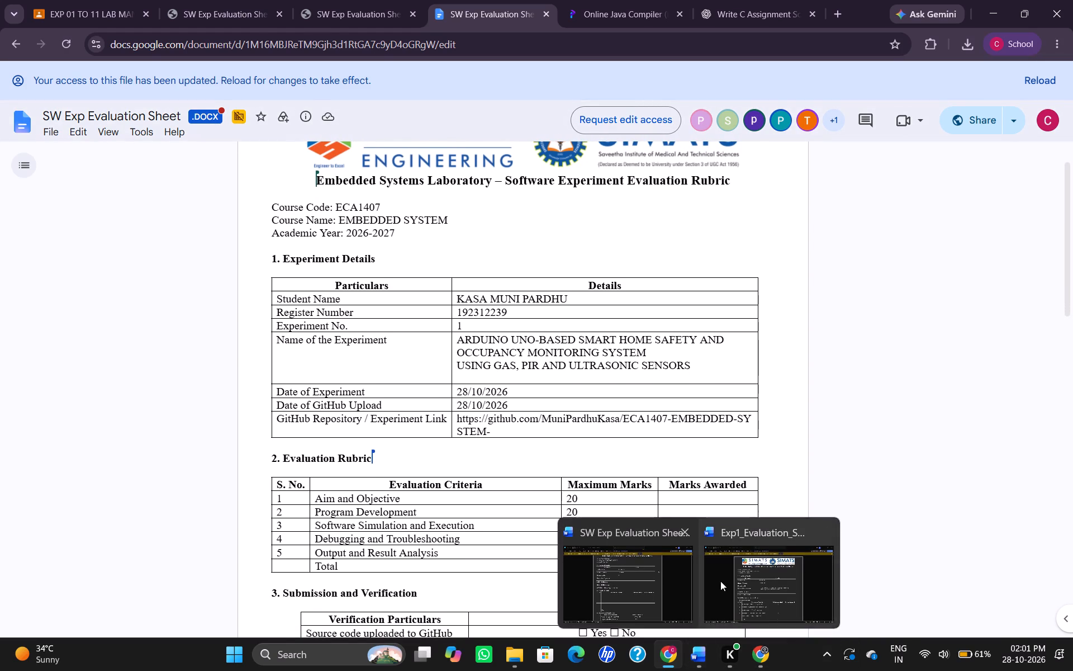
Switch to the Exp1_Evaluation_Sheet_Filled document in Word and set the maximum marks for circuit design and sensor interfacing to 25.
left_click(734, 579)
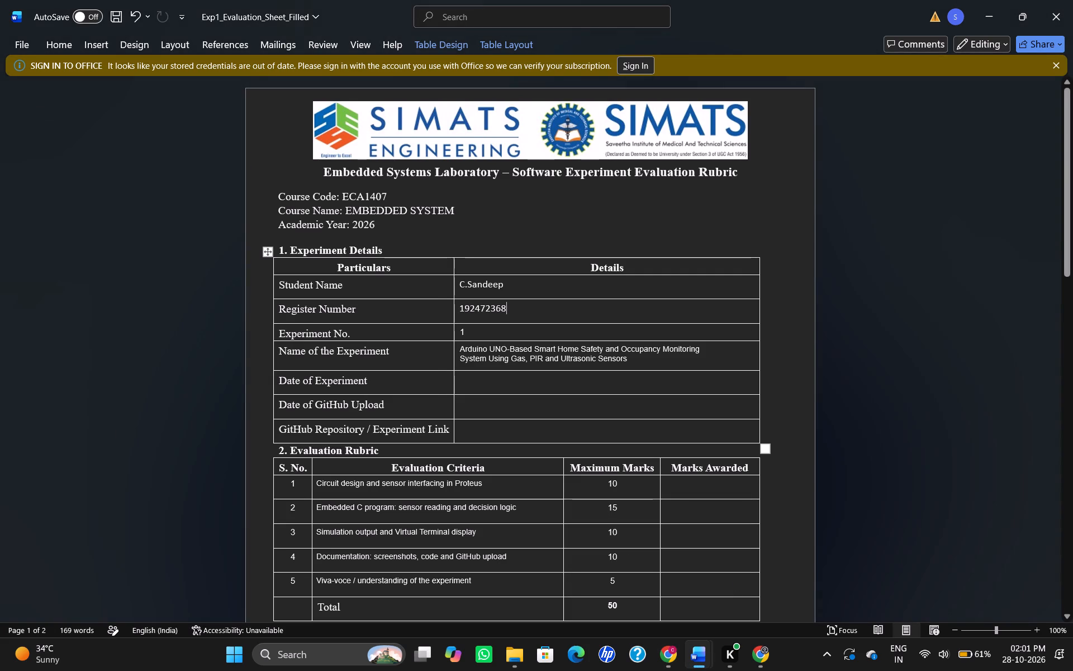
scroll(639, 476, "down", 1)
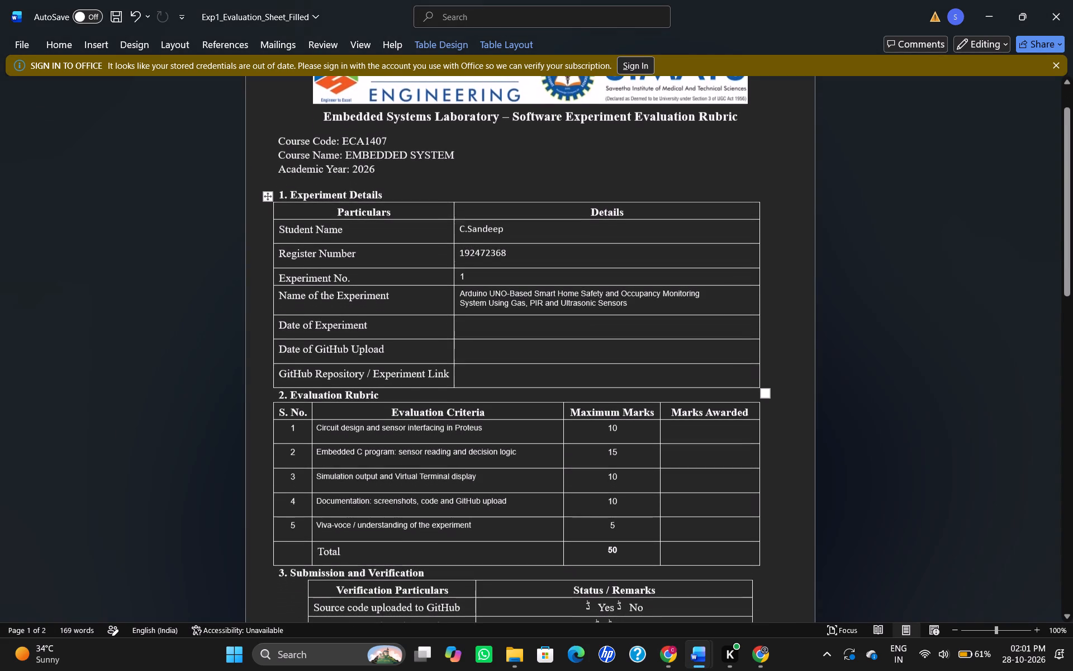
scroll(639, 476, "down", 1)
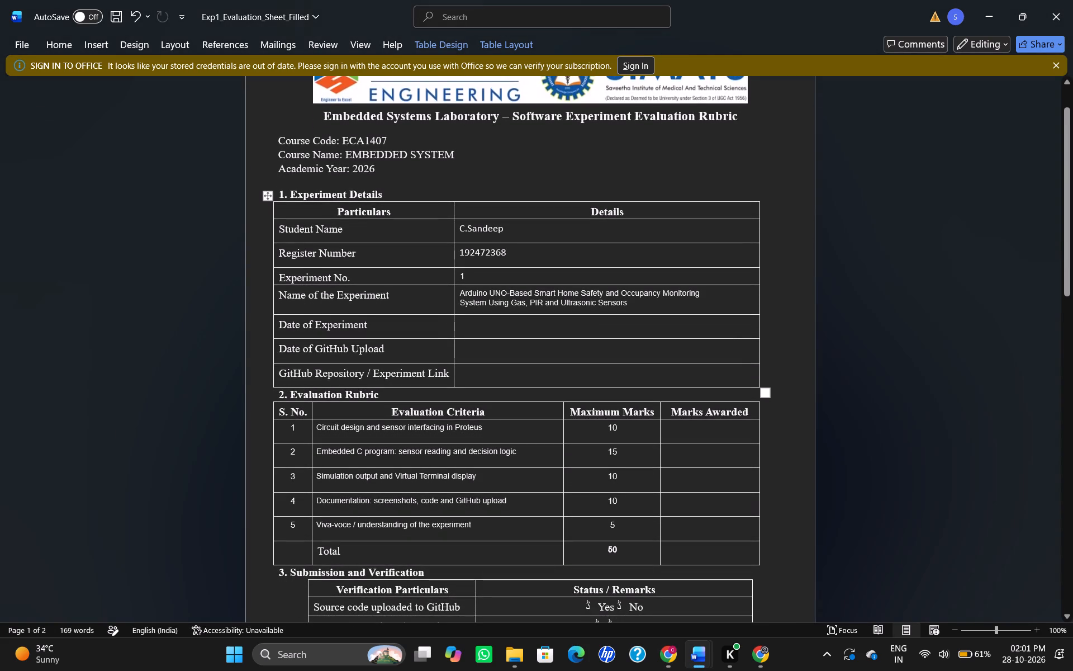
left_click_drag(607, 431, 629, 431)
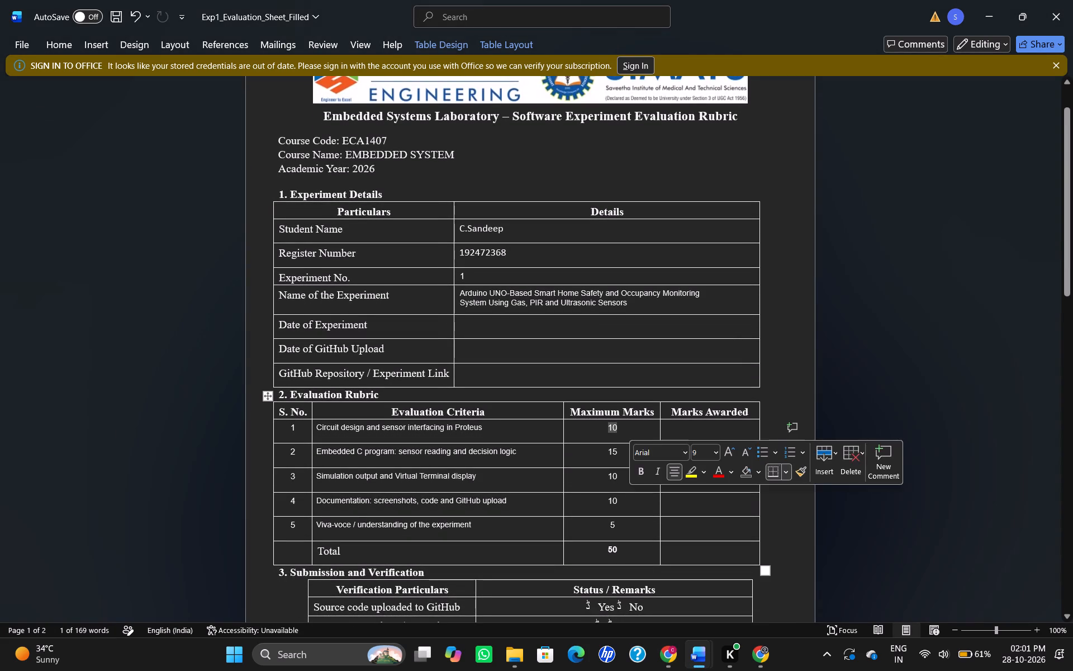
key("BackSpace")
type("20")
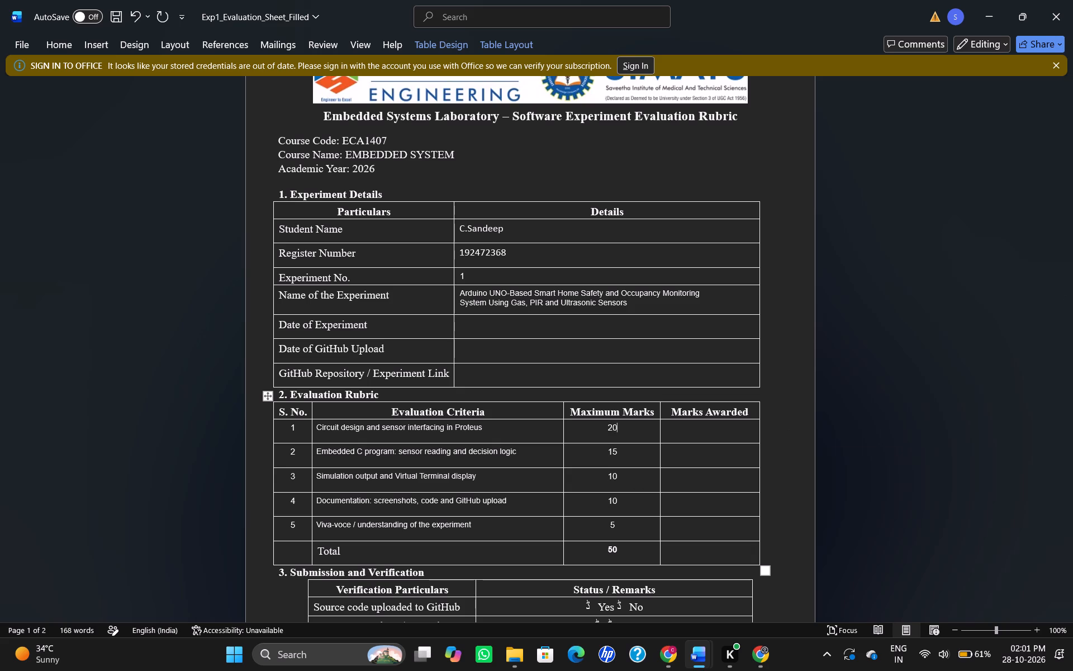
key("BackSpace")
key("5")
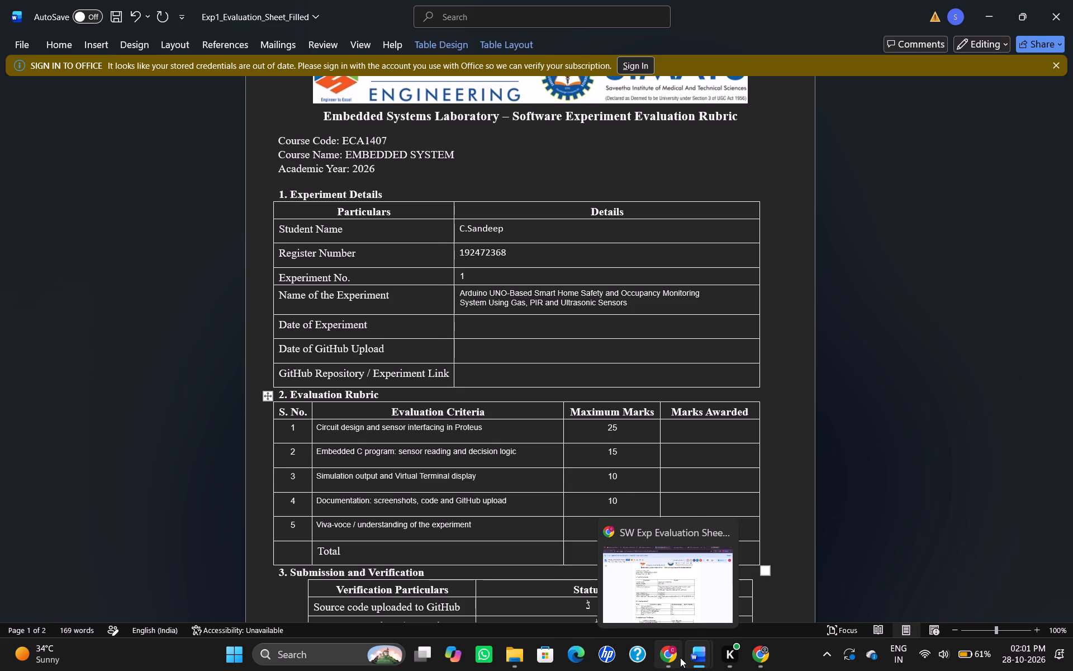
Check the reference rubric in the browser and set the Embedded C program criterion's maximum marks to 25 in the Word sheet.
left_click(673, 657)
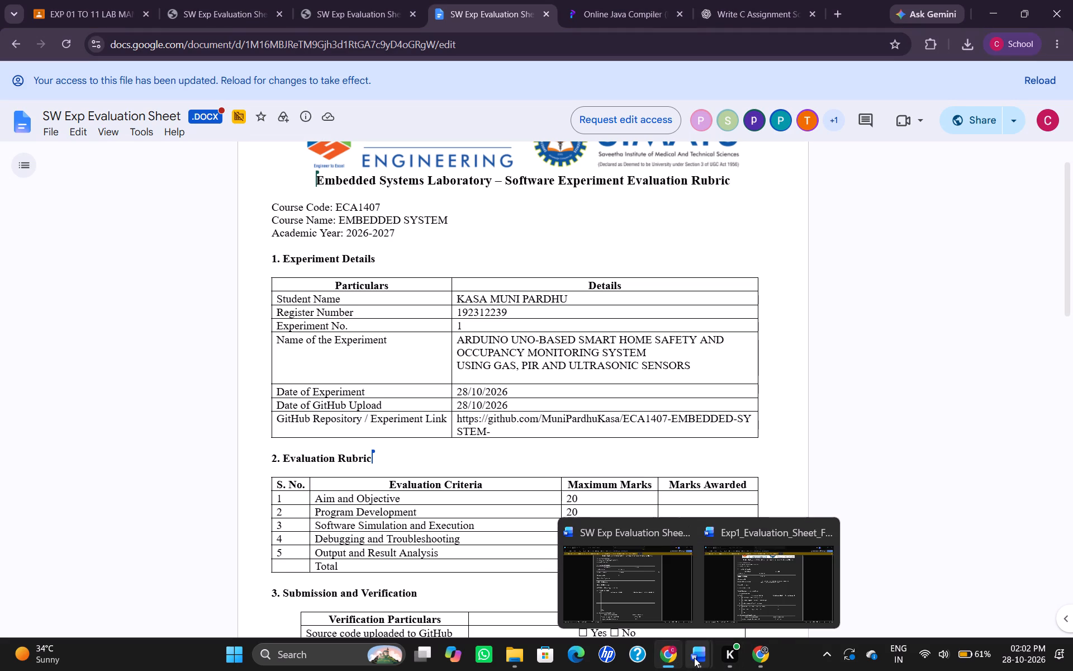
left_click(694, 658)
left_click(694, 658)
left_click(766, 544)
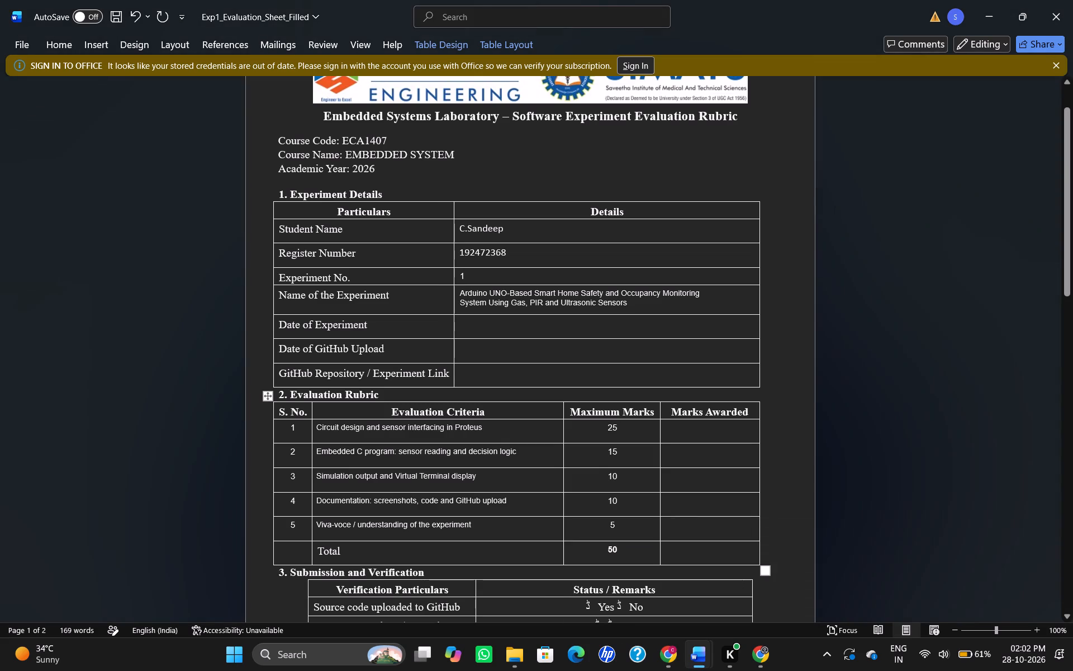
left_click(608, 453)
left_click_drag(608, 453, 624, 453)
key("BackSpace")
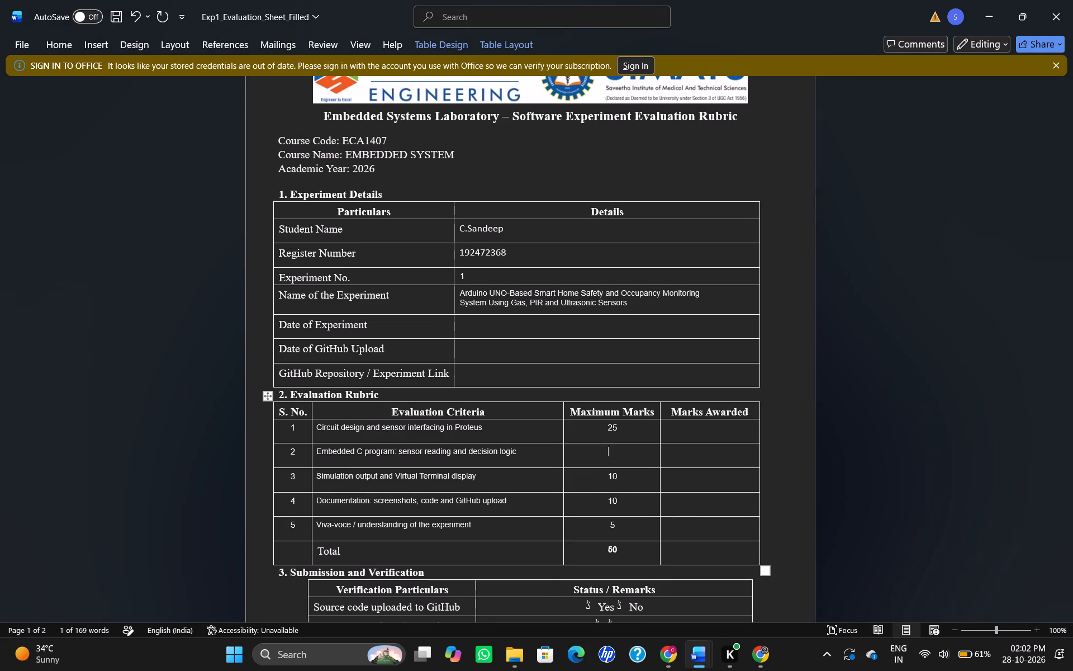
type("25")
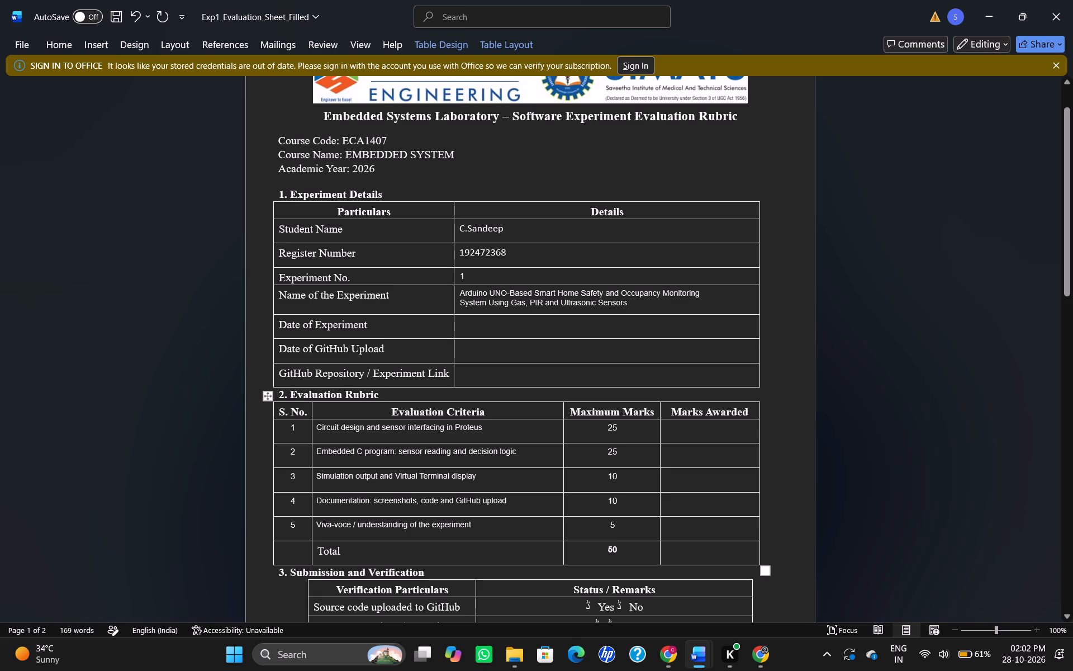
Set the maximum marks to 30 for simulation output and Virtual Terminal display, and to 15 for documentation.
left_click_drag(611, 475, 605, 475)
left_click_drag(605, 475, 621, 473)
key("BackSpace")
key("BackSpace")
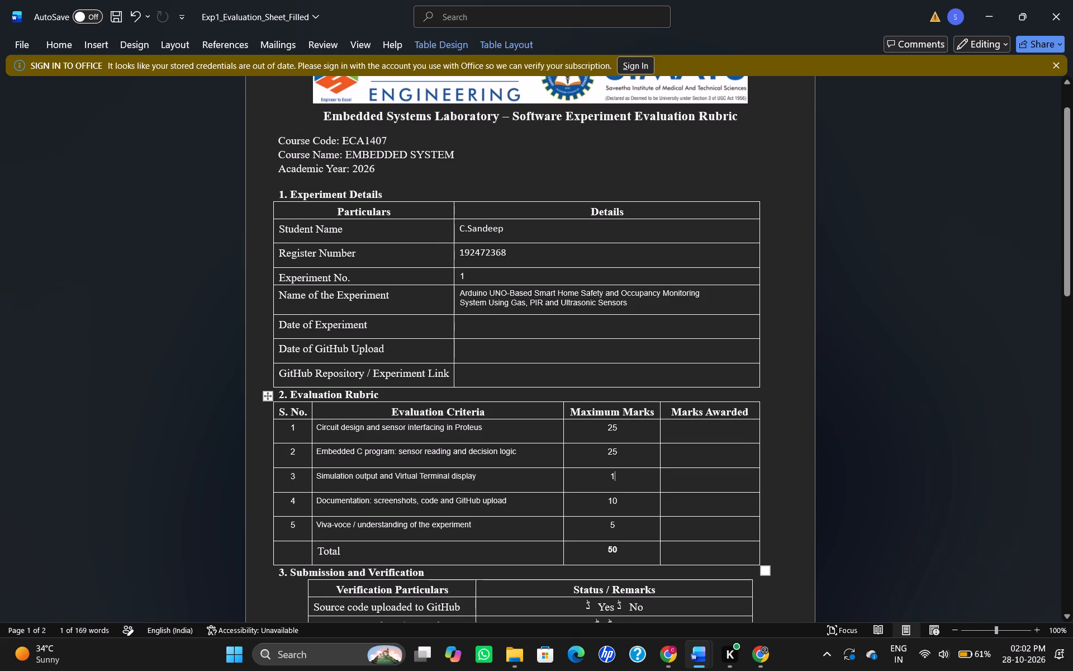
type("30")
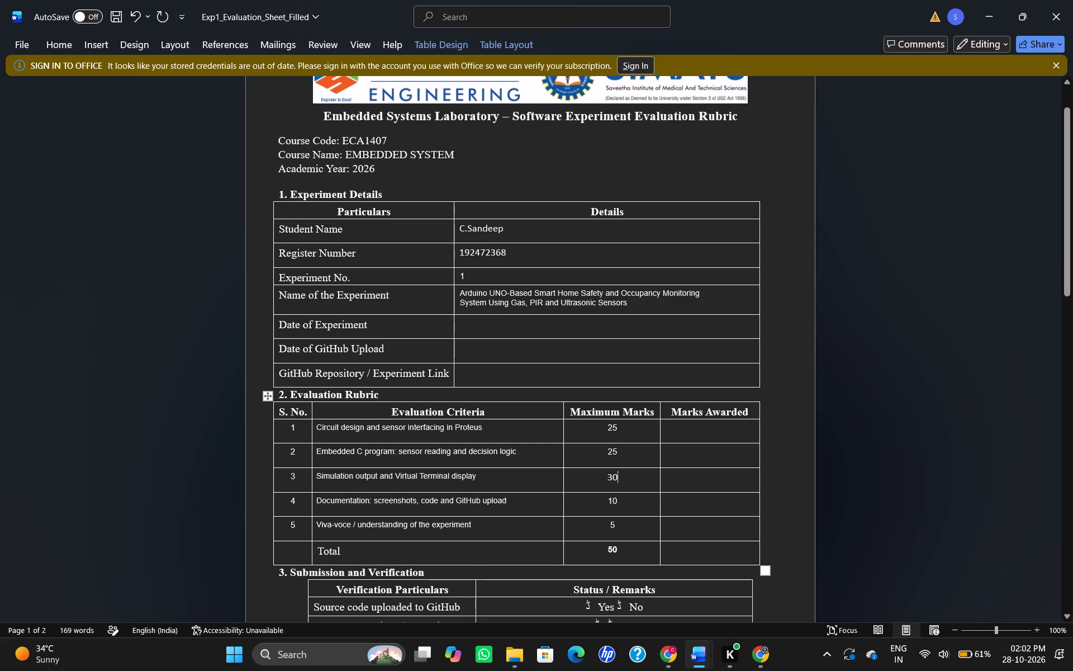
left_click_drag(608, 500, 650, 500)
key("BackSpace")
type("15")
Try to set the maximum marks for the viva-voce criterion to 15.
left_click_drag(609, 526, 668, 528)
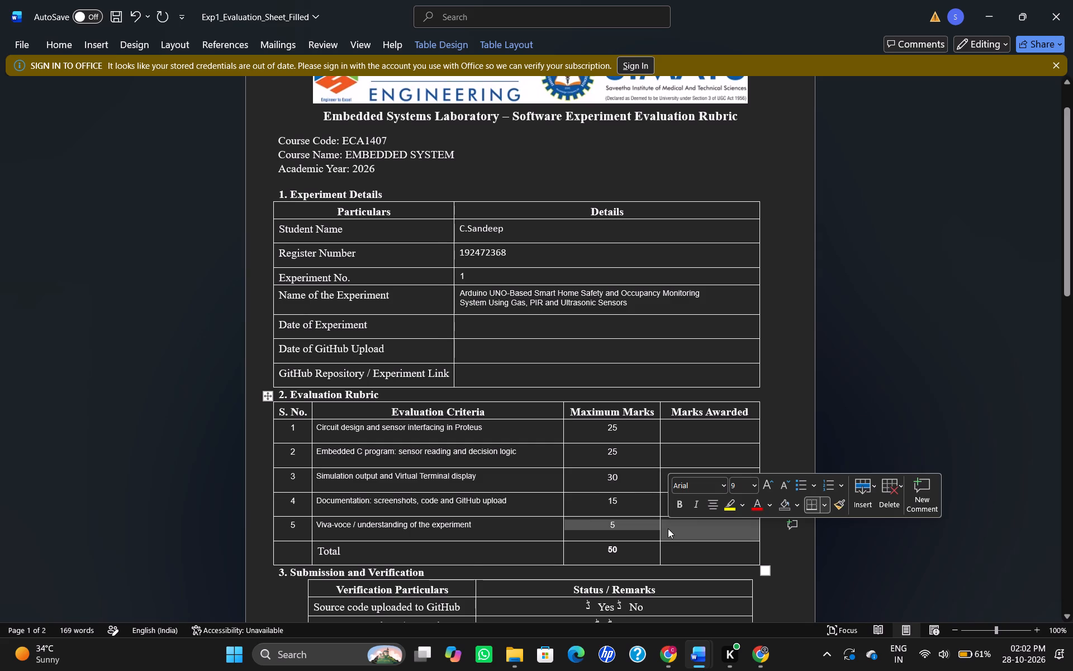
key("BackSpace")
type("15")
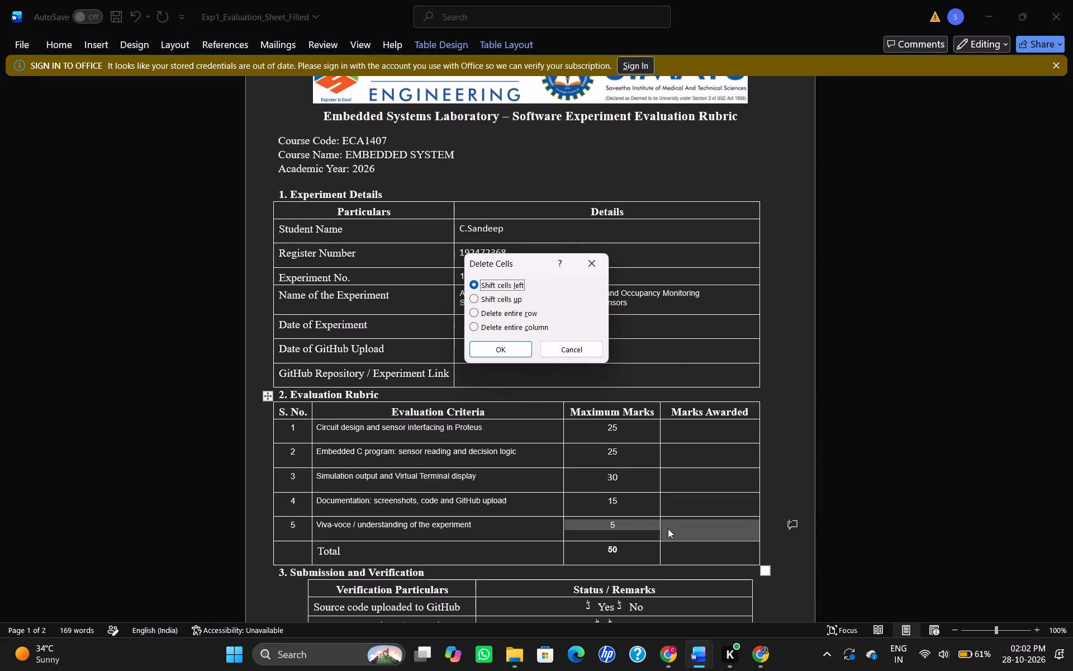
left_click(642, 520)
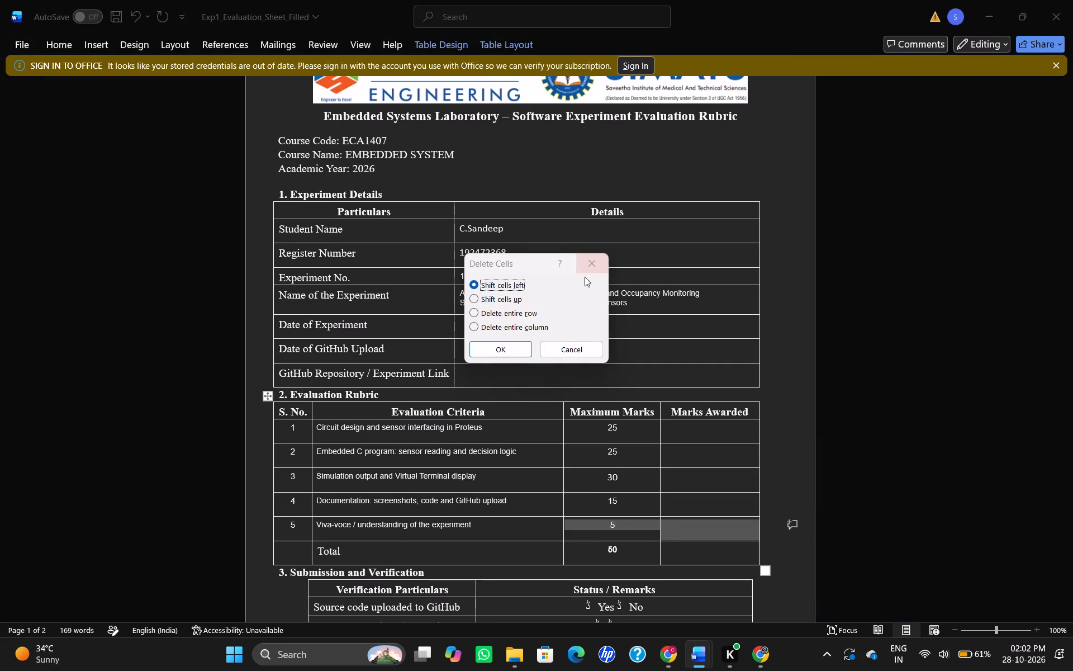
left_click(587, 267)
Look through the remaining pages of the filled sheet and the separate SW Exp Evaluation Sheet document in Word.
scroll(593, 410, "down", 1)
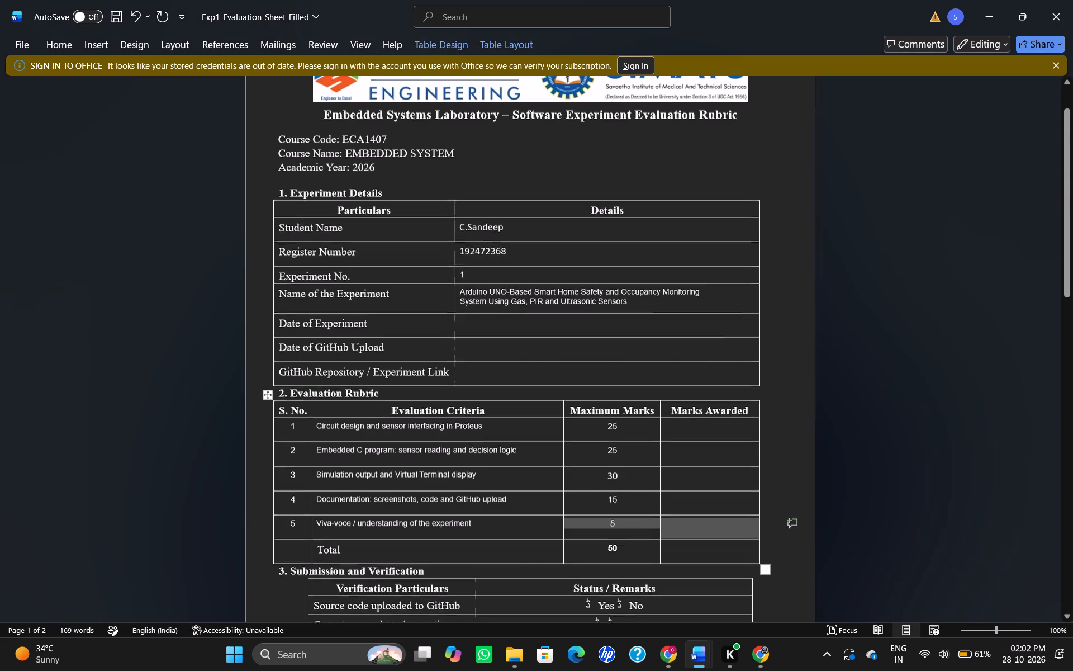
scroll(593, 410, "down", 13)
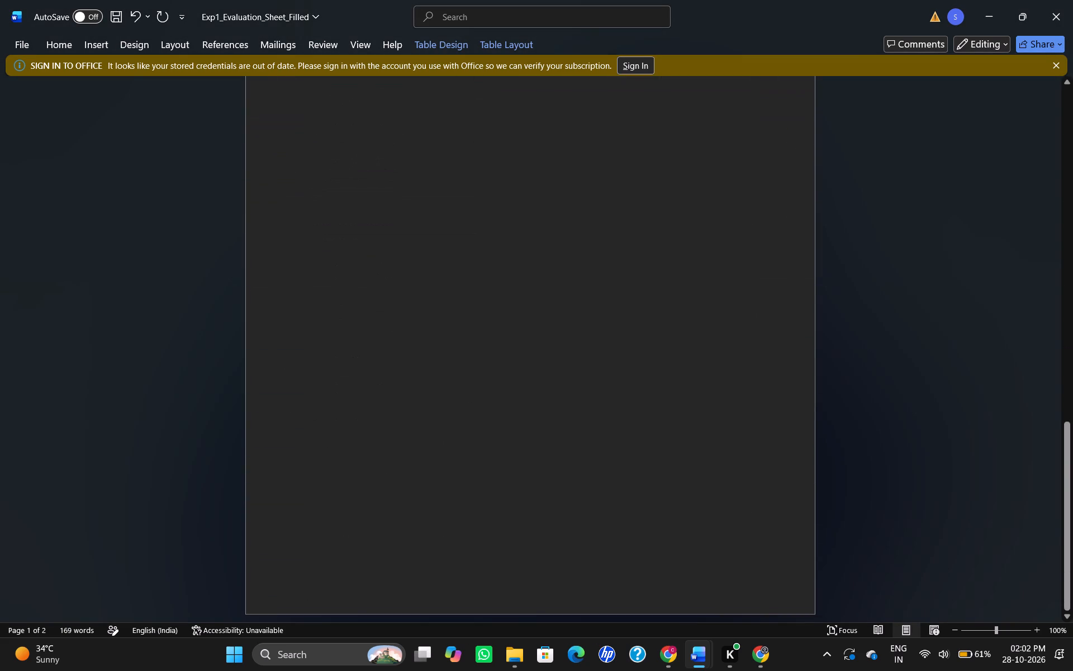
scroll(593, 410, "down", 6)
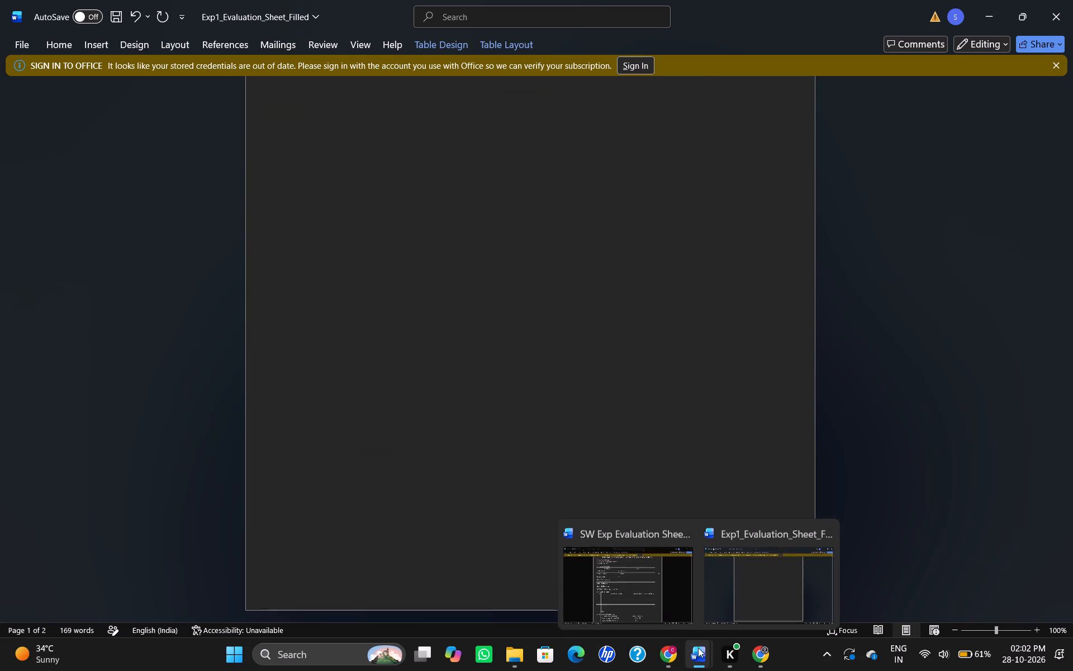
left_click(660, 602)
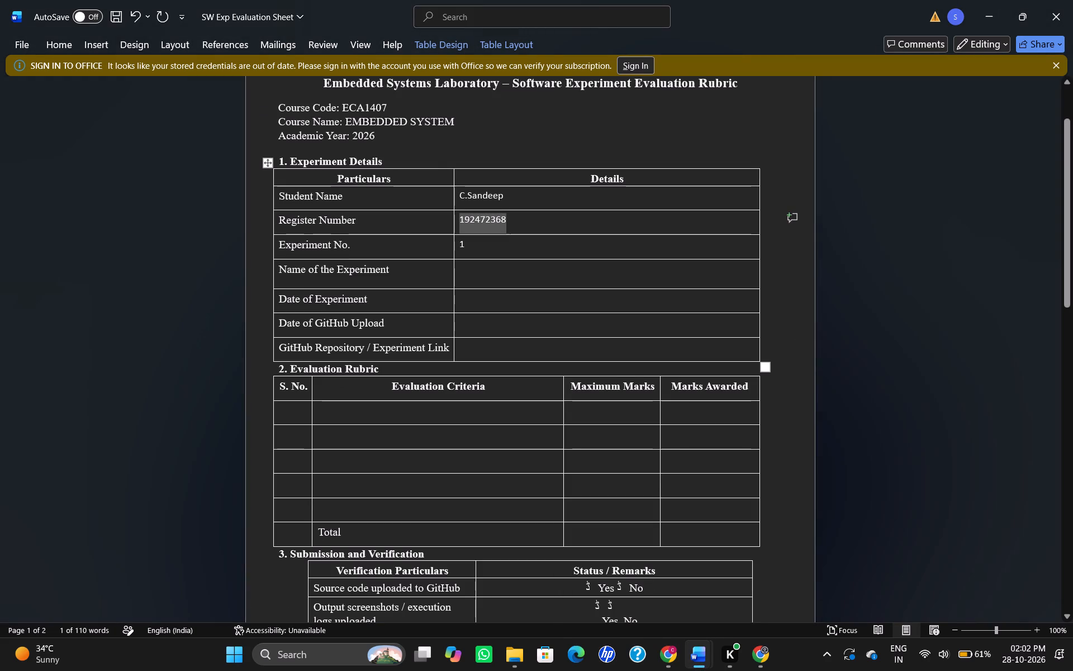
scroll(499, 348, "down", 11)
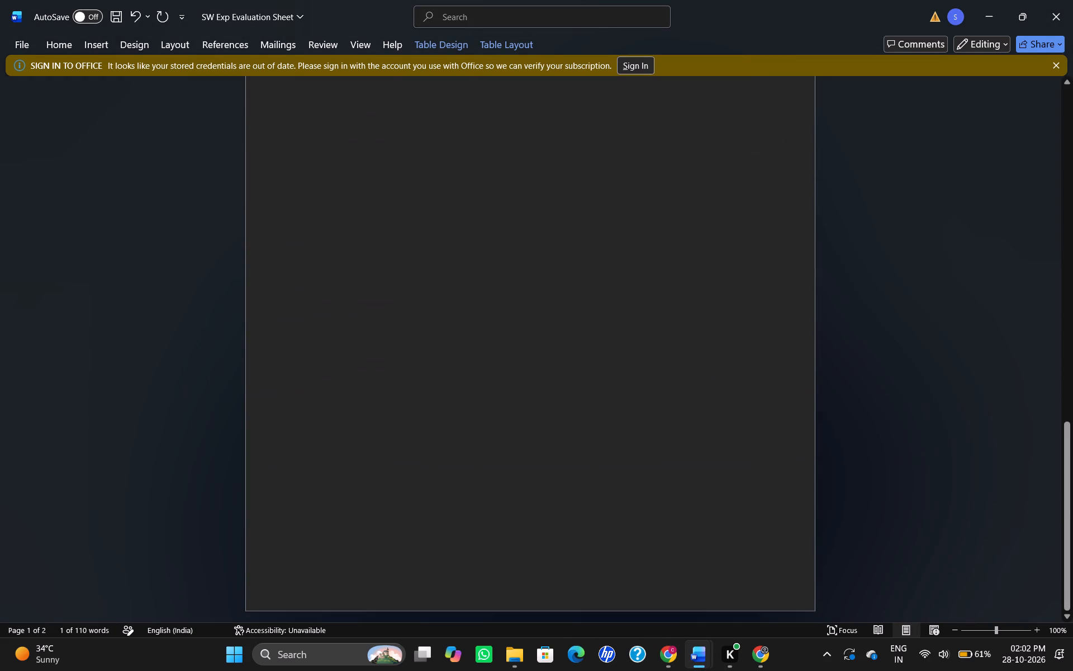
scroll(499, 348, "down", 5)
scroll(499, 348, "up", 10)
scroll(499, 348, "up", 11)
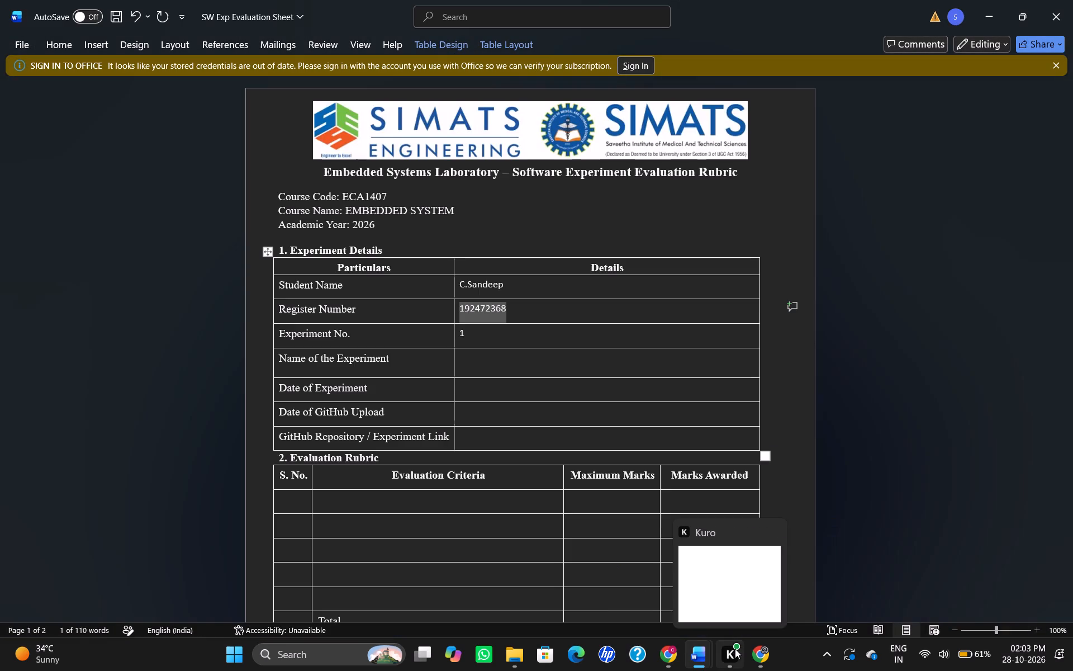
Check the completed reference evaluation sheet and the EXP 01 TO 11 lab manual in Chrome.
left_click(763, 649)
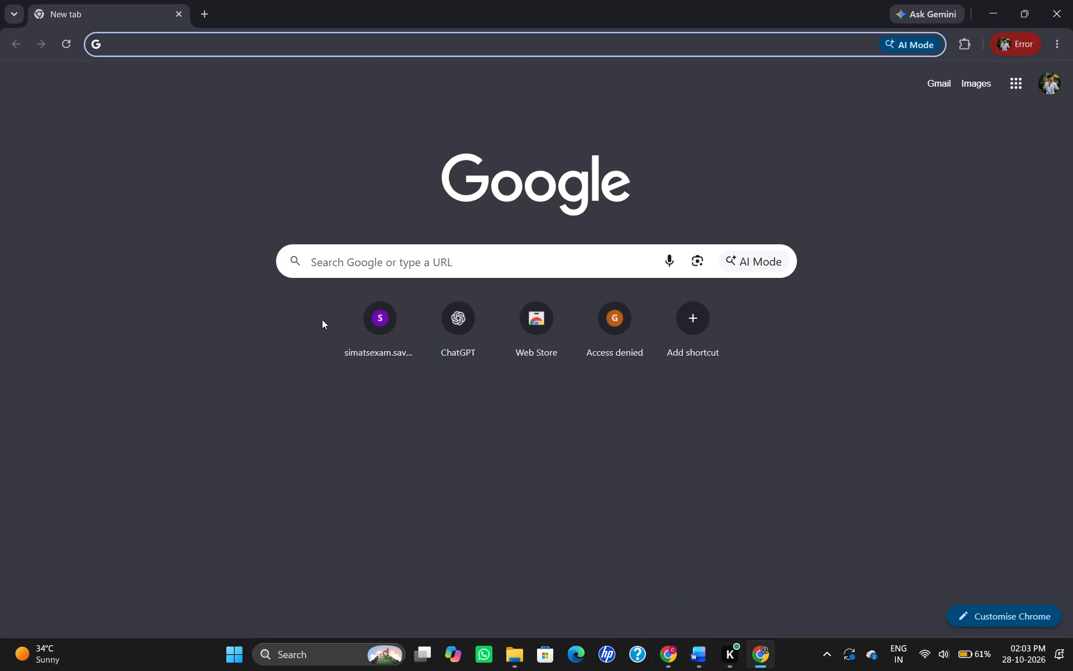
left_click(663, 660)
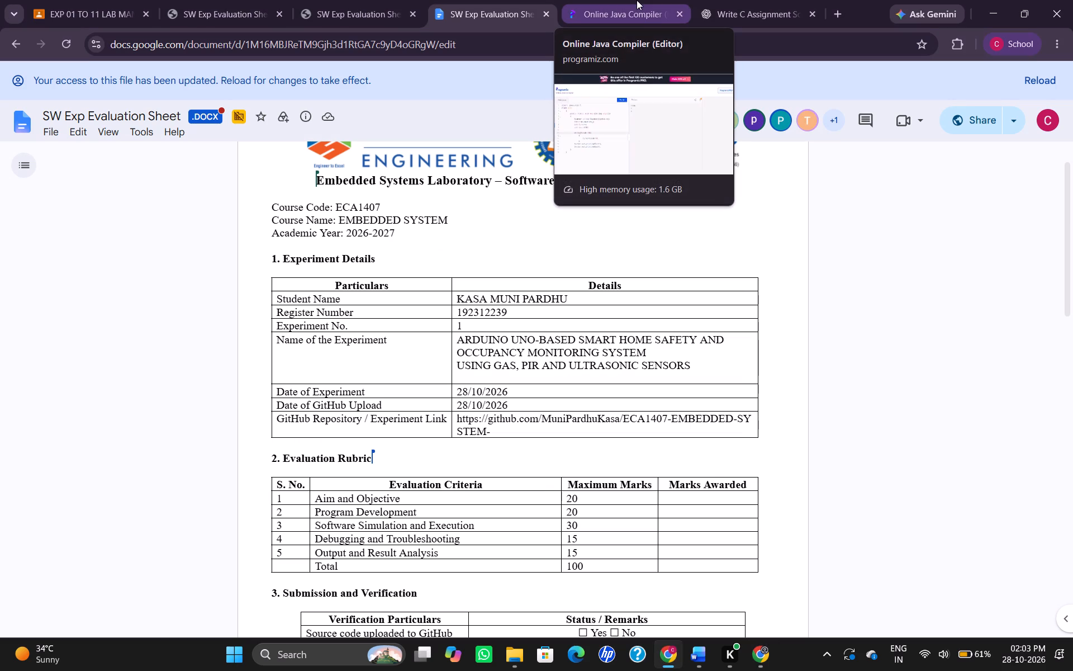
scroll(637, 0, "left", 2)
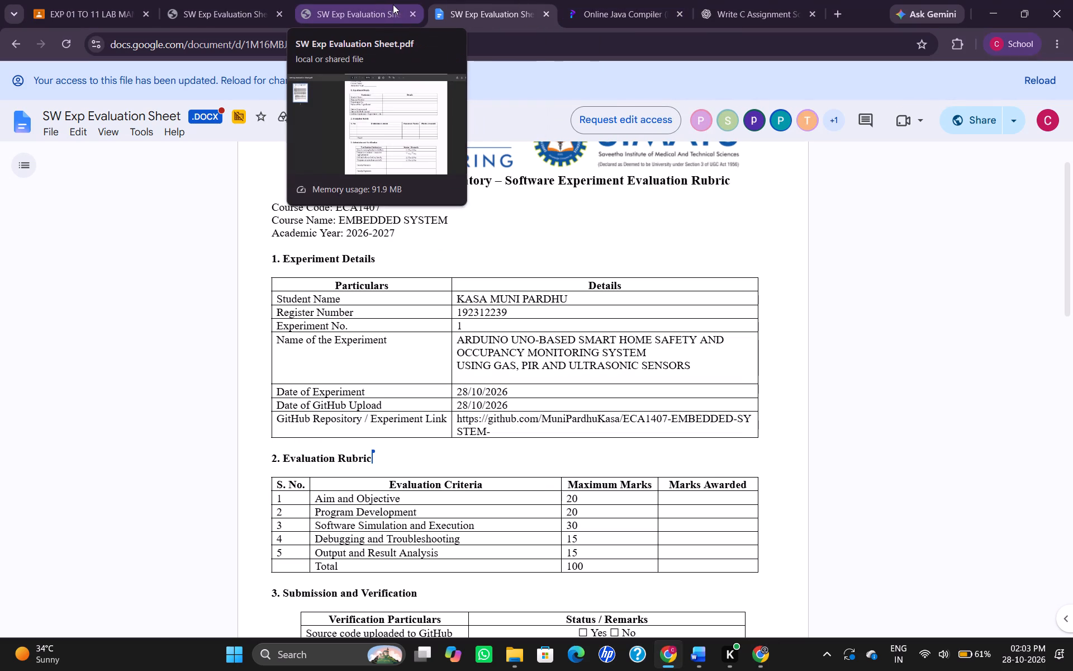
left_click(153, 0)
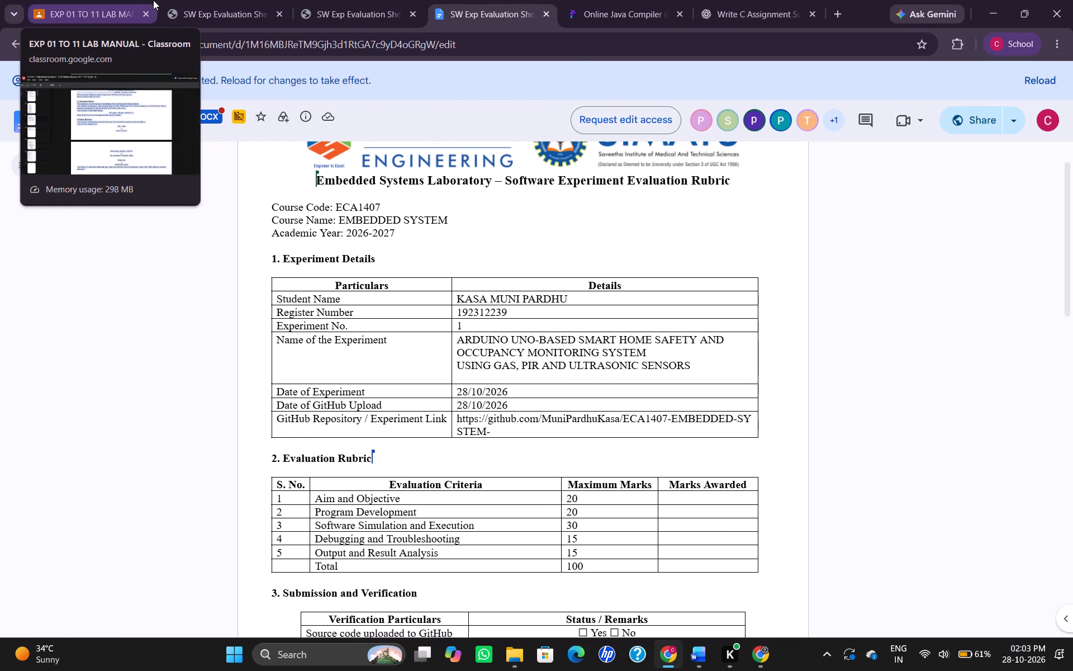
left_click(457, 425)
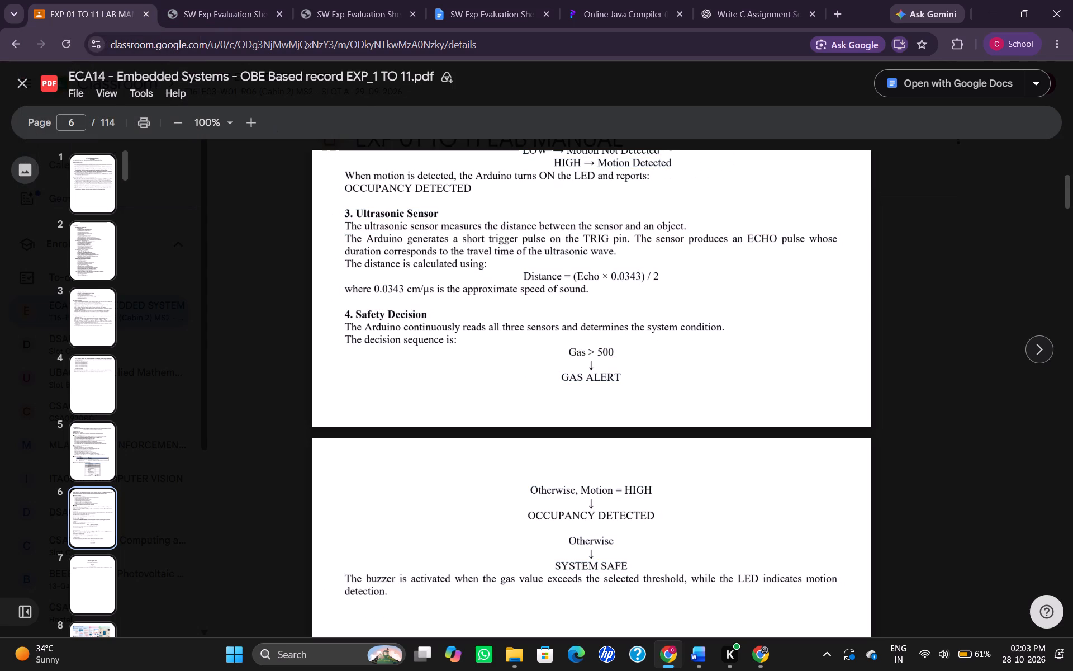
Open SW Exp Evaluation Sheet from the Downloads folder and look over its experiment details, rubric and verification tables.
left_click(690, 655)
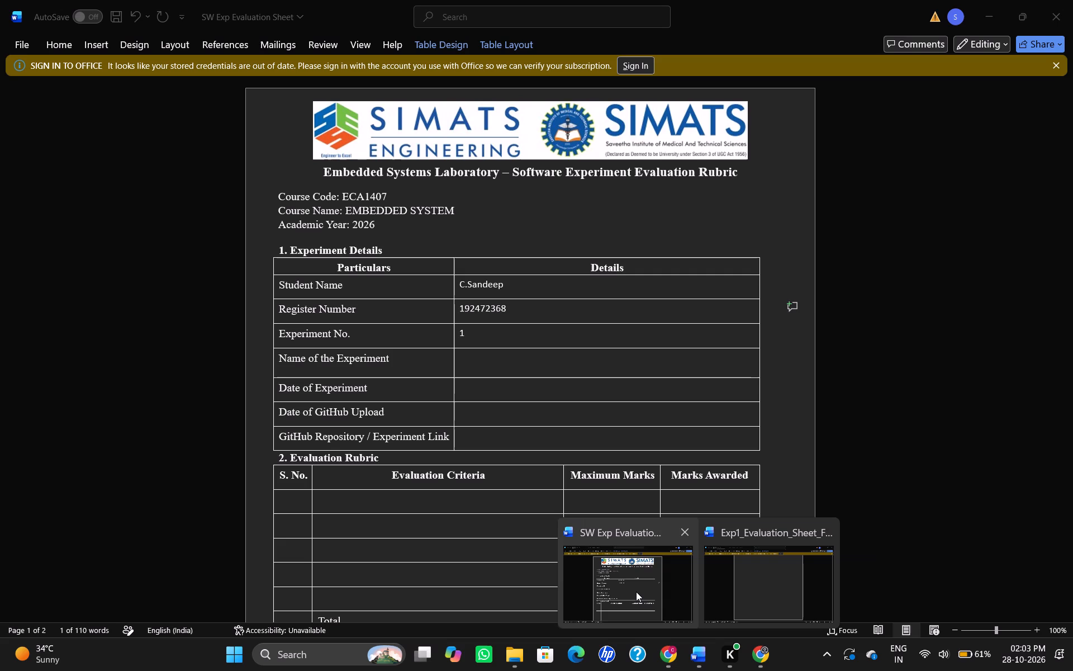
left_click(695, 659)
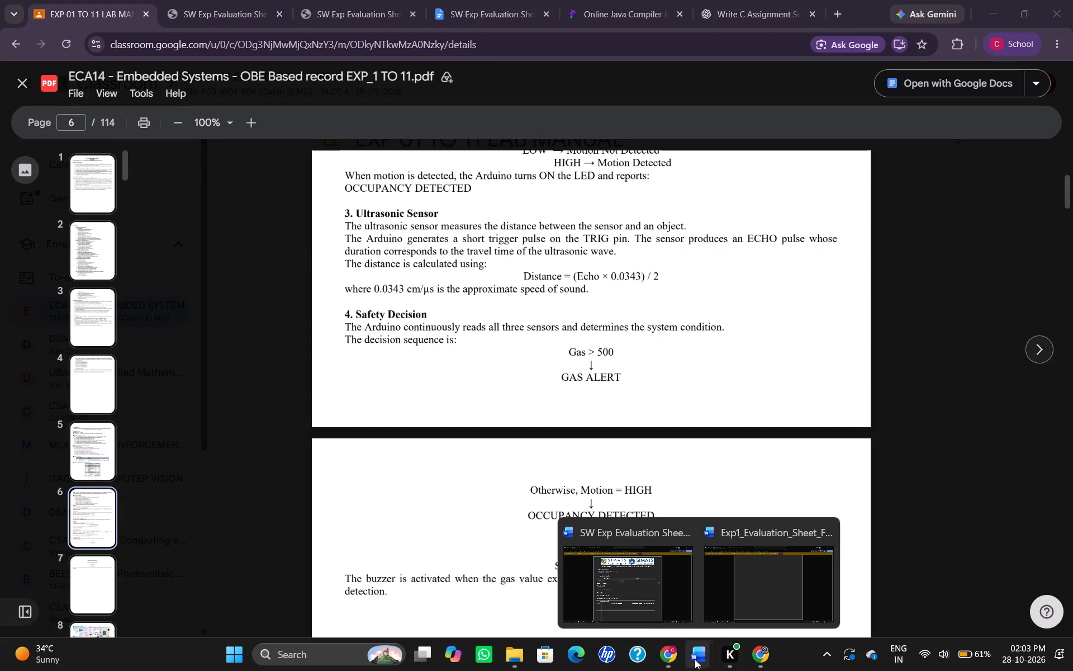
left_click(521, 654)
double_click(184, 126)
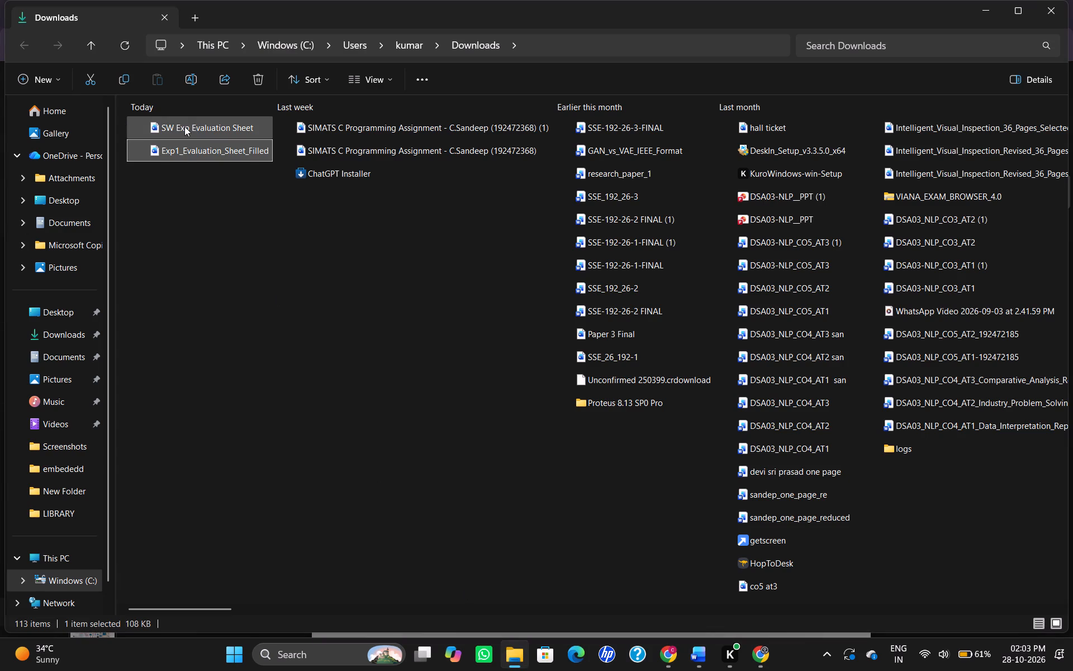
left_click(184, 126)
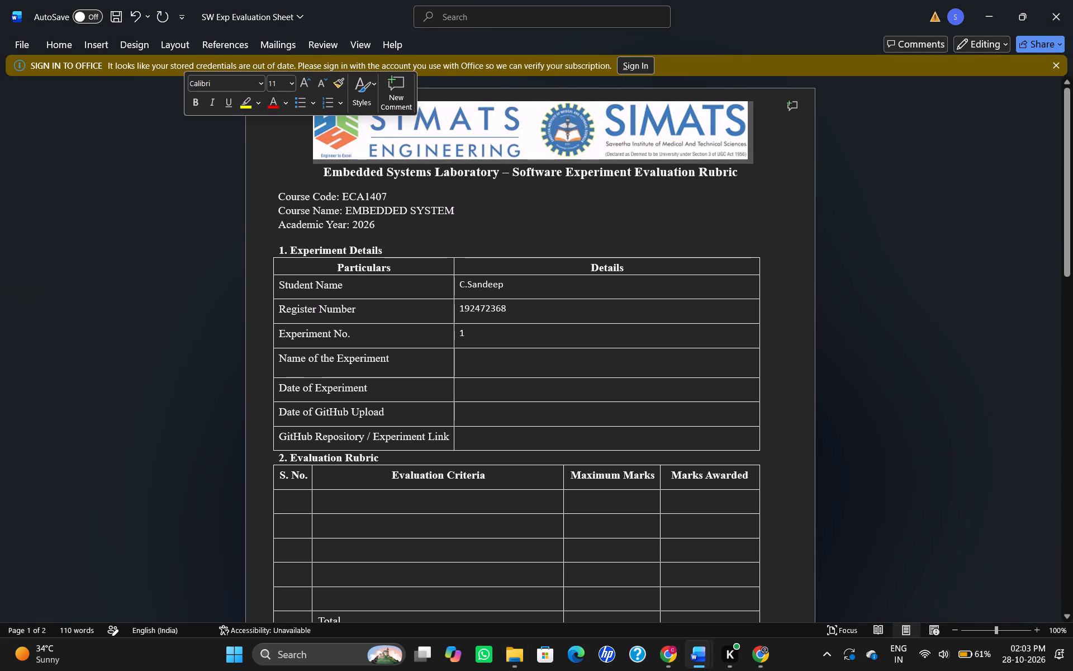
scroll(459, 363, "down", 4)
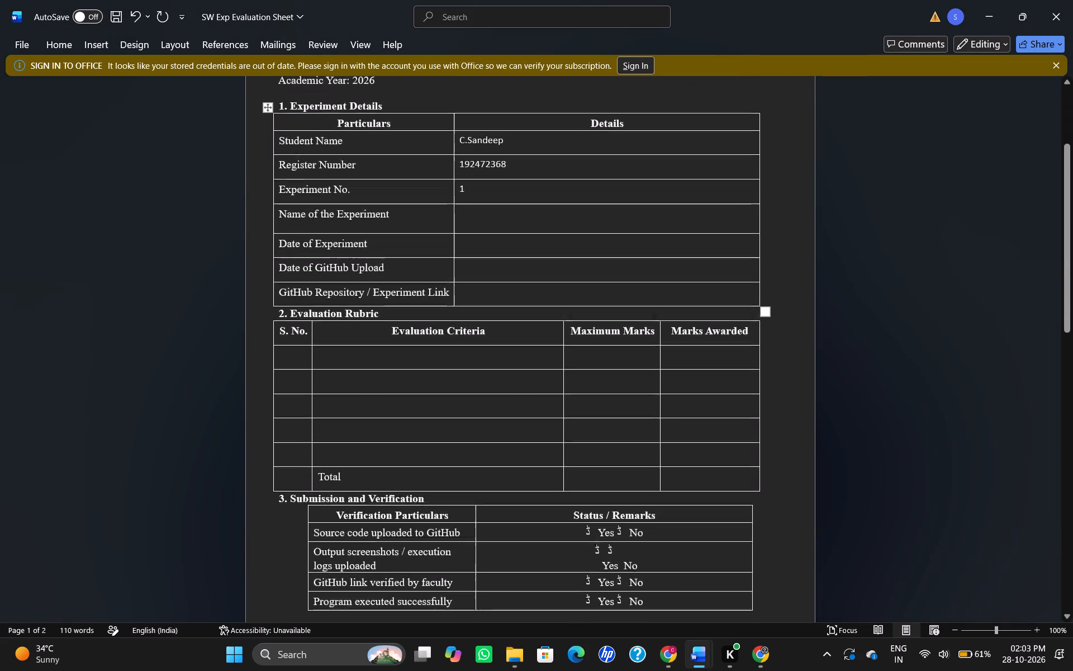
scroll(459, 363, "down", 1)
scroll(459, 363, "up", 5)
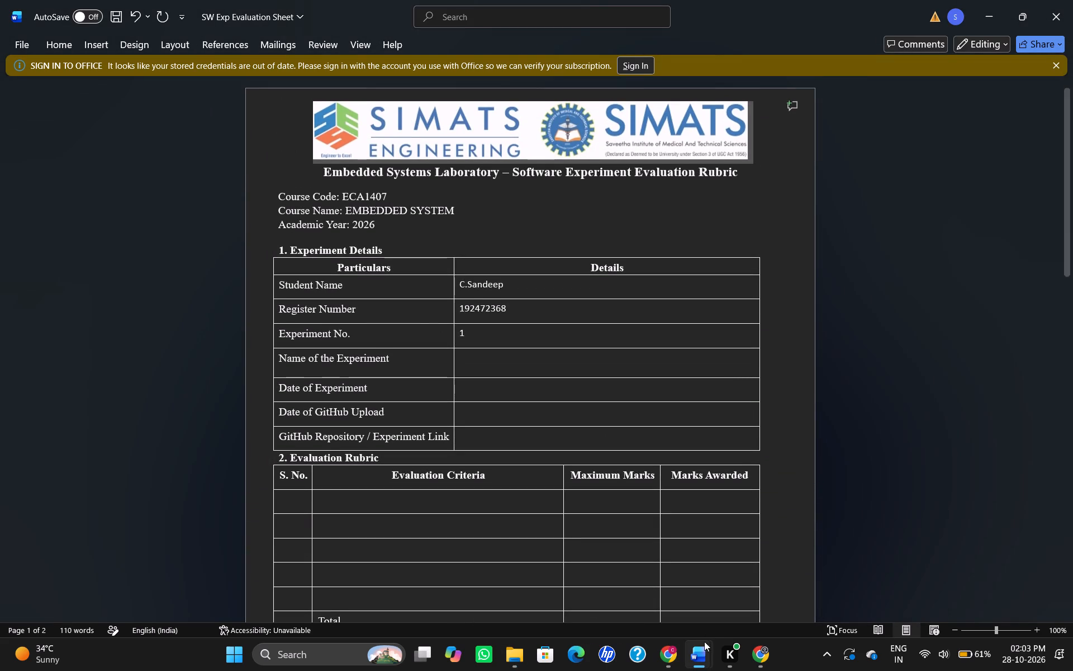
Copy the experiment name from Exp1_Evaluation_Sheet_Filled into the Name of the Experiment row of SW Exp Evaluation Sheet.
left_click(629, 596)
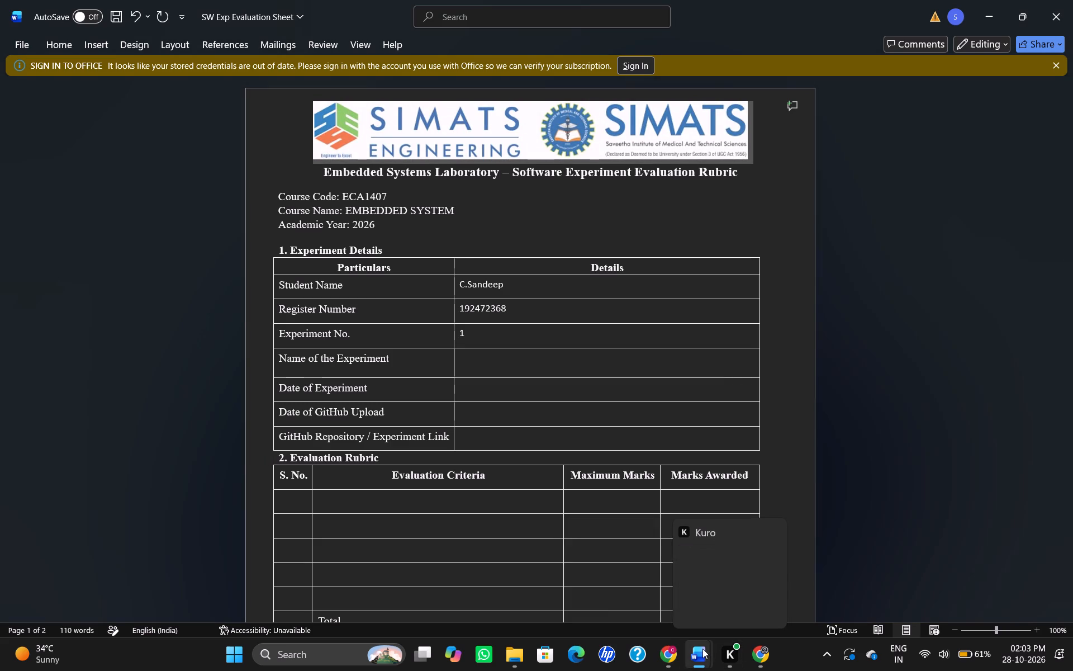
left_click(724, 593)
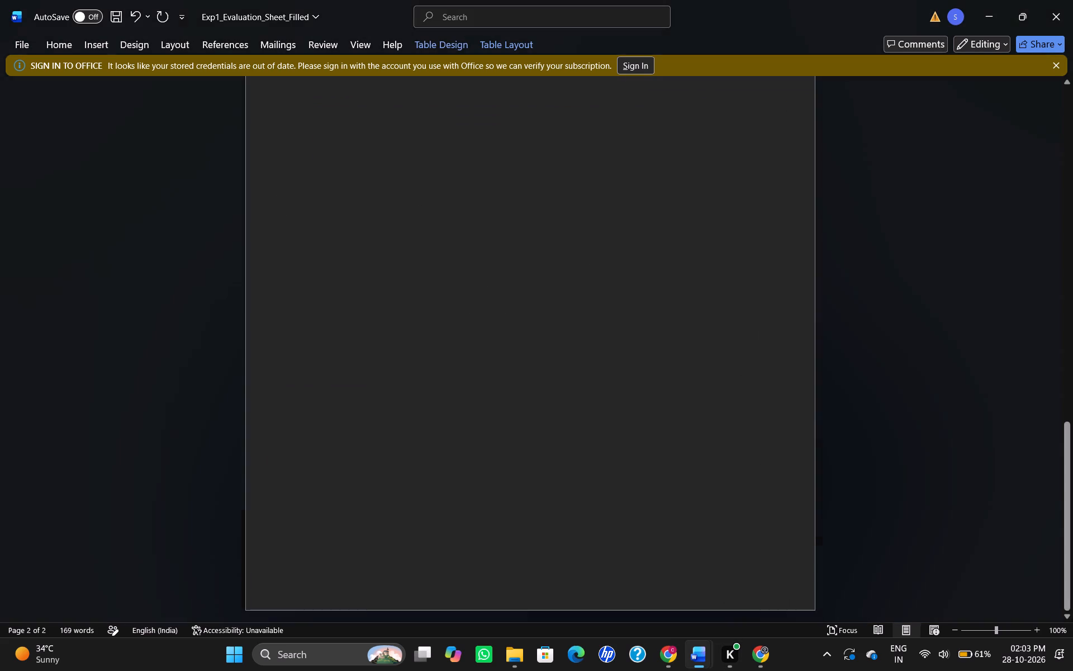
scroll(600, 442, "up", 9)
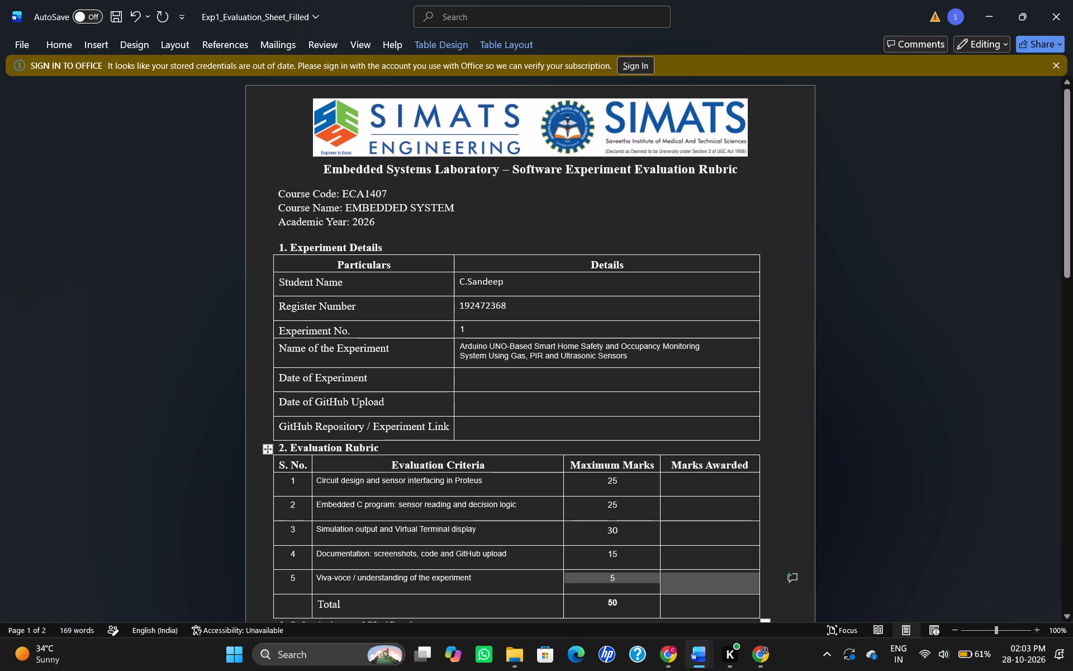
left_click_drag(461, 345, 638, 353)
key("ctrl+c")
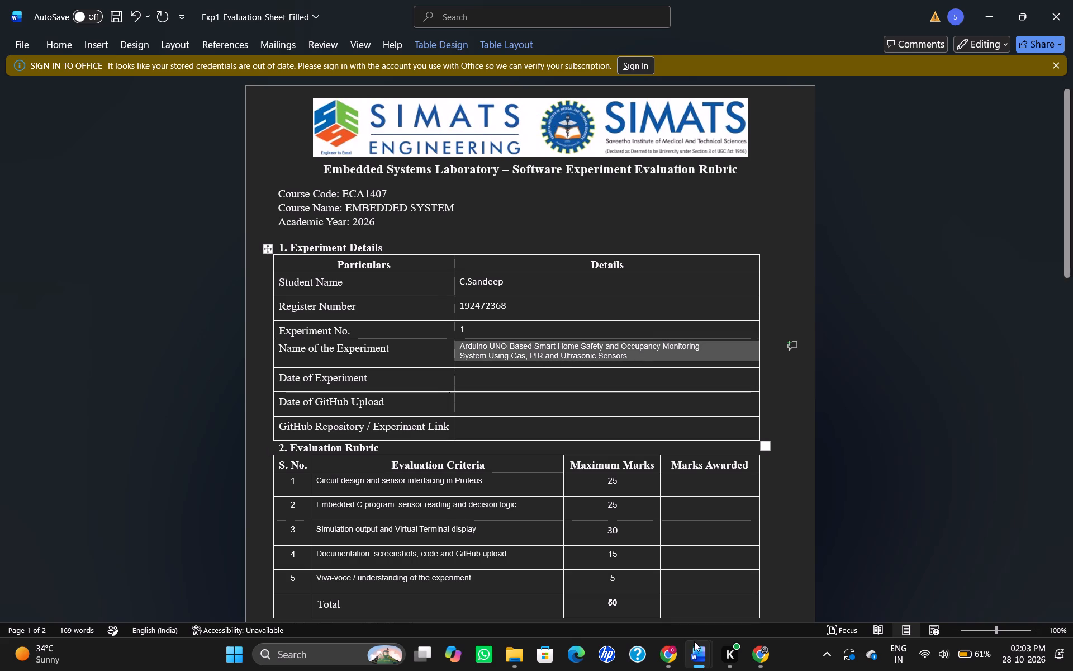
left_click(637, 593)
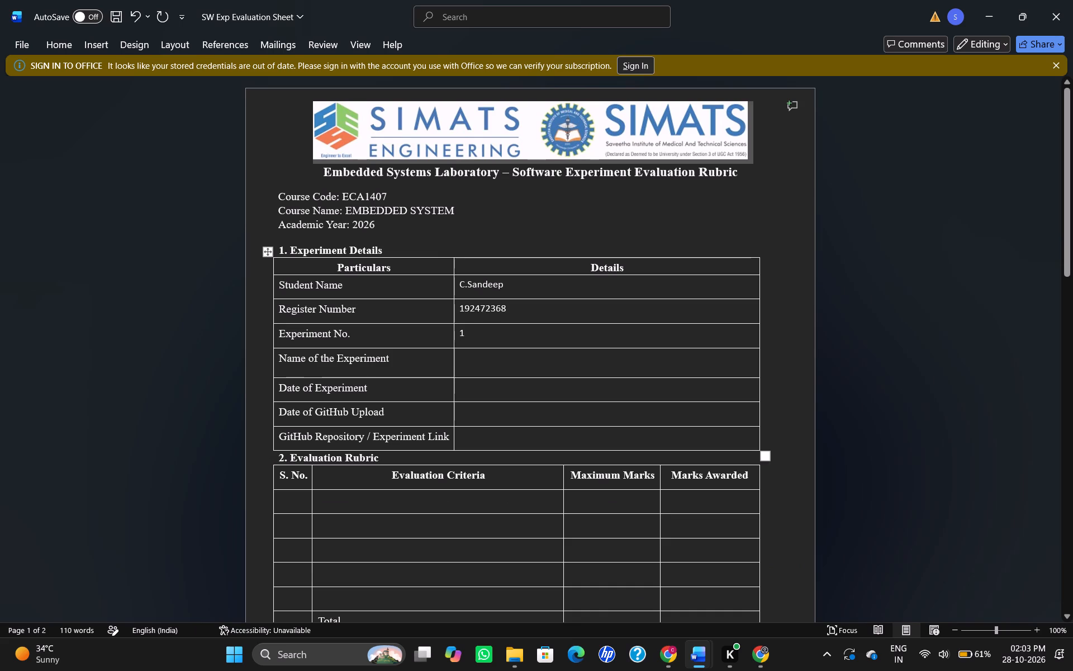
left_click(476, 362)
key("ctrl+v")
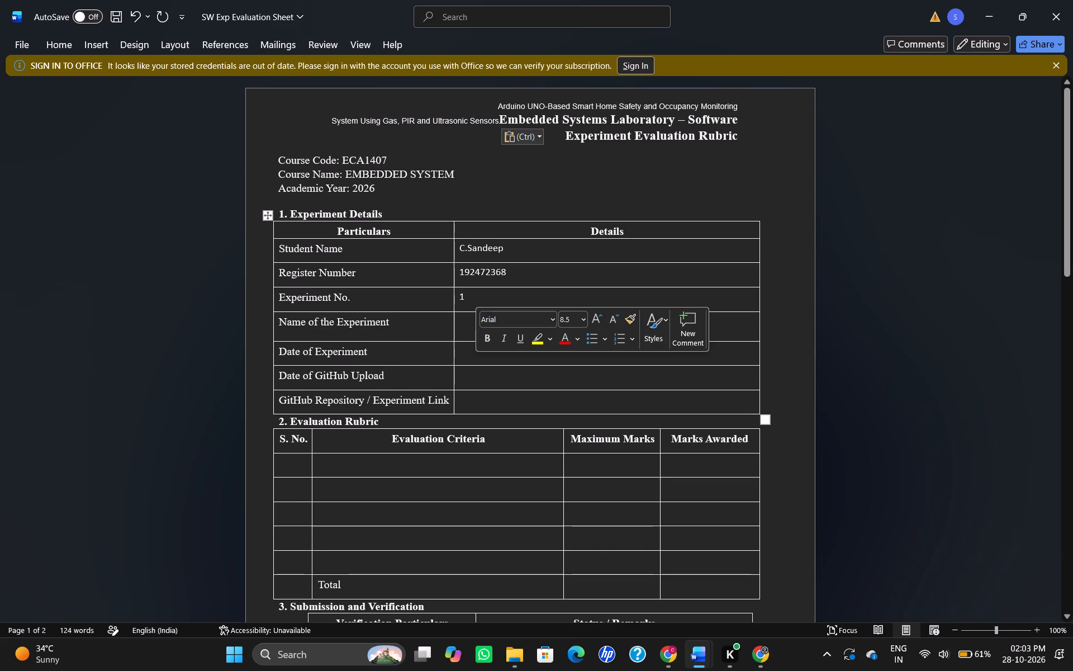
left_click(464, 330)
key("ctrl+v")
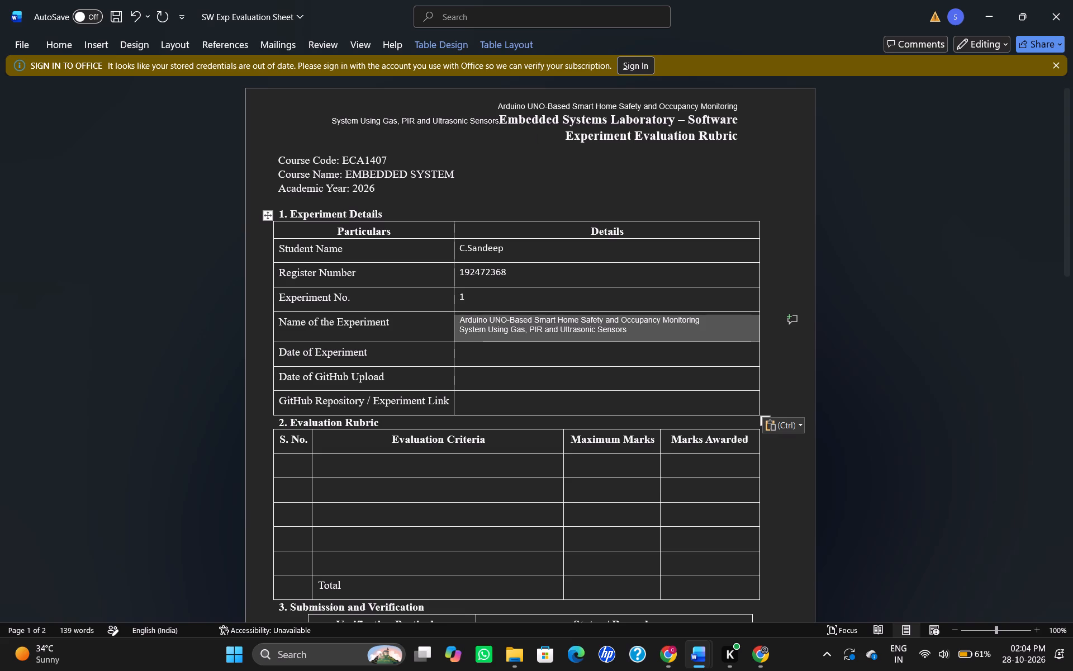
Insert the ECA1407 GitHub repository link from the clipboard history into the GitHub Repository / Experiment Link row.
left_click(479, 400)
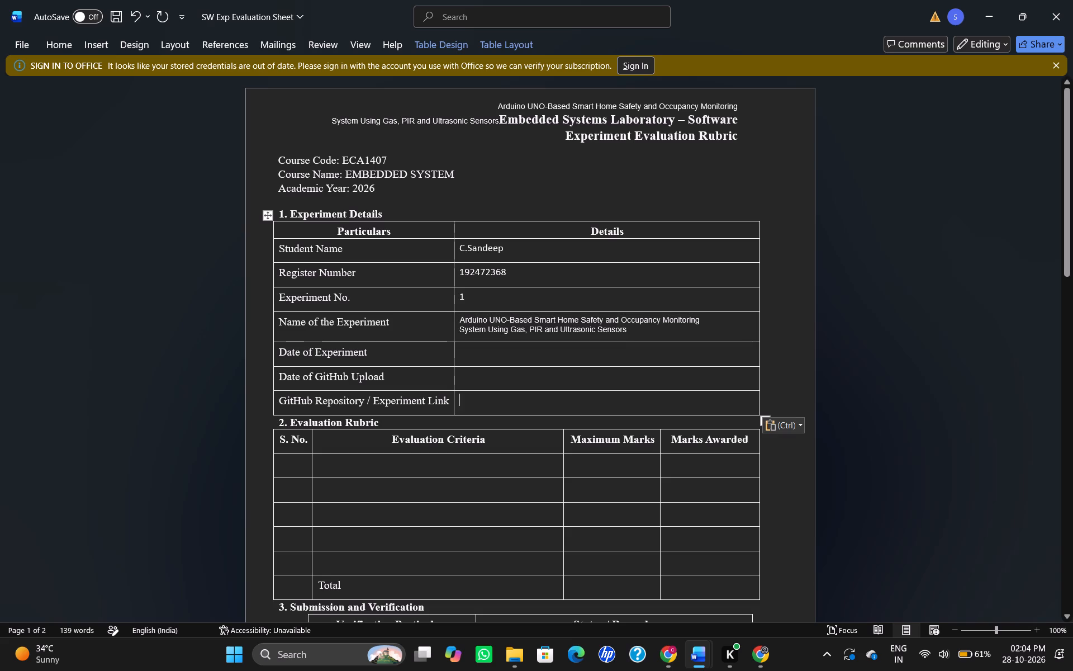
key("super+v")
scroll(538, 300, "down", 2)
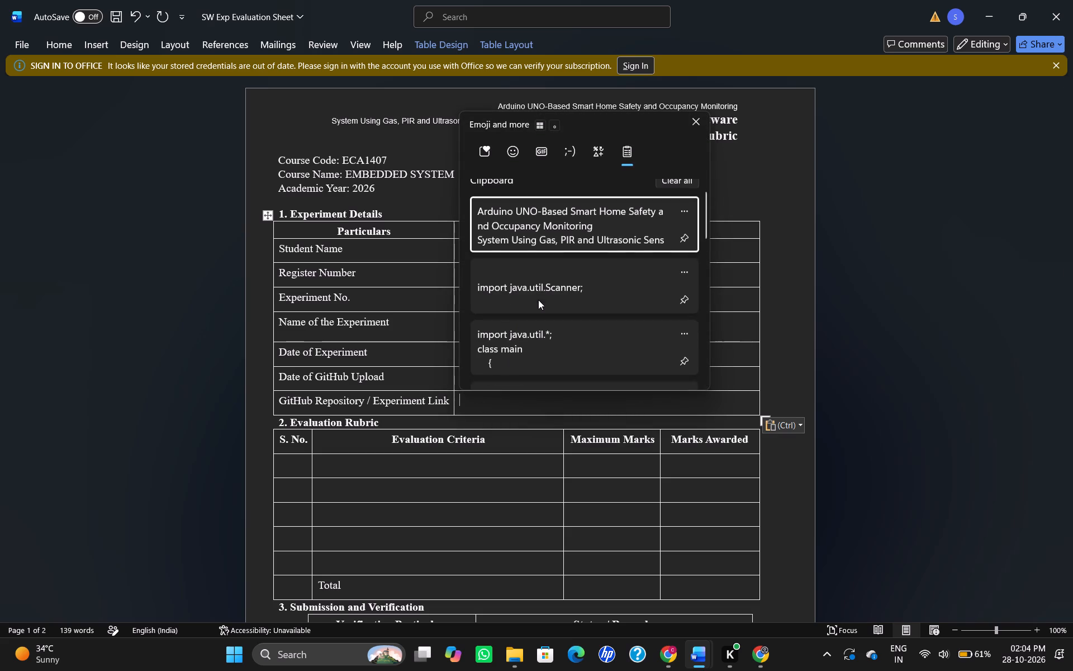
scroll(538, 300, "down", 10)
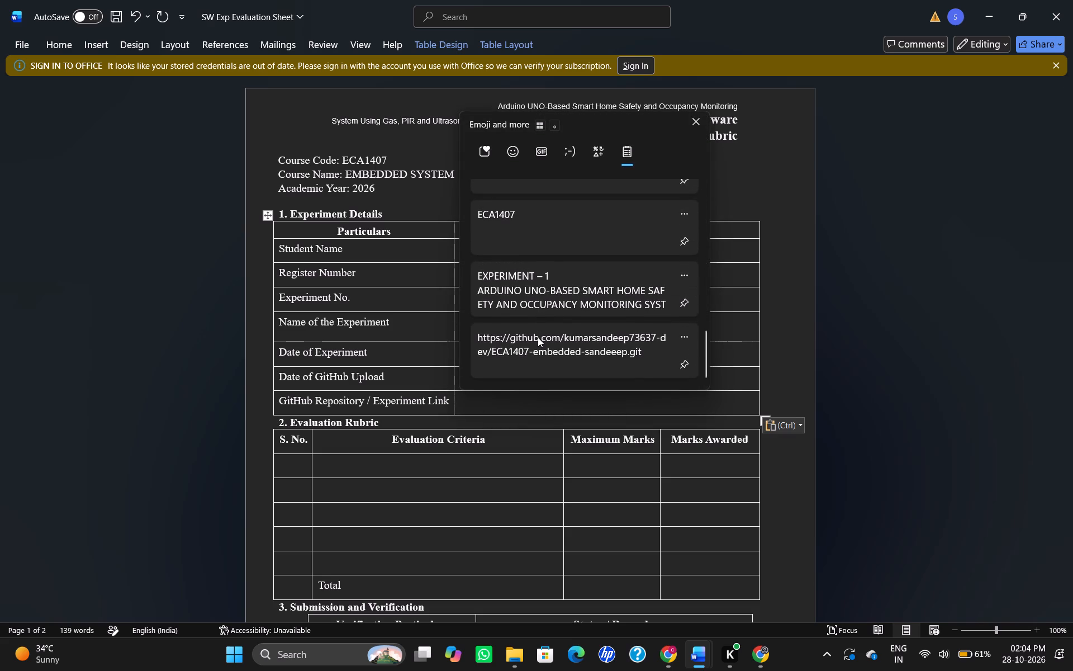
left_click(538, 337)
key("ctrl+v")
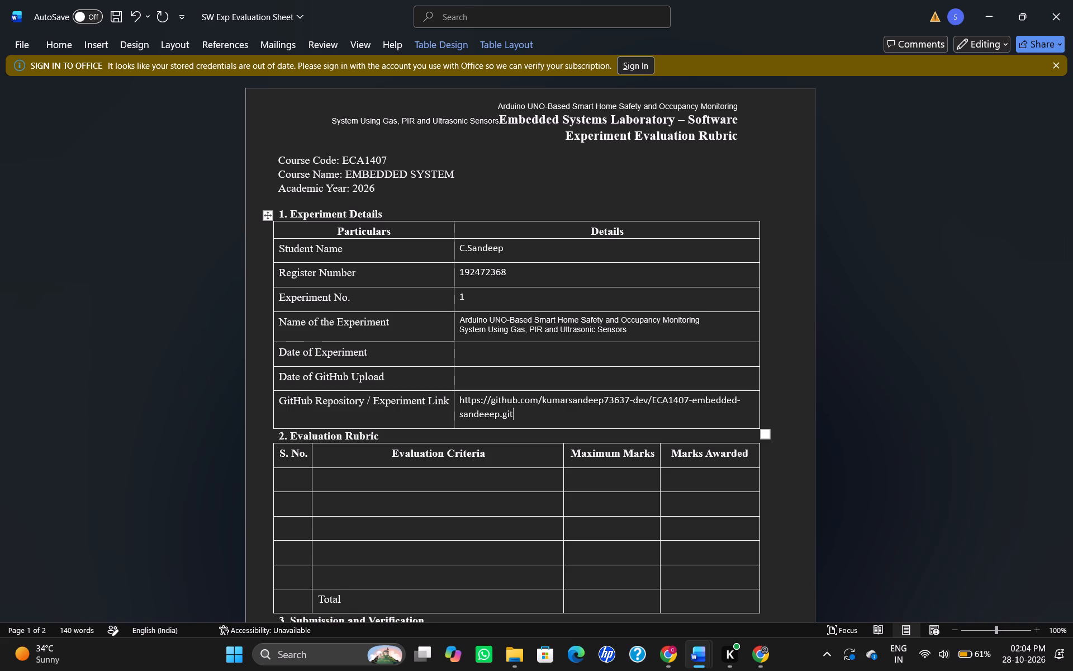
Enter 28/10/2026 as both the Date of Experiment and the Date of GitHub Upload.
left_click(498, 355)
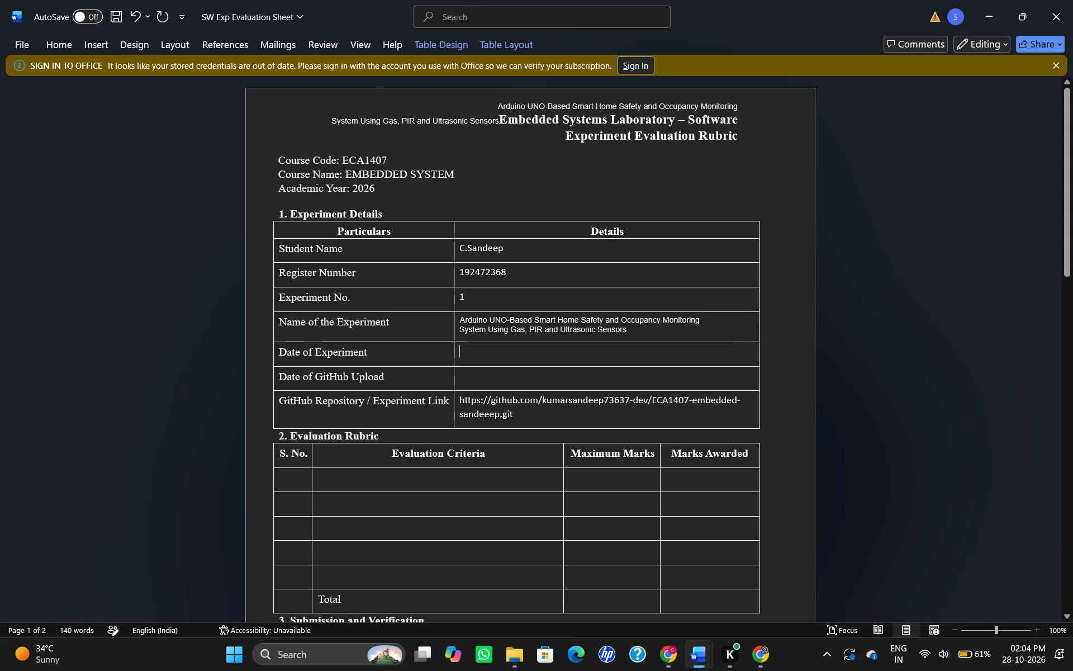
type("28/")
type("10/2026")
key("Down")
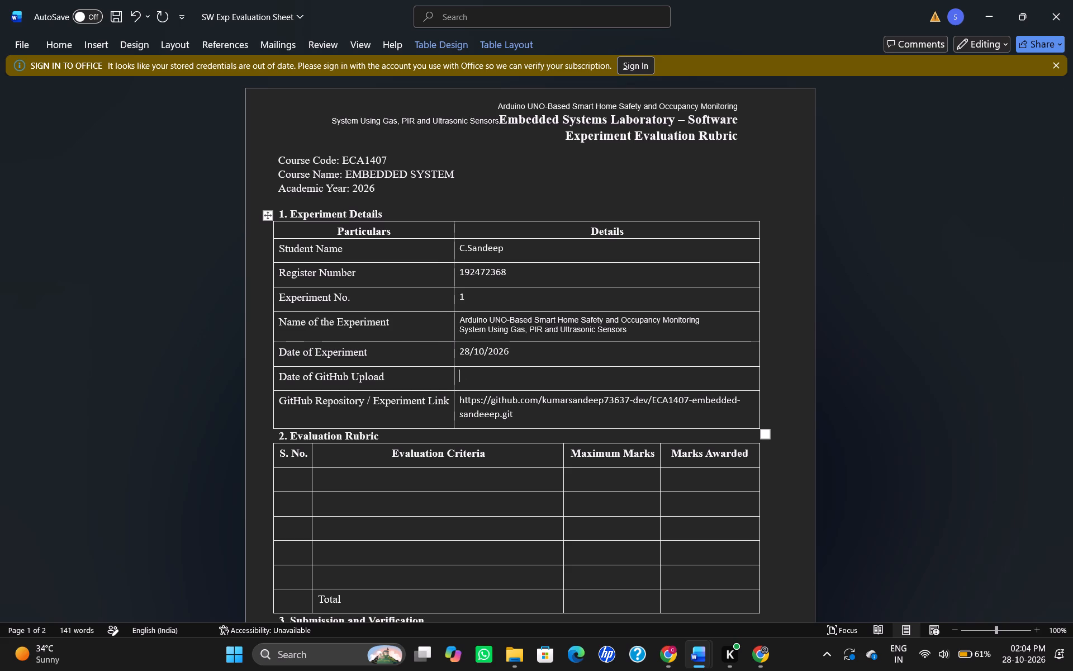
type("28")
type("/10")
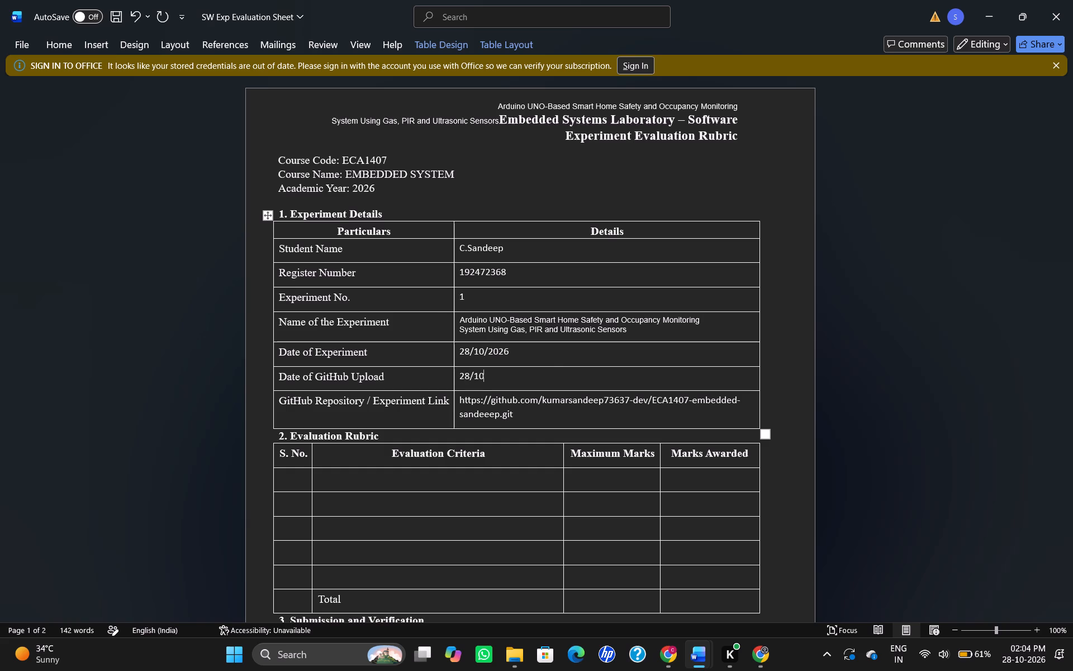
key("slash")
type("2026")
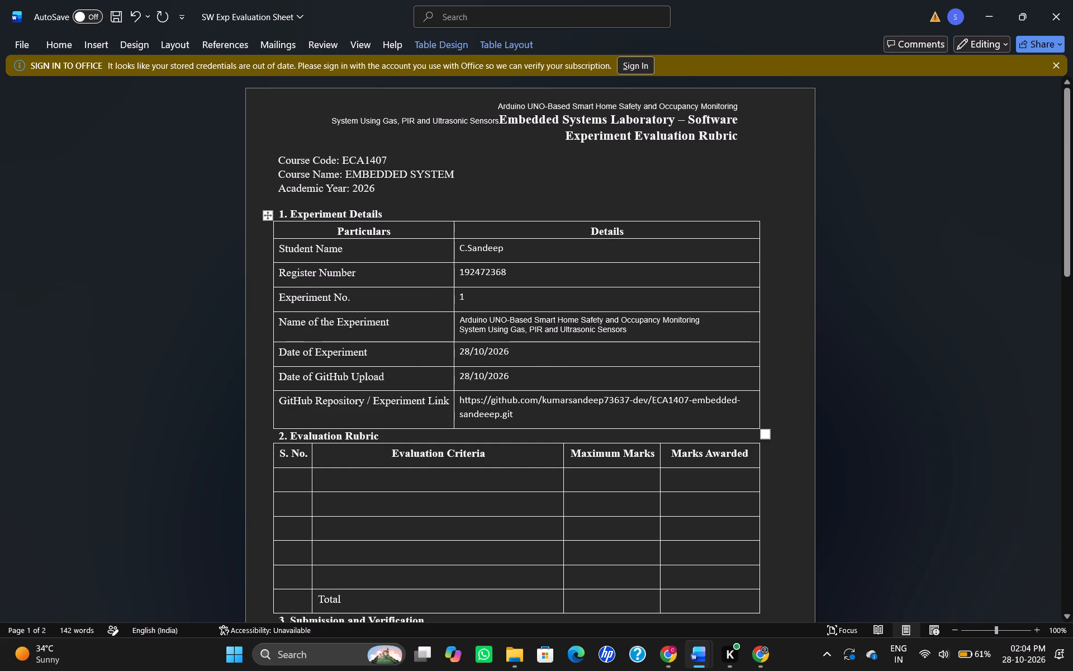
Copy the criterion "Circuit design and sensor interfacing in Proteus" from the filled sheet into the first Evaluation Criteria row of SW Exp Evaluation Sheet.
scroll(517, 398, "down", 3)
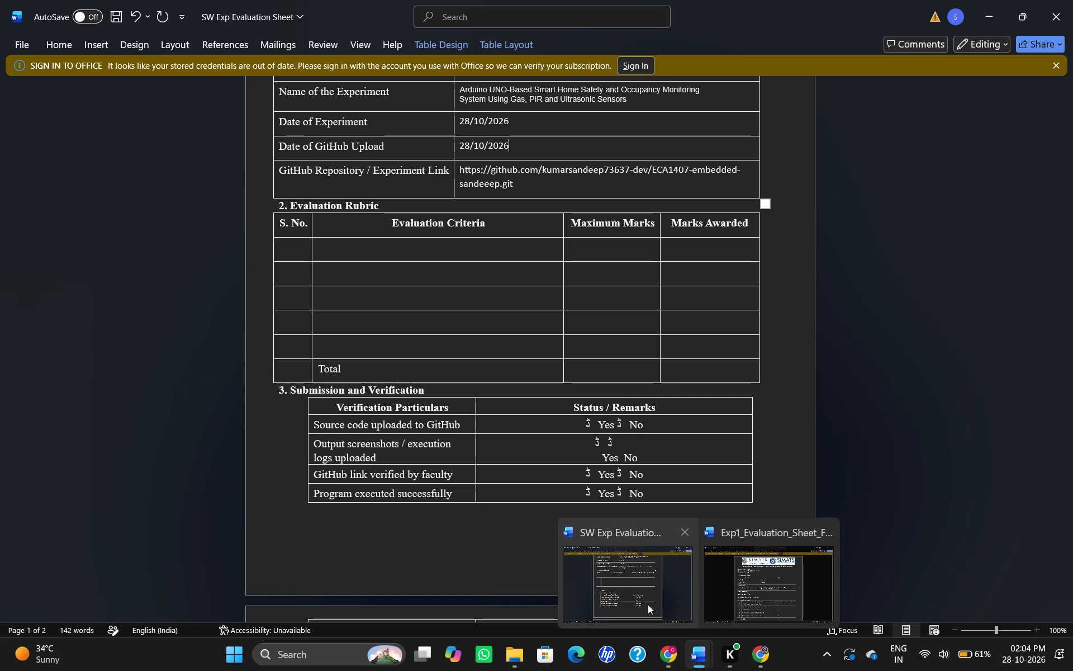
left_click(731, 593)
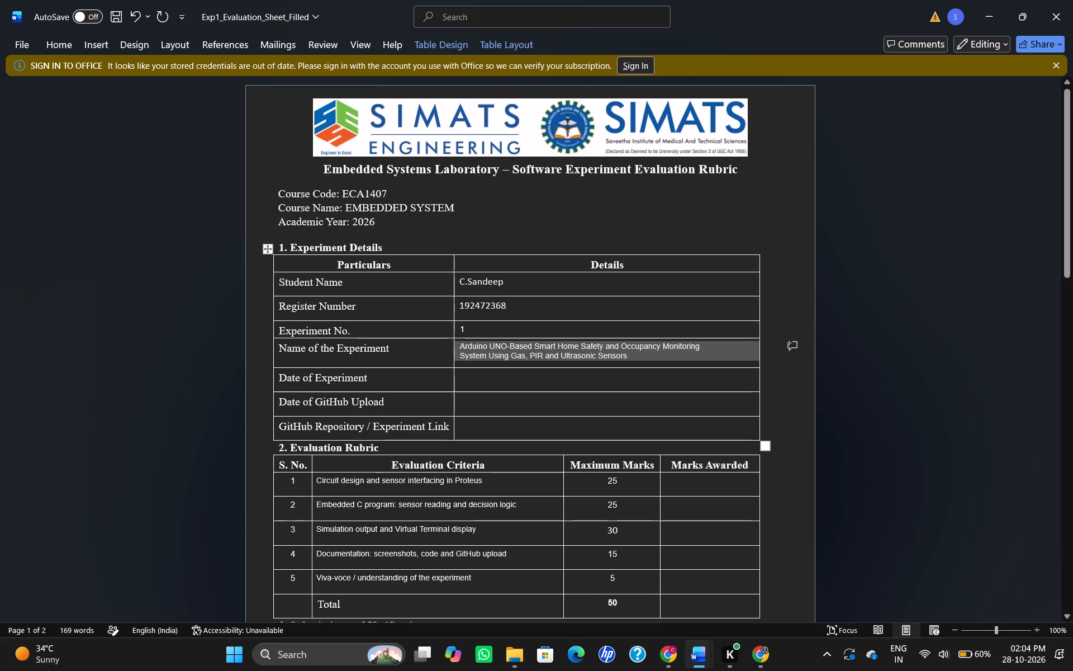
left_click_drag(316, 479, 507, 481)
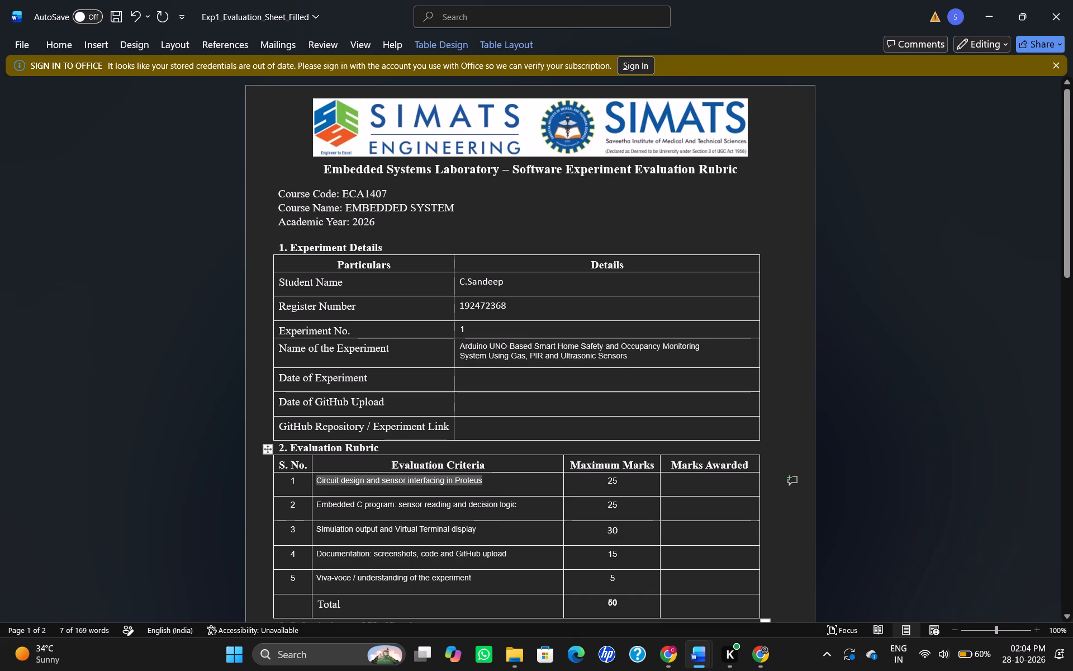
key("ctrl+c")
left_click(507, 481)
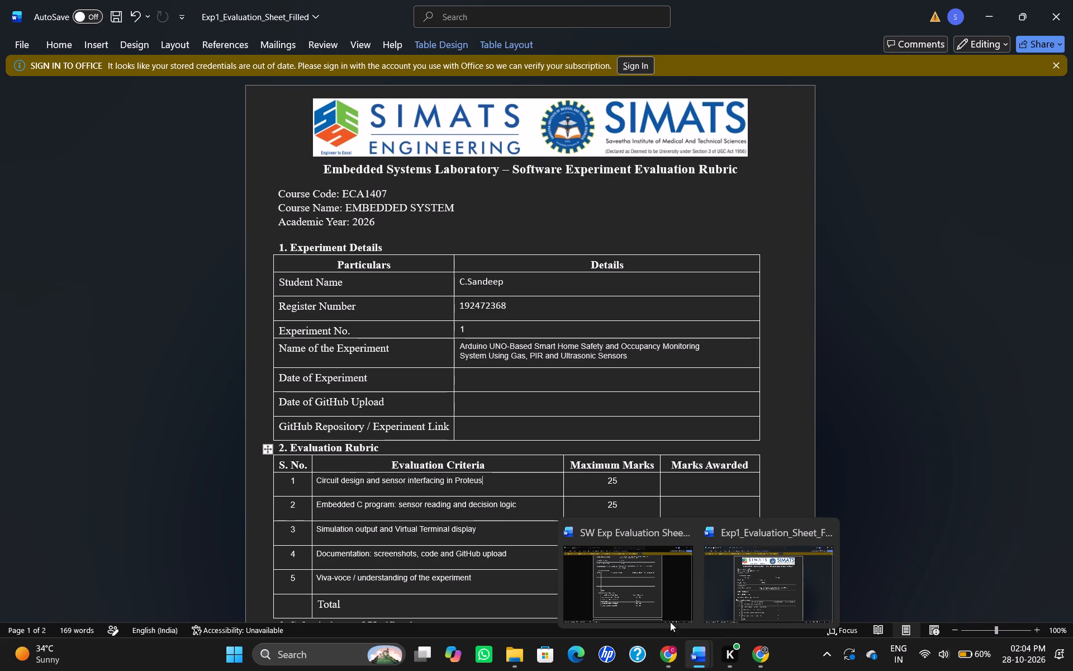
left_click(633, 588)
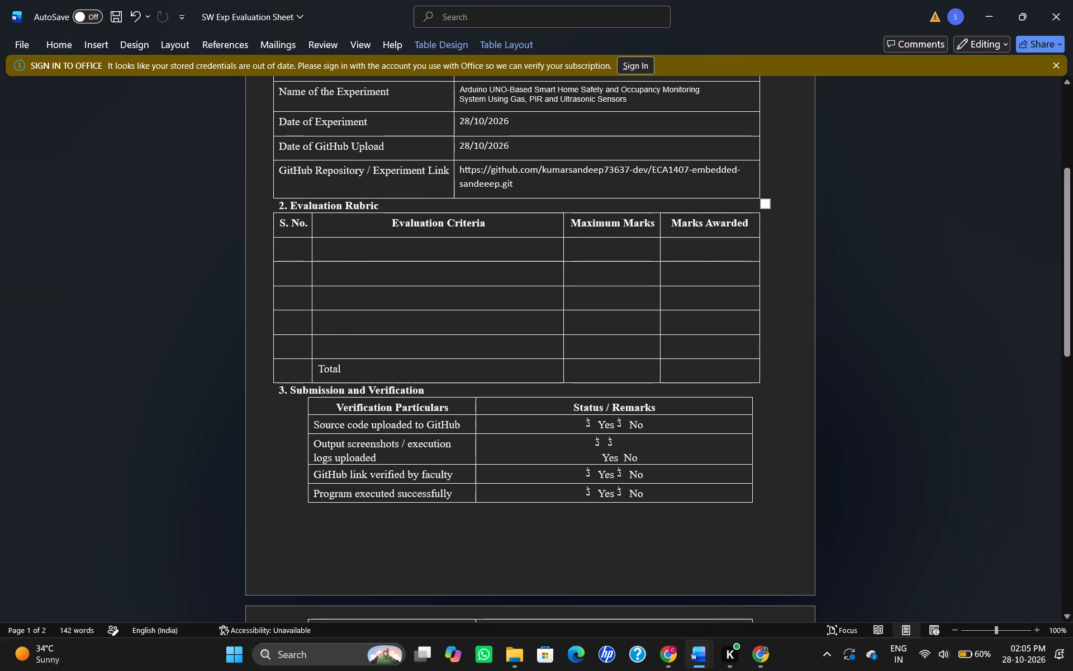
left_click(349, 251)
key("ctrl+v")
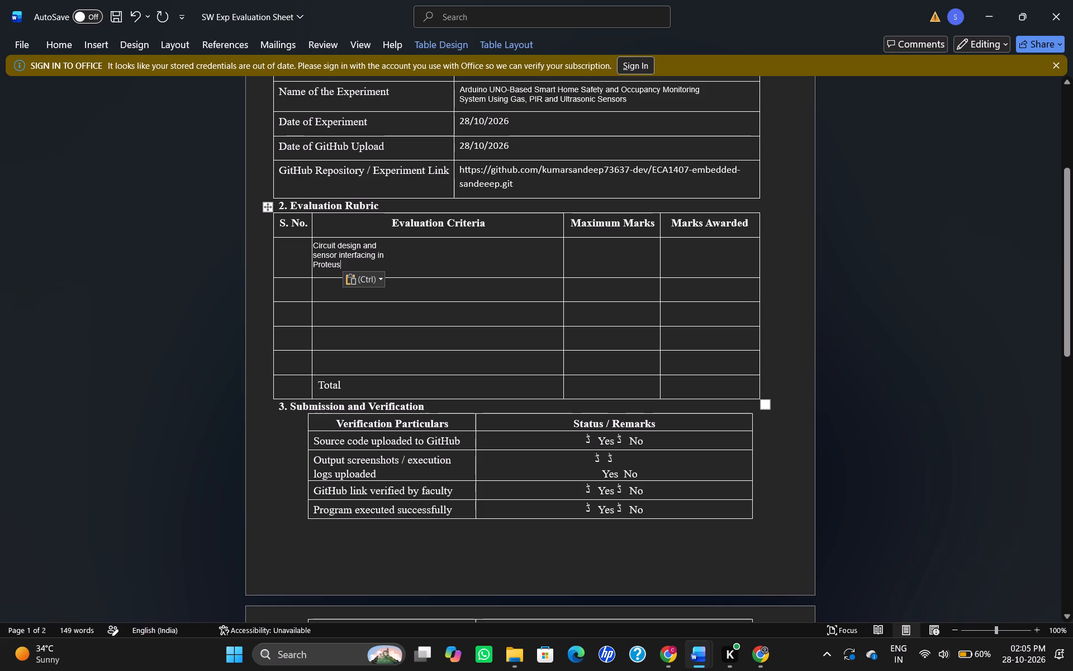
Clear the pasted criterion text from the first Evaluation Criteria row of the Evaluation Rubric table.
left_click_drag(312, 245, 337, 264)
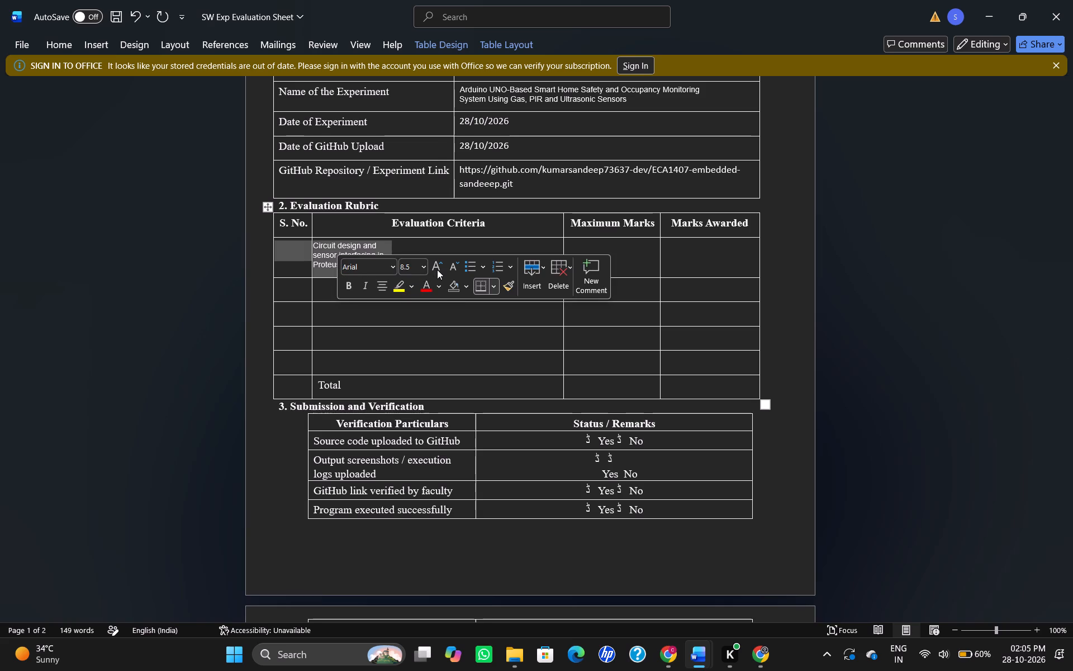
left_click(414, 251)
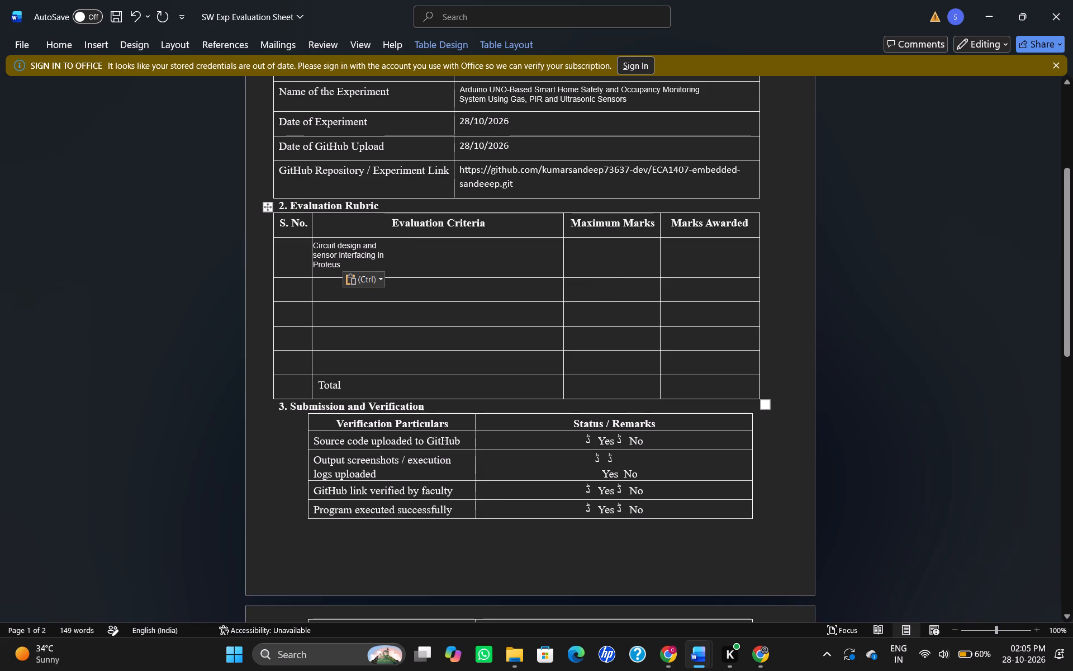
key("BackSpace")
key("BackSpace")
key("BackSpace")
key("BackSpace")
key("BackSpace")
key("Left")
key("BackSpace")
key("BackSpace")
key("BackSpace")
key("BackSpace")
key("BackSpace")
key("BackSpace")
key("BackSpace")
key("BackSpace")
key("BackSpace")
key("BackSpace")
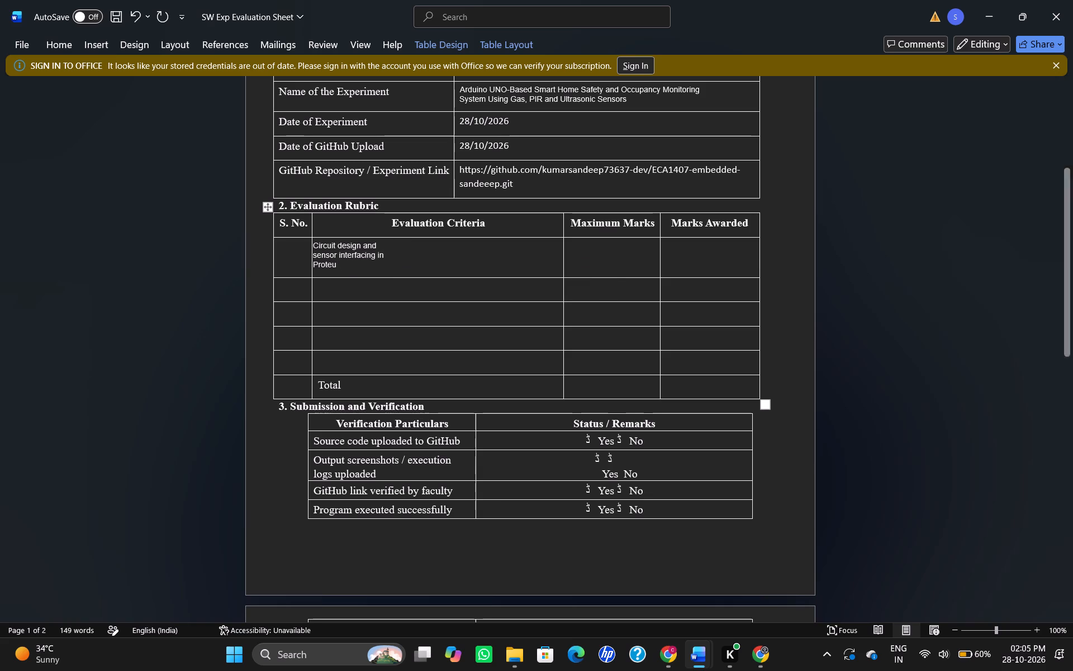
key("BackSpace")
key("BackSpace")
key("BackSpace")
key("BackSpace")
key("BackSpace")
key("BackSpace")
key("BackSpace")
key("BackSpace")
key("BackSpace")
key("BackSpace")
key("BackSpace")
key("BackSpace")
key("BackSpace")
key("BackSpace")
key("BackSpace")
key("BackSpace")
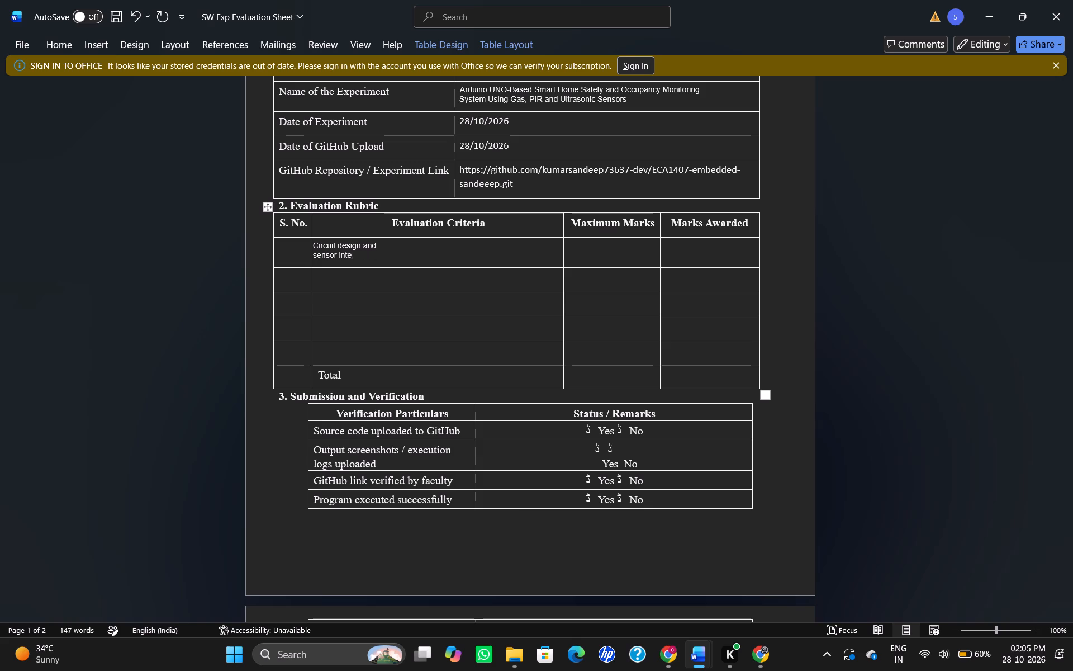
key("BackSpace")
key("BackSpace")
key("BackSpace")
key("BackSpace")
key("BackSpace")
key("BackSpace")
key("BackSpace")
key("BackSpace")
key("BackSpace")
key("BackSpace")
key("BackSpace")
key("BackSpace")
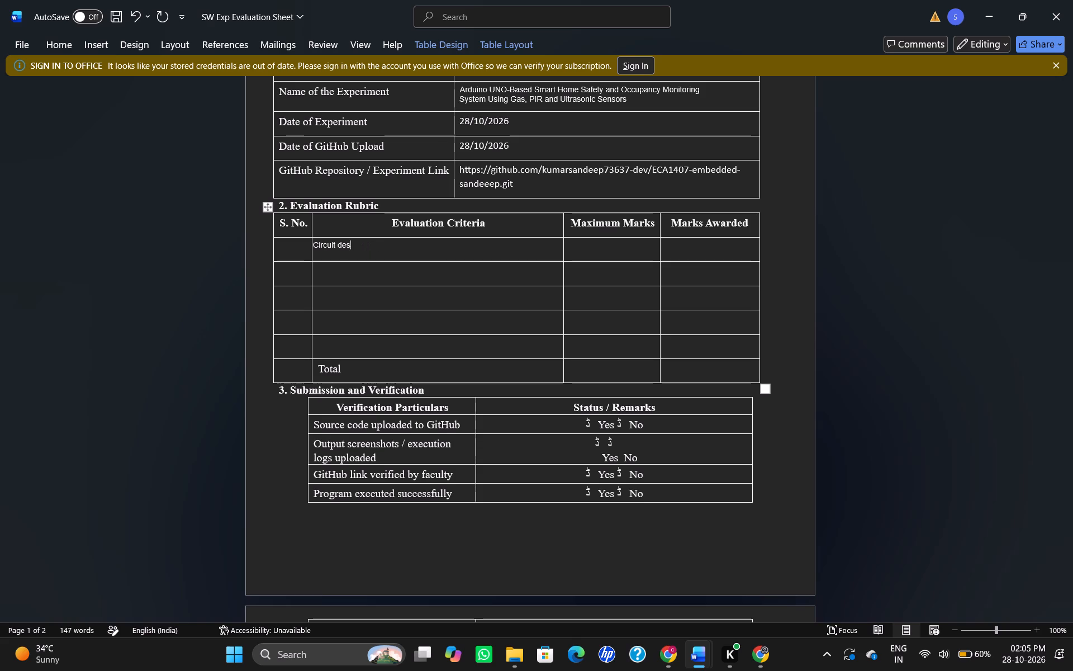
key("BackSpace")
key("BackSpace")
key("BackSpace")
key("BackSpace")
key("BackSpace")
key("BackSpace")
key("BackSpace")
key("BackSpace")
key("BackSpace")
key("BackSpace")
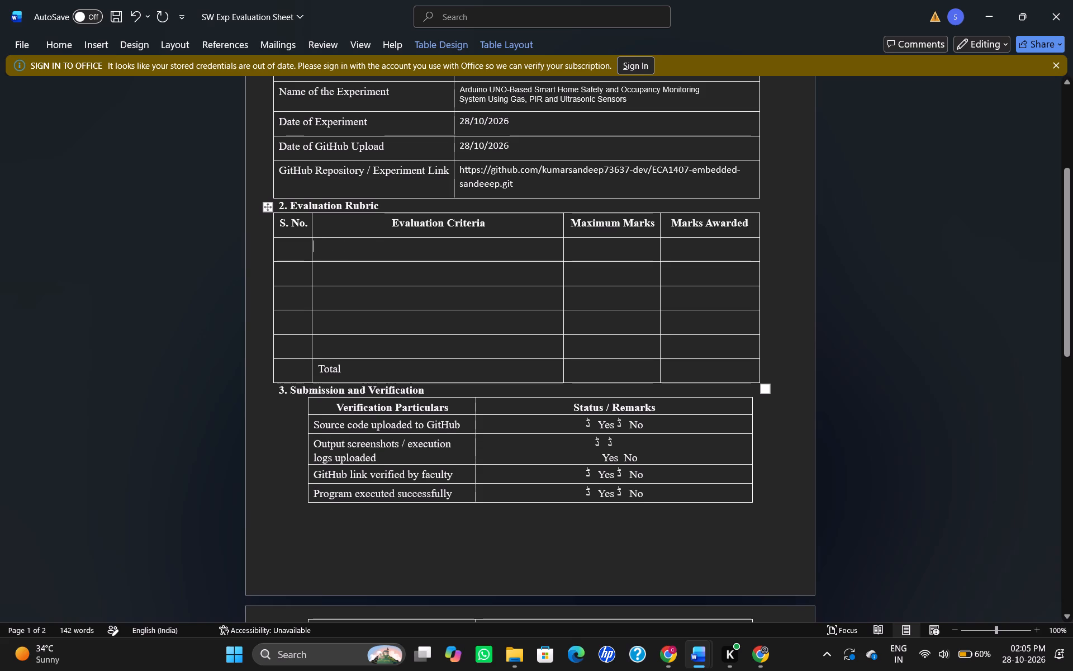
Enter 1 as the S. No. of the first Evaluation Rubric row.
left_click(295, 244)
key("1")
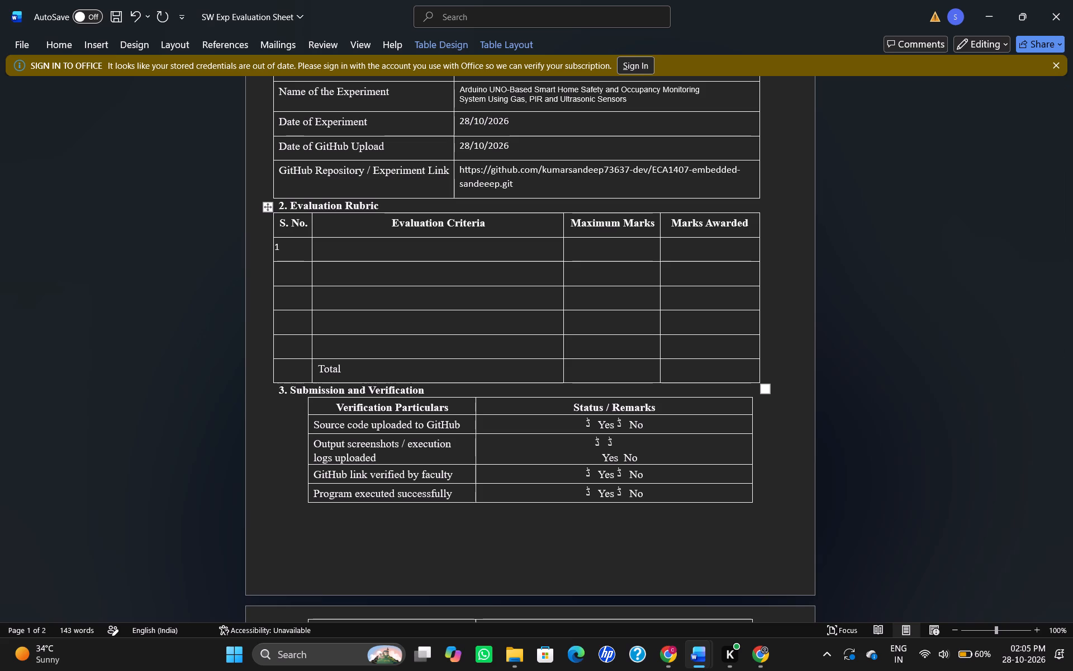
key("BackSpace")
key("shift+exclam")
key("BackSpace")
key("1")
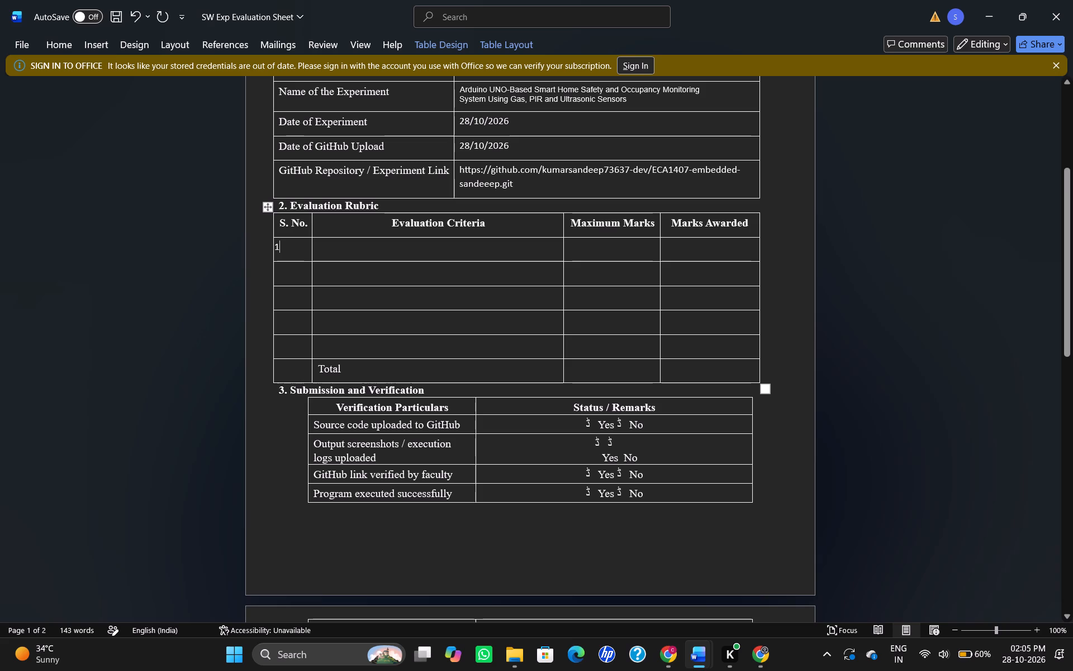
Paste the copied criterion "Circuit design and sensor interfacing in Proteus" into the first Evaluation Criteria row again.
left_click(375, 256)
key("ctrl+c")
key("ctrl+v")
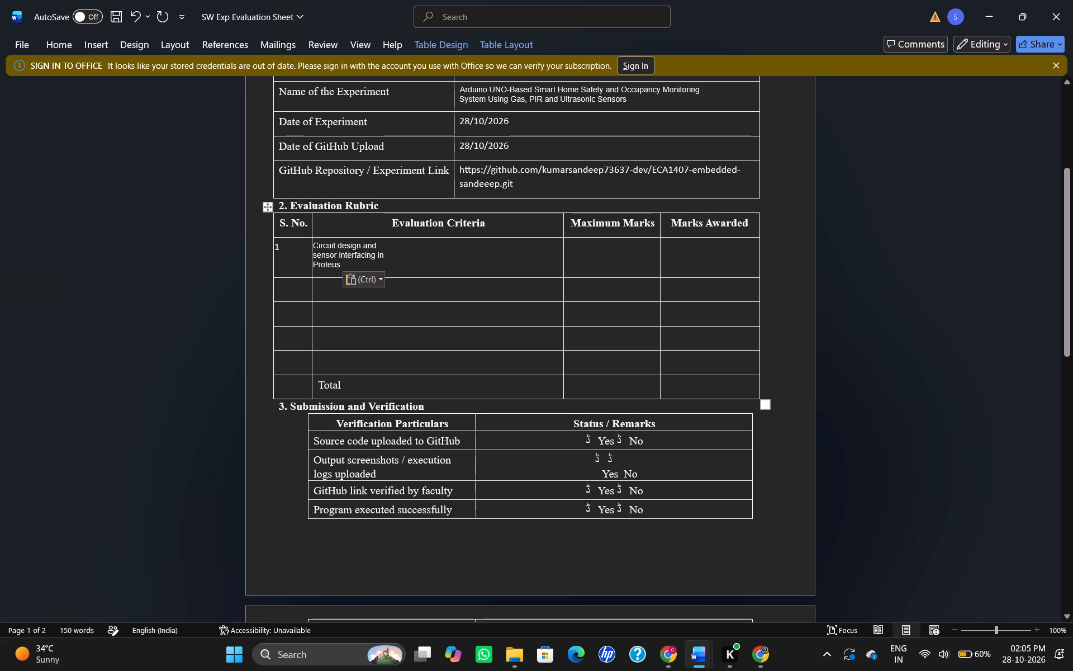
Replace the pasted criterion in rubric row 1 with manually entered text, keeping its initial C and beginning "Circuit de".
left_click(384, 254)
key("BackSpace")
key("BackSpace")
key("BackSpace")
key("BackSpace")
key("BackSpace")
key("BackSpace")
key("BackSpace")
key("BackSpace")
key("BackSpace")
key("BackSpace")
key("BackSpace")
key("BackSpace")
key("BackSpace")
key("BackSpace")
key("BackSpace")
key("BackSpace")
key("BackSpace")
key("BackSpace")
key("BackSpace")
key("BackSpace")
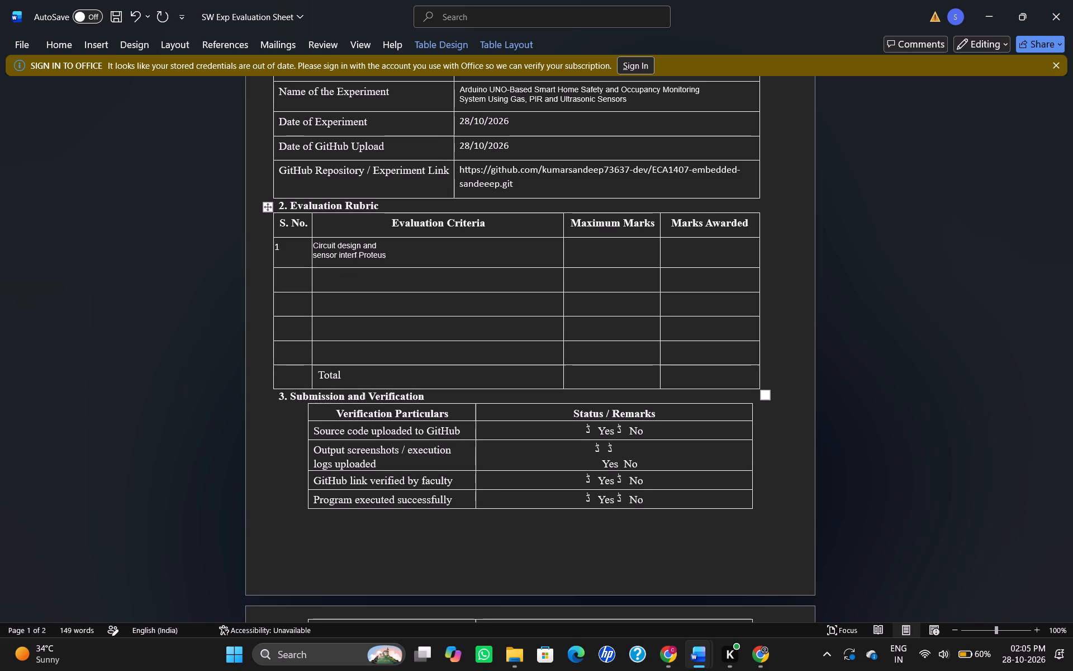
key("BackSpace")
key("BackSpace")
key("BackSpace")
key("BackSpace")
key("BackSpace")
key("BackSpace")
key("BackSpace")
key("BackSpace")
key("BackSpace")
key("BackSpace")
key("BackSpace")
key("BackSpace")
key("BackSpace")
key("BackSpace")
key("BackSpace")
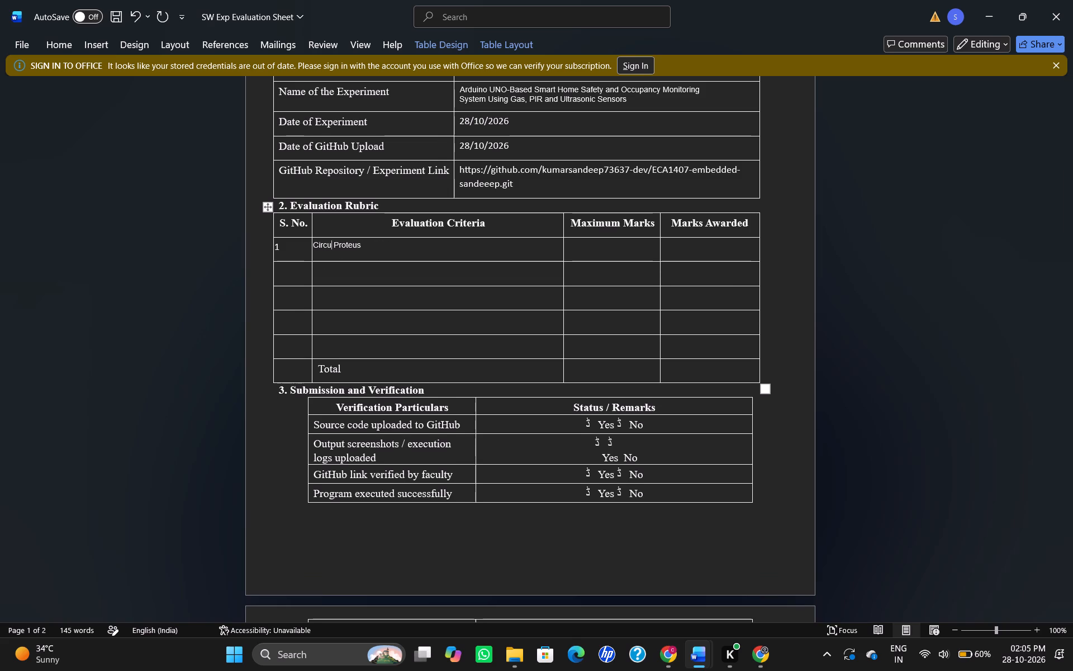
key("BackSpace")
key("BackSpace")
key("BackSpace")
key("BackSpace")
key("Right")
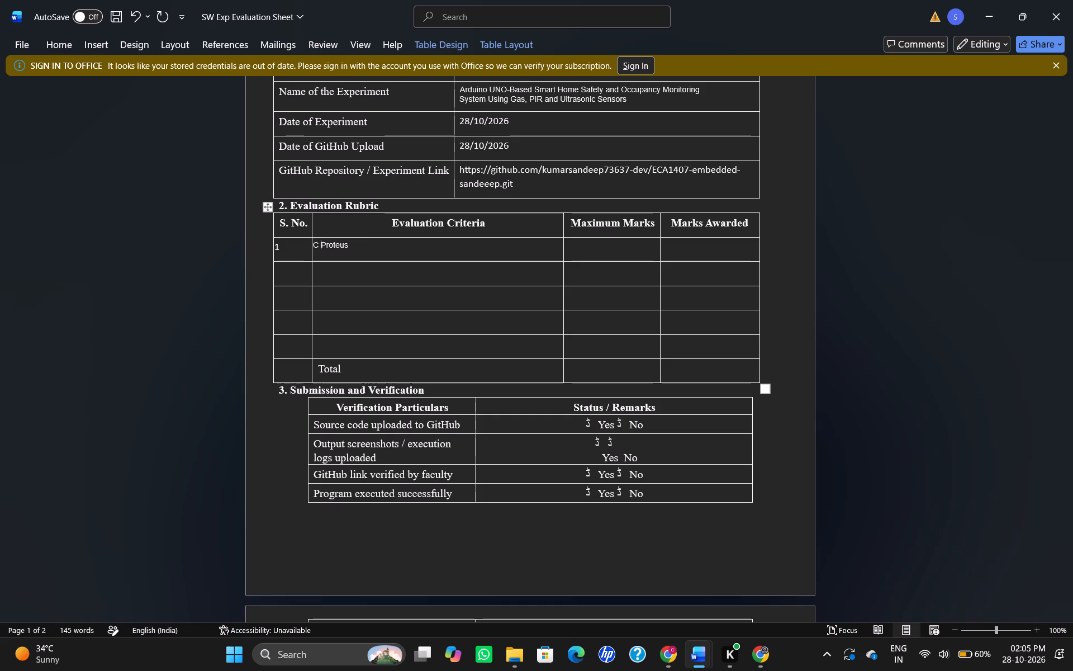
key("Right")
key("Right")
key("Right")
key("Right")
key("Right")
key("Right")
key("Right")
key("BackSpace")
key("BackSpace")
key("BackSpace")
key("BackSpace")
key("BackSpace")
key("BackSpace")
key("BackSpace")
key("BackSpace")
type("ircuit")
key("space")
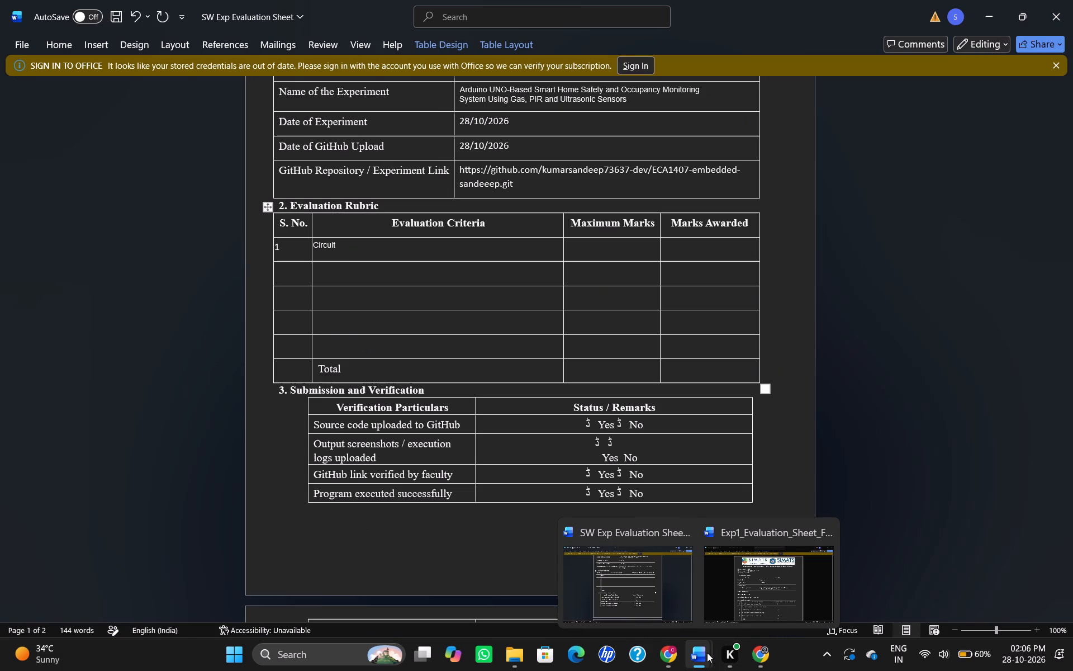
type("de")
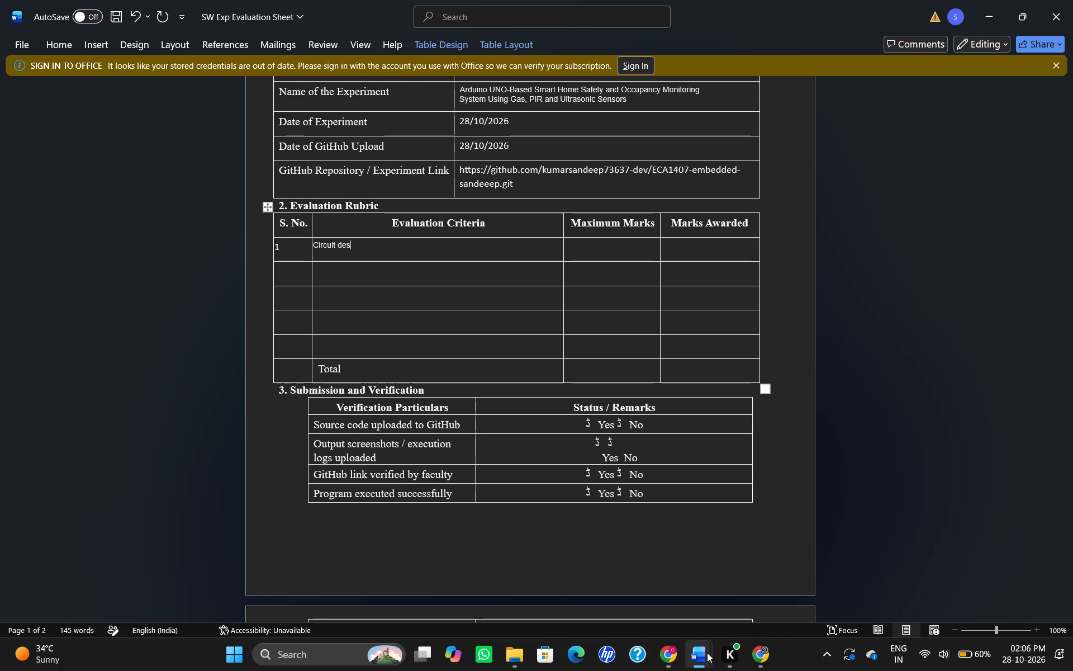
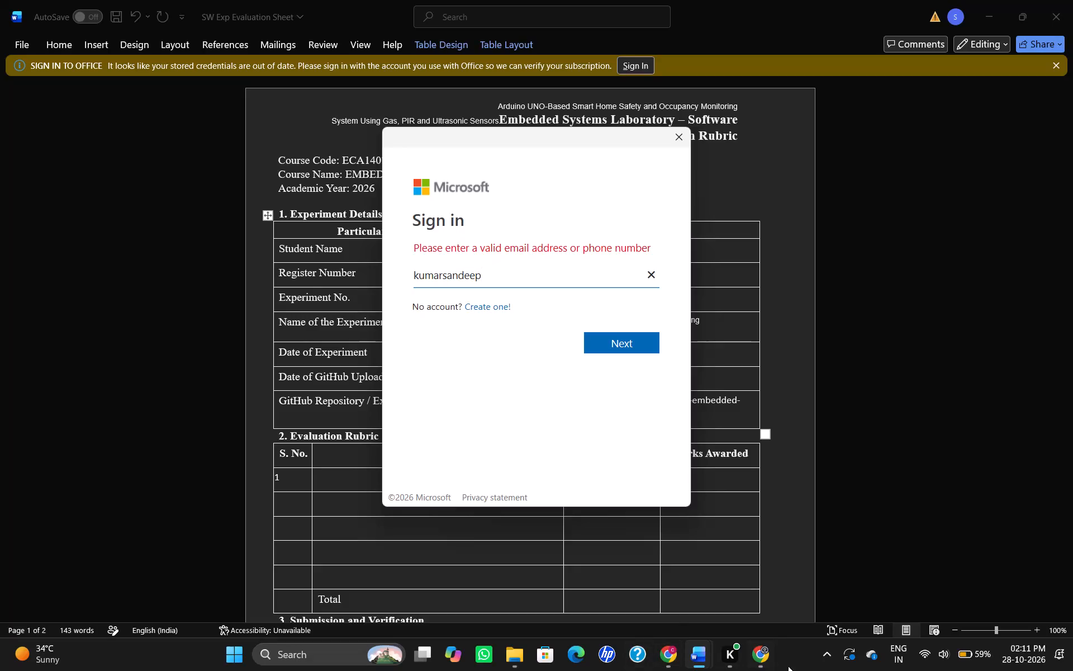
left_click(768, 660)
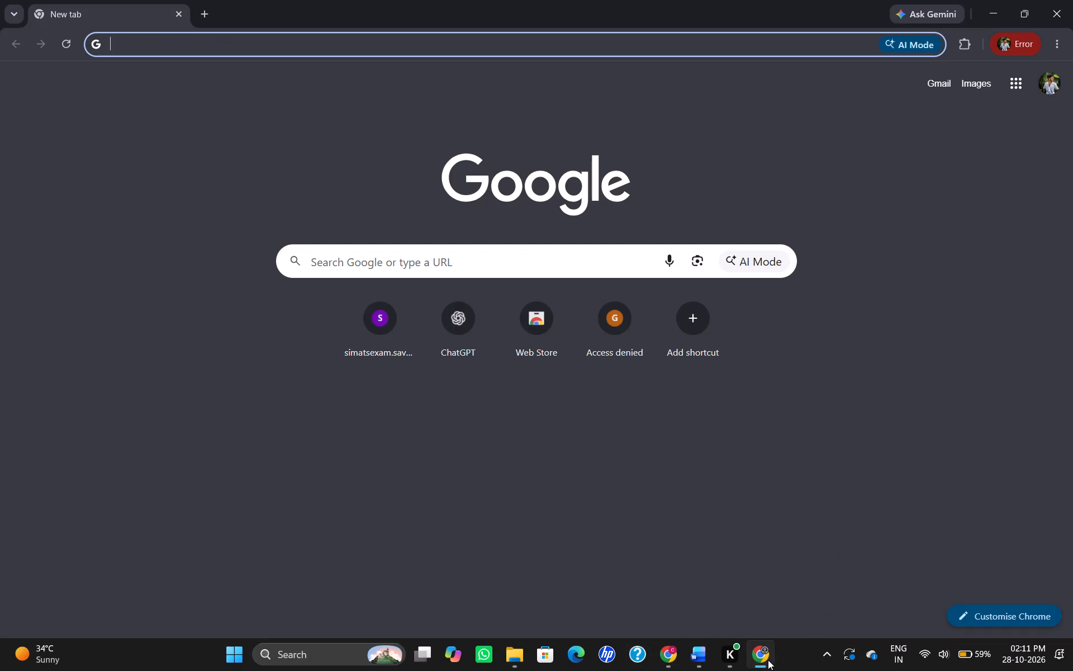
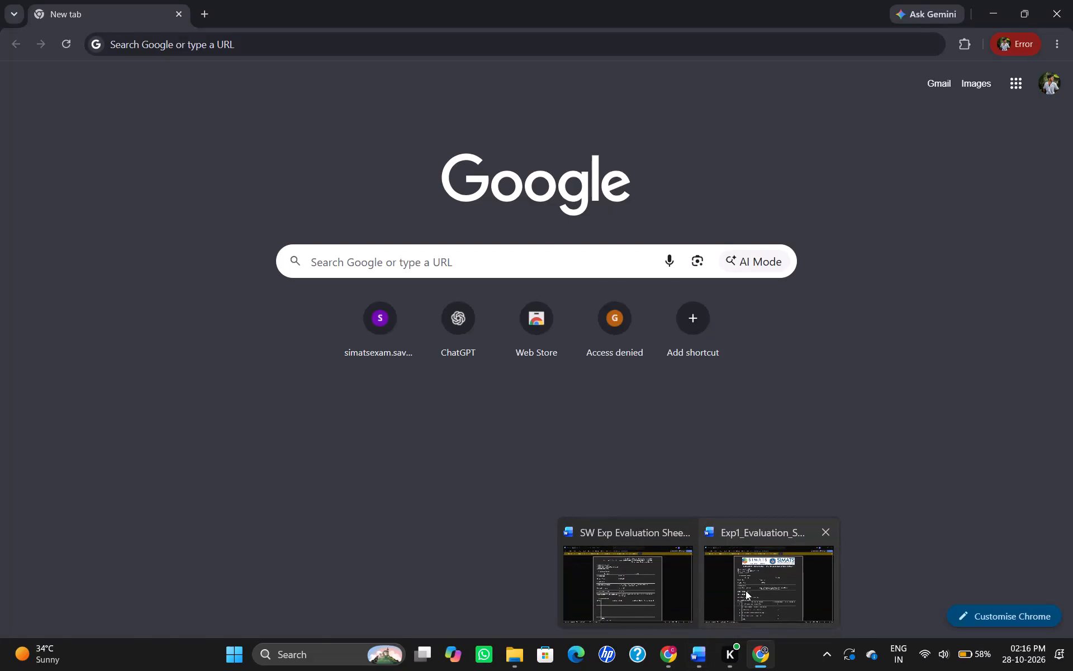
Return to Word and dismiss the Microsoft account sign-in prompt without signing in.
left_click(750, 588)
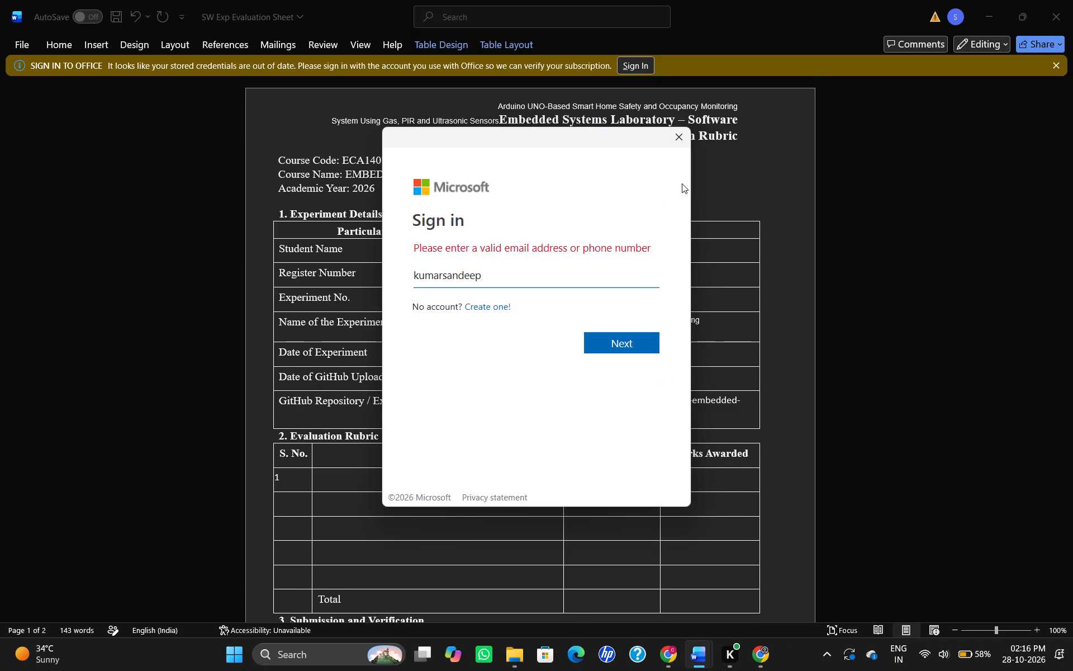
left_click(678, 133)
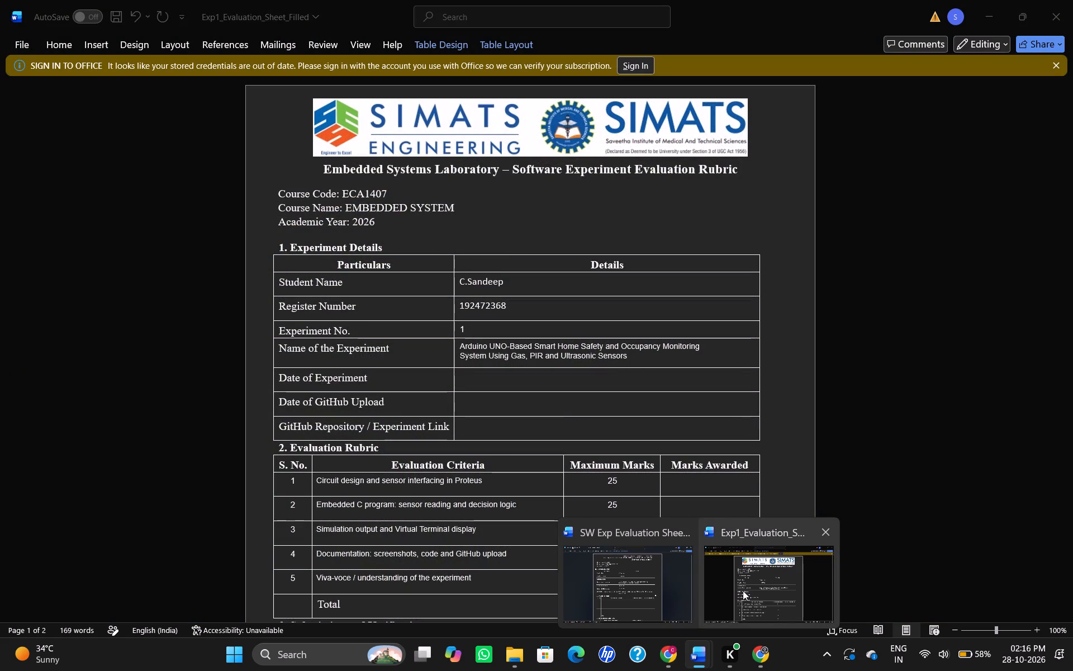
Switch to the Exp1_Evaluation_Sheet_Filled document and review its experiment details, evaluation rubric, verification and faculty sections.
left_click(743, 590)
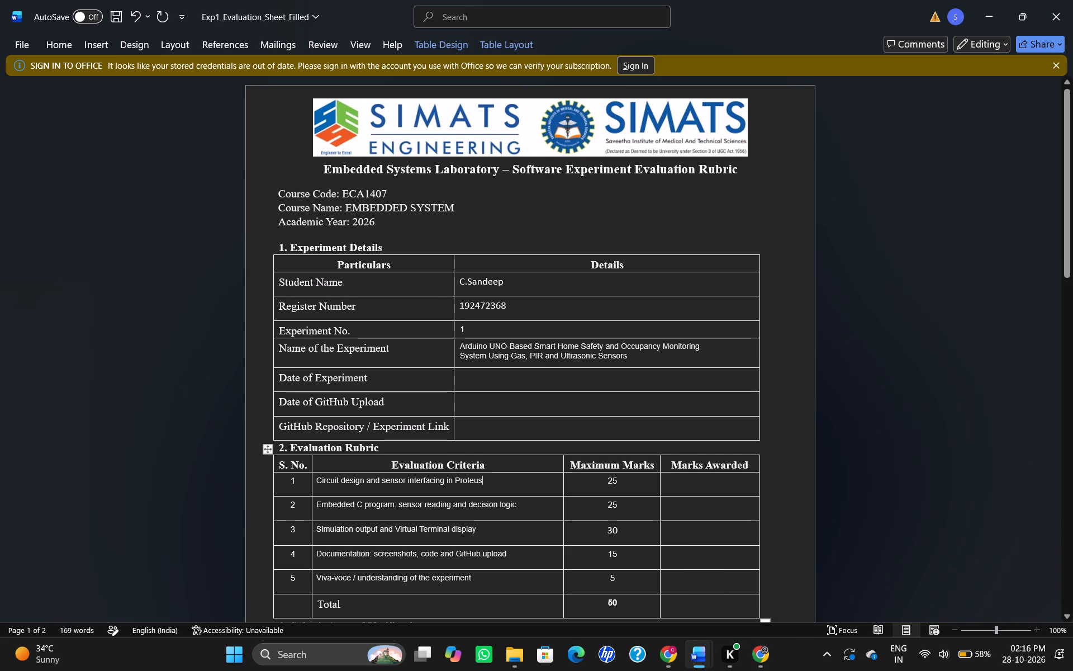
scroll(520, 400, "down", 2)
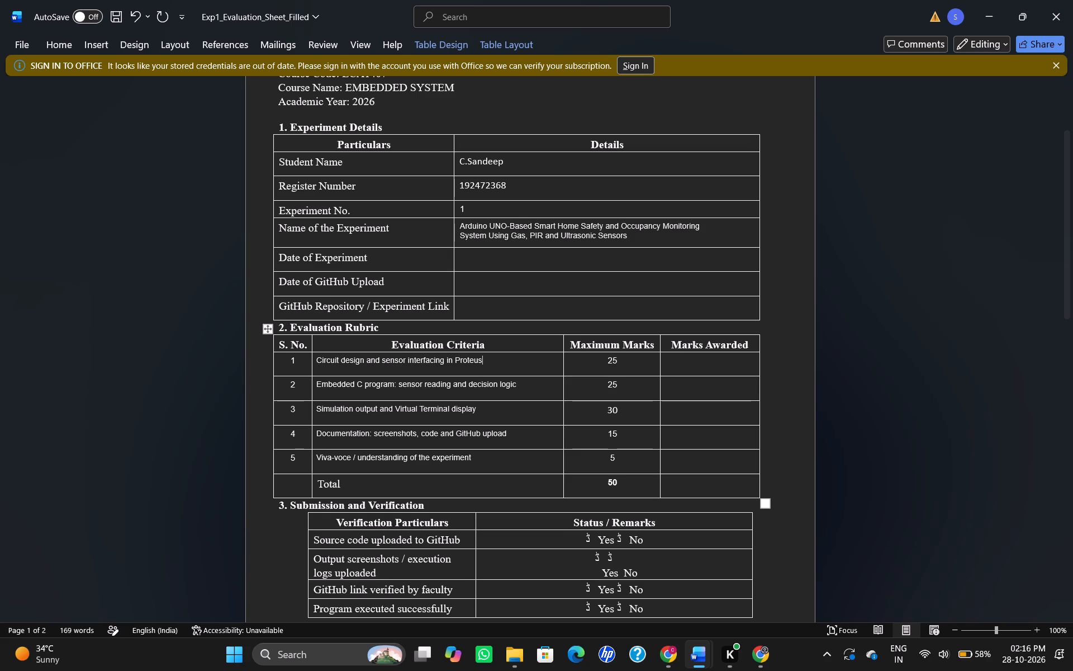
left_click(54, 42)
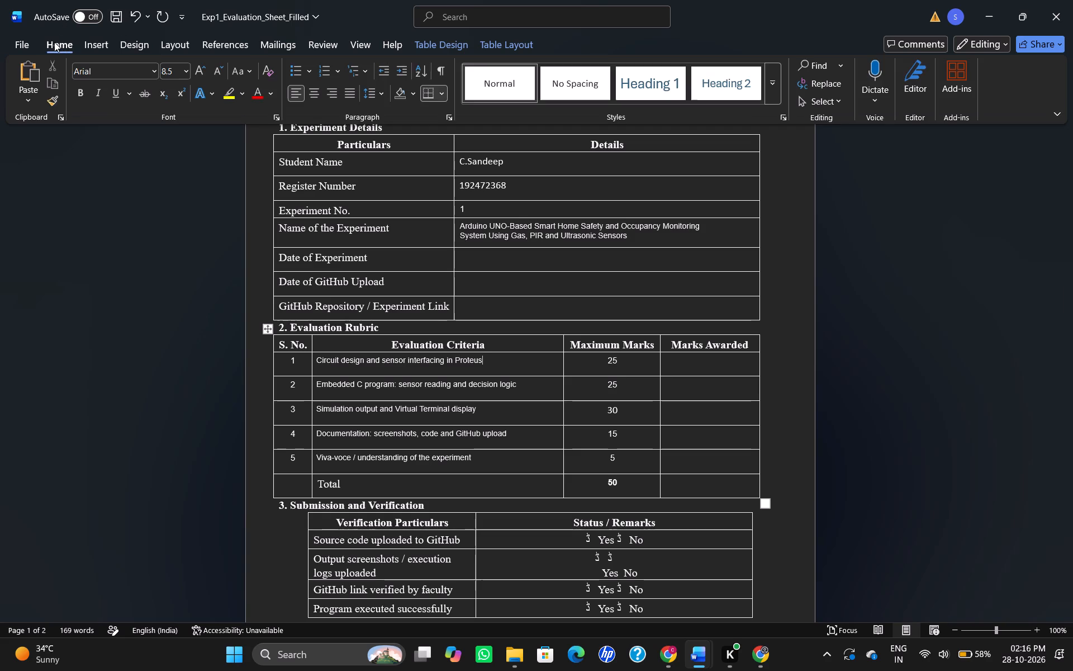
scroll(536, 361, "up", 4)
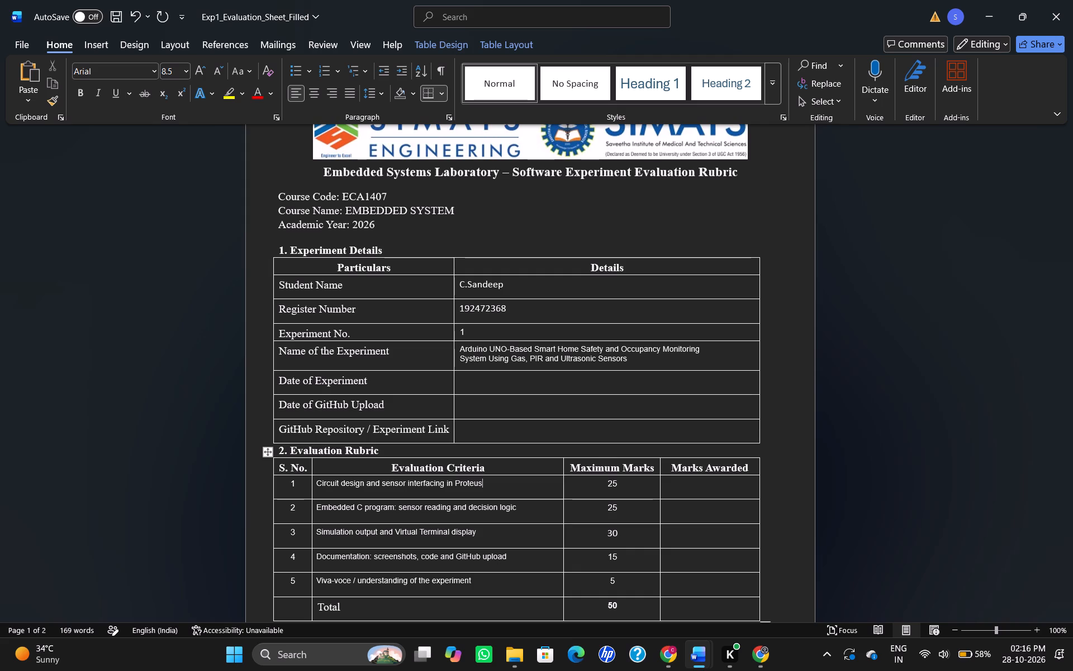
scroll(536, 361, "down", 7)
scroll(536, 361, "up", 3)
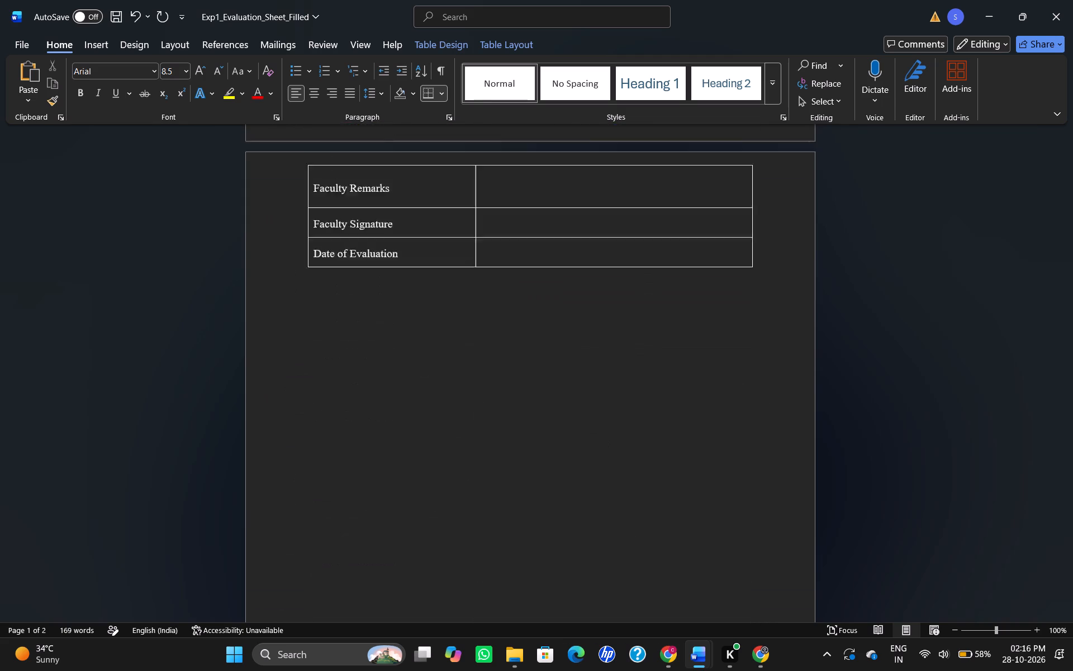
scroll(536, 361, "up", 2)
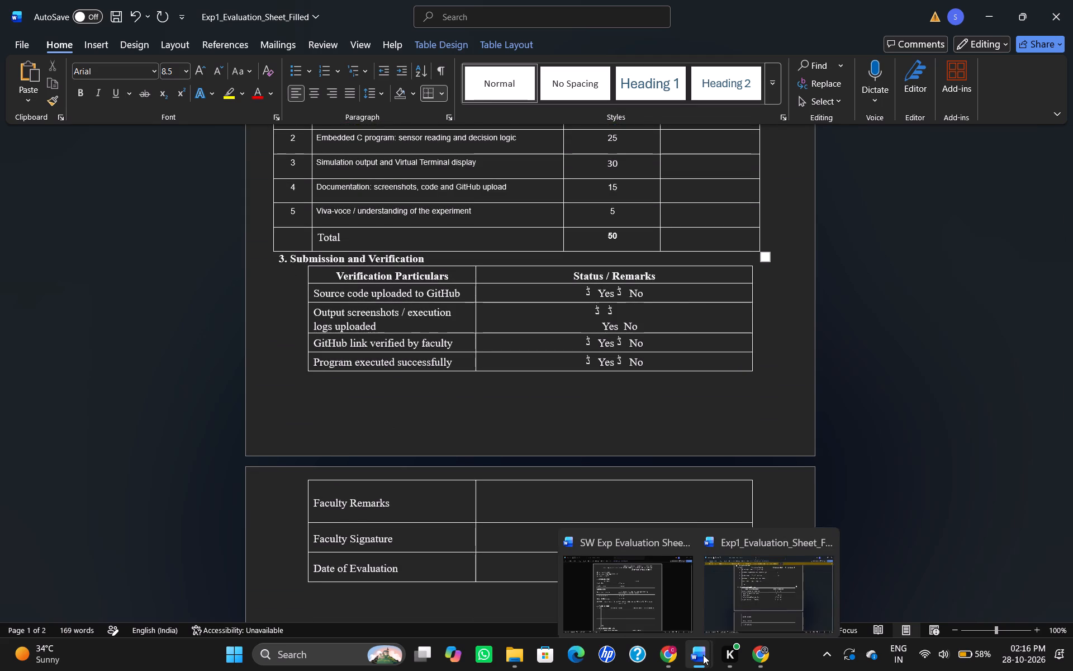
Switch to the SW Exp Evaluation Sheet document and check its header, experiment details and evaluation rubric for what still needs filling.
left_click(645, 604)
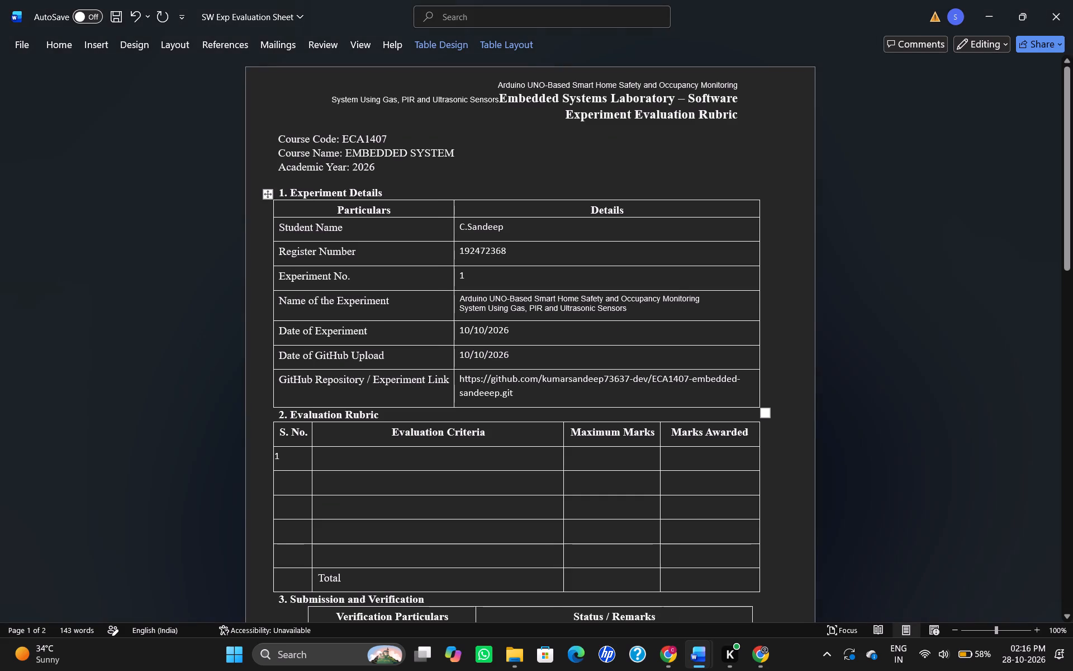
scroll(580, 514, "down", 16)
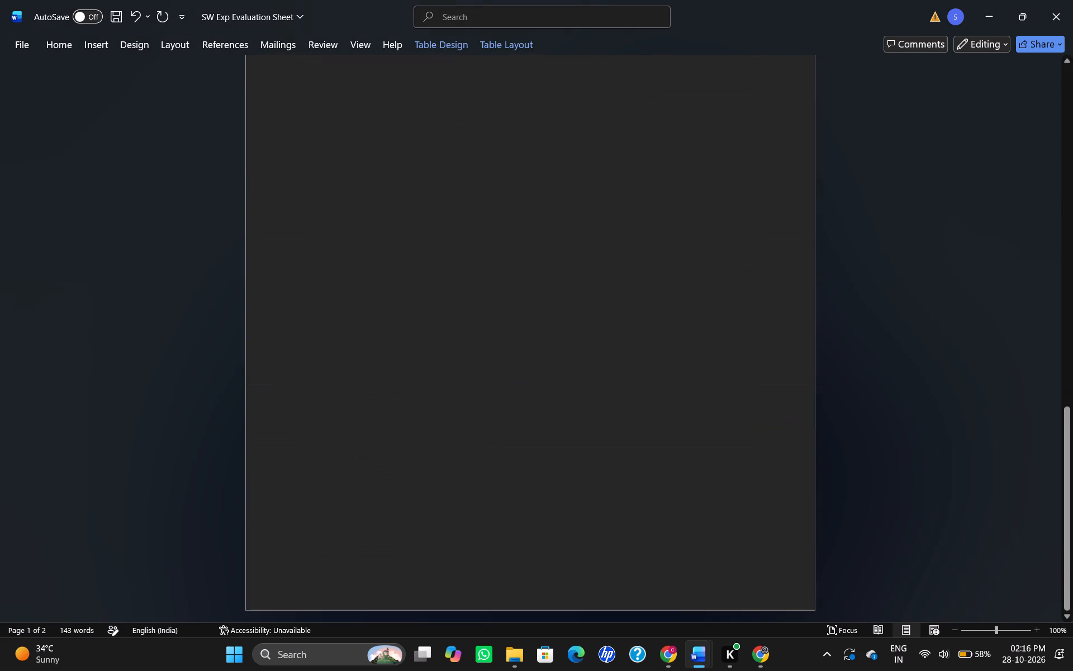
scroll(580, 514, "up", 17)
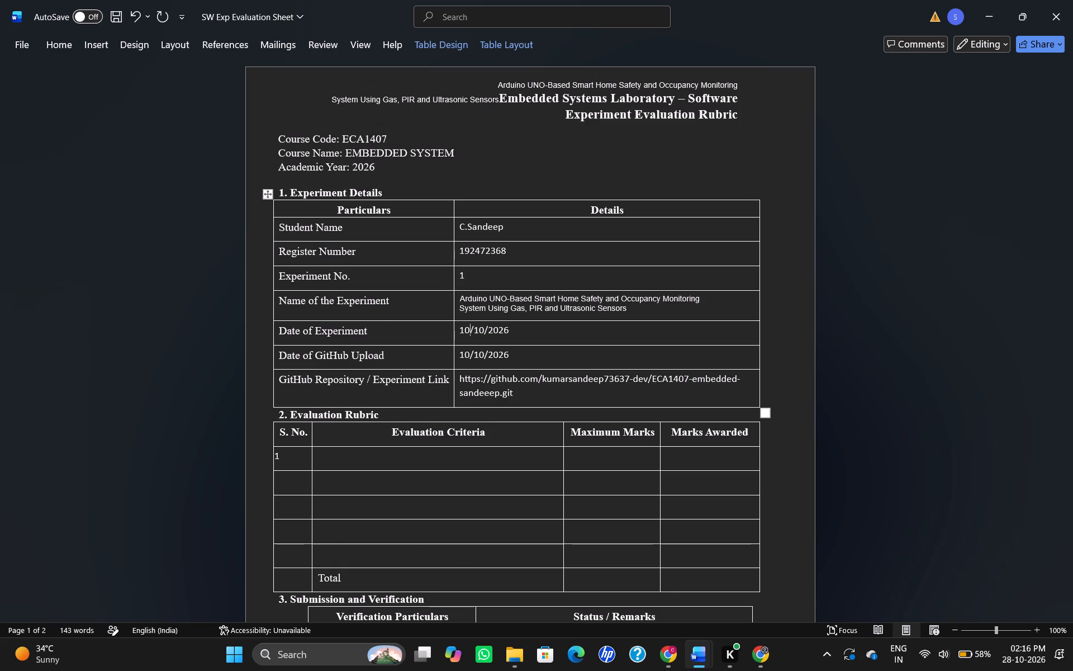
scroll(580, 514, "down", 1)
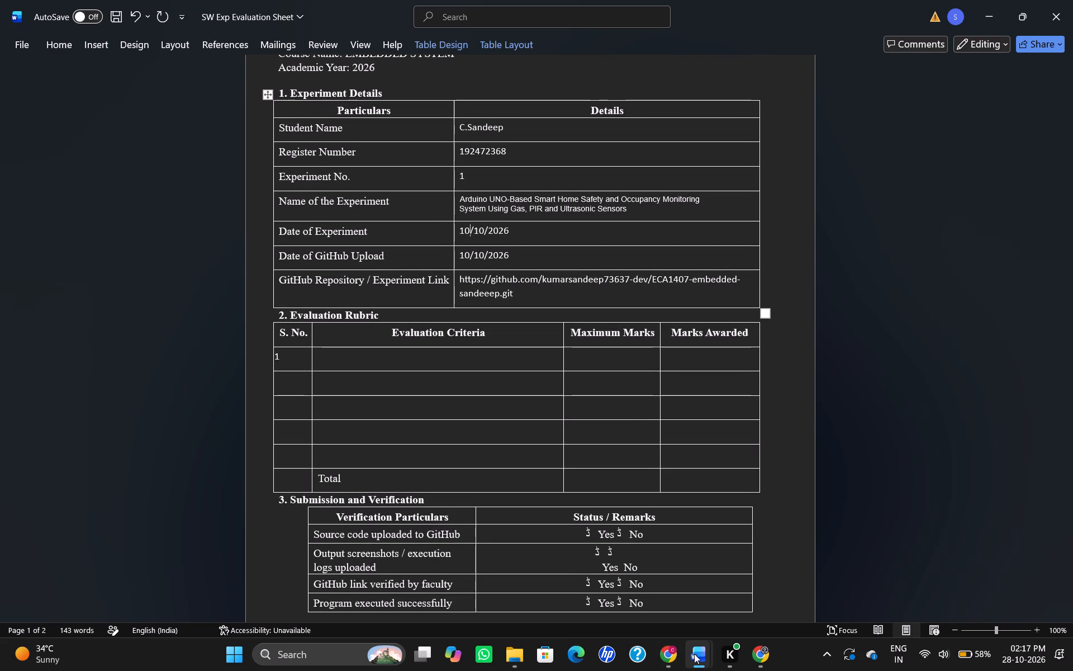
Switch back to the Exp1_Evaluation_Sheet_Filled document and view its logo header and evaluation rubric on the first page.
left_click(730, 575)
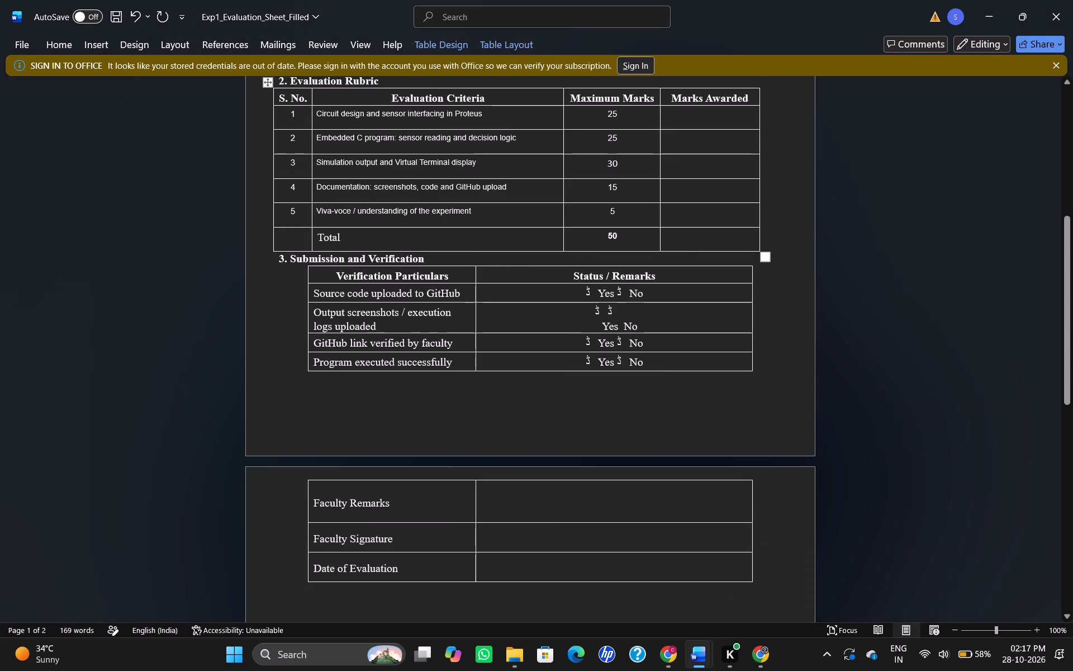
scroll(549, 292, "up", 10)
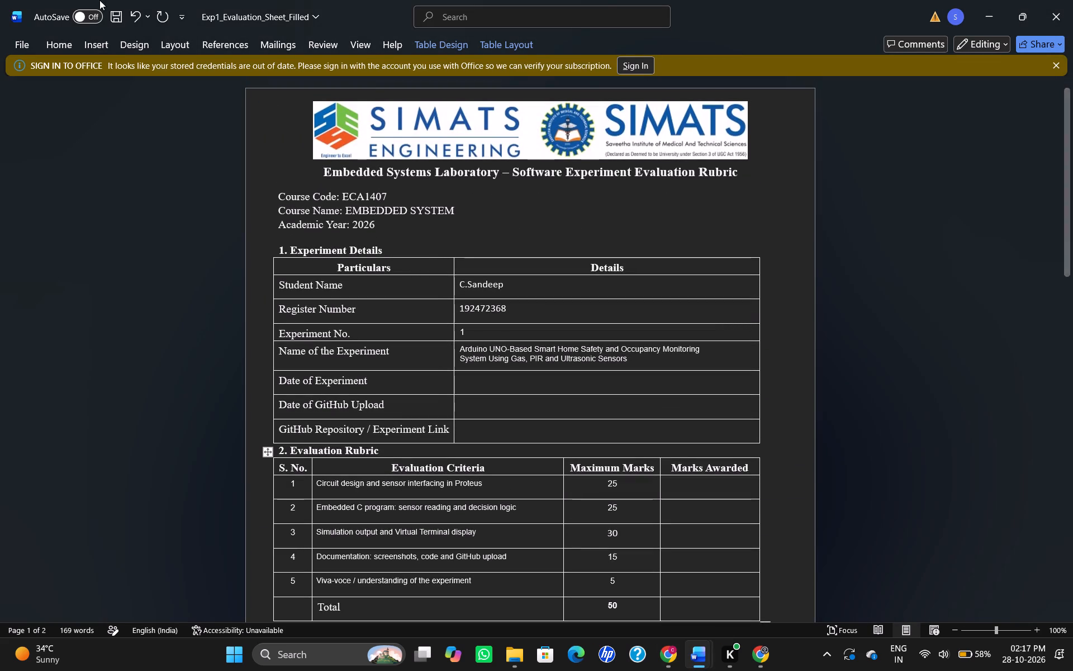
left_click(125, 46)
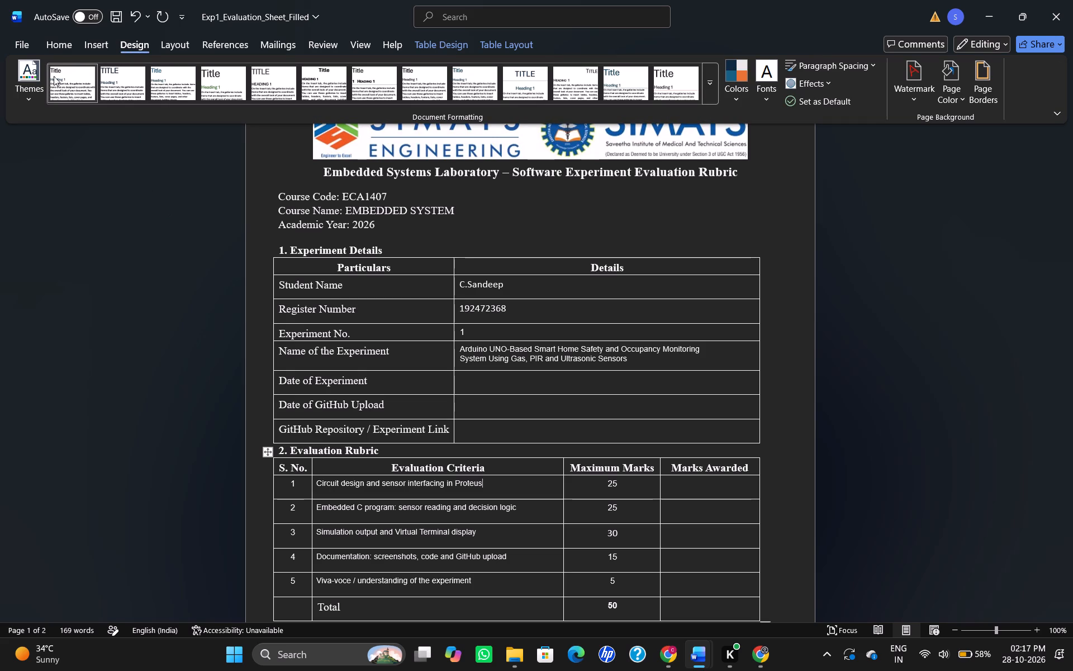
left_click(58, 40)
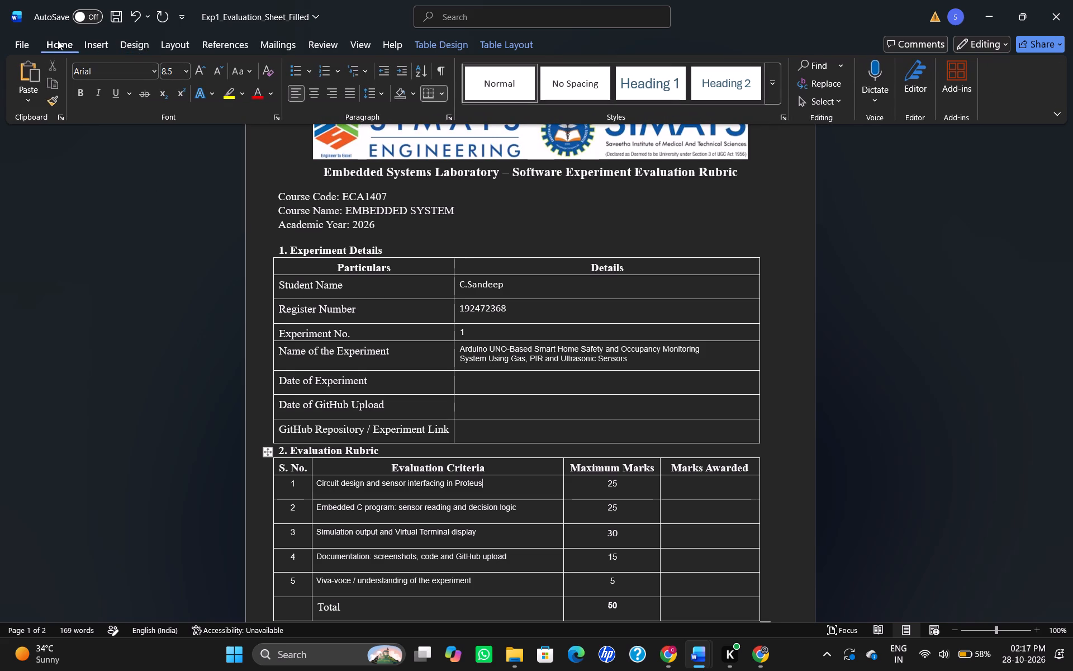
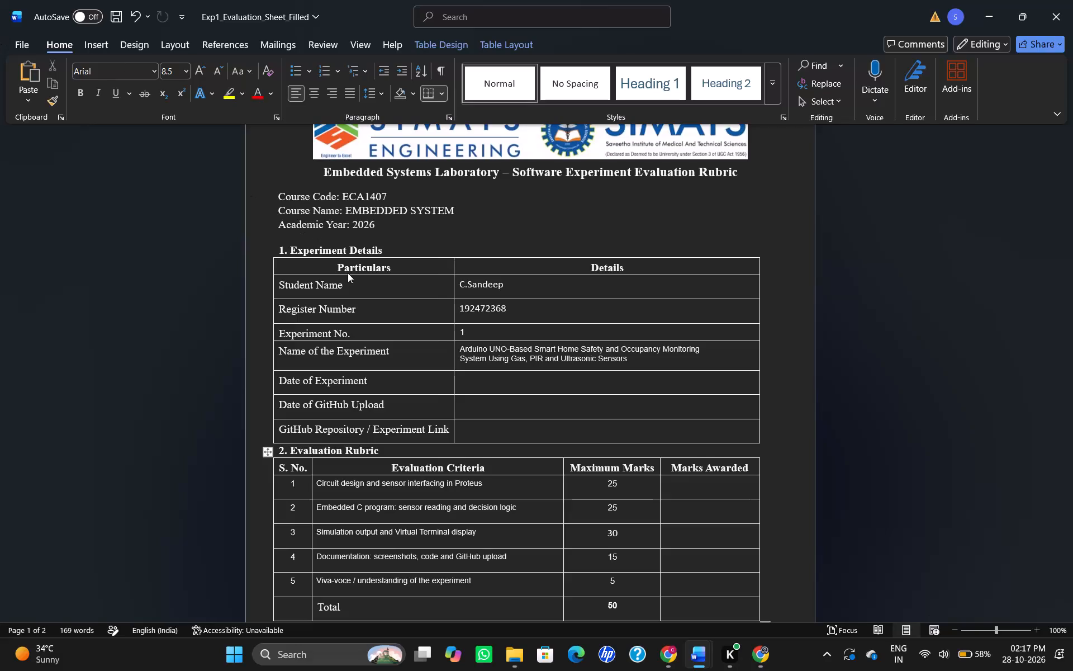
Review the Exp1_Evaluation_Sheet_Filled document from its evaluation rubric through the faculty section and back to the experiment details.
scroll(358, 282, "down", 4)
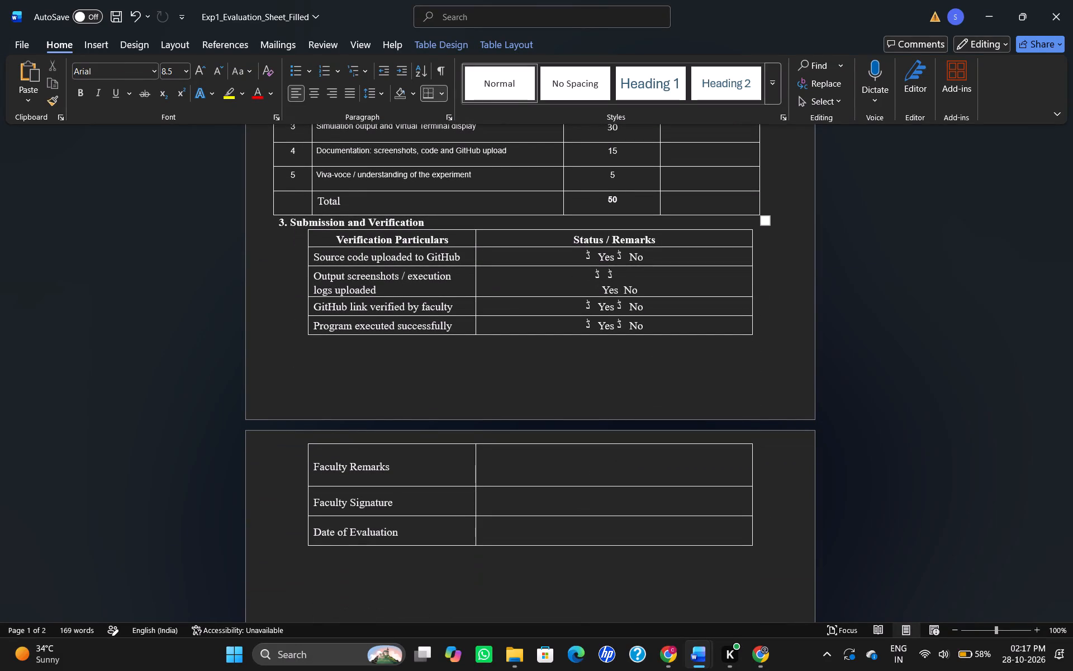
scroll(358, 282, "down", 4)
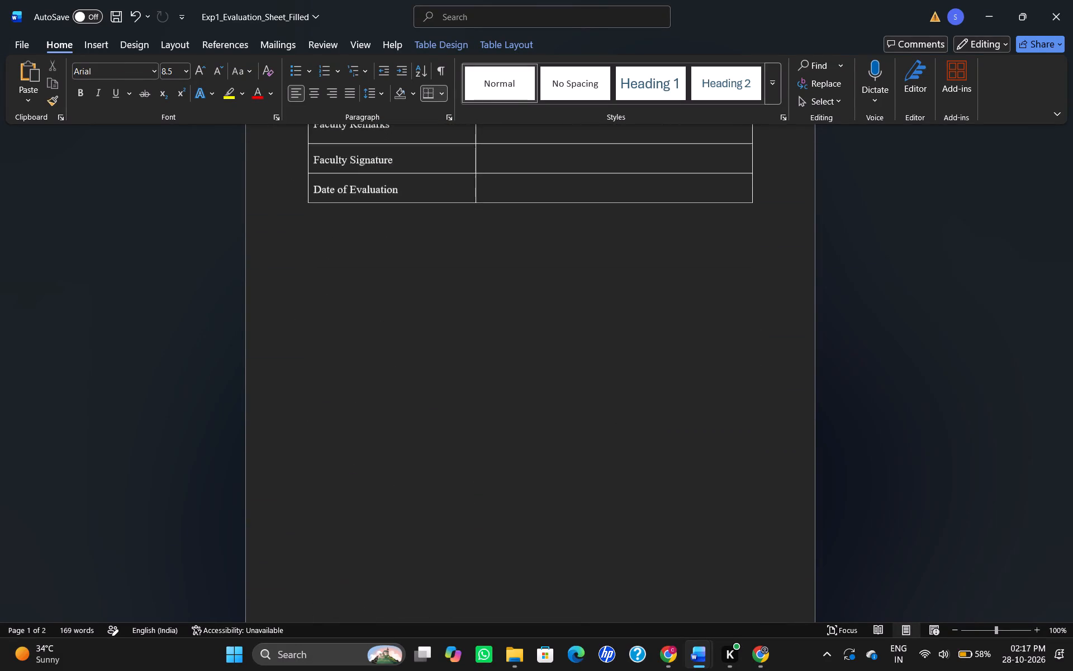
scroll(358, 282, "down", 9)
scroll(358, 282, "up", 13)
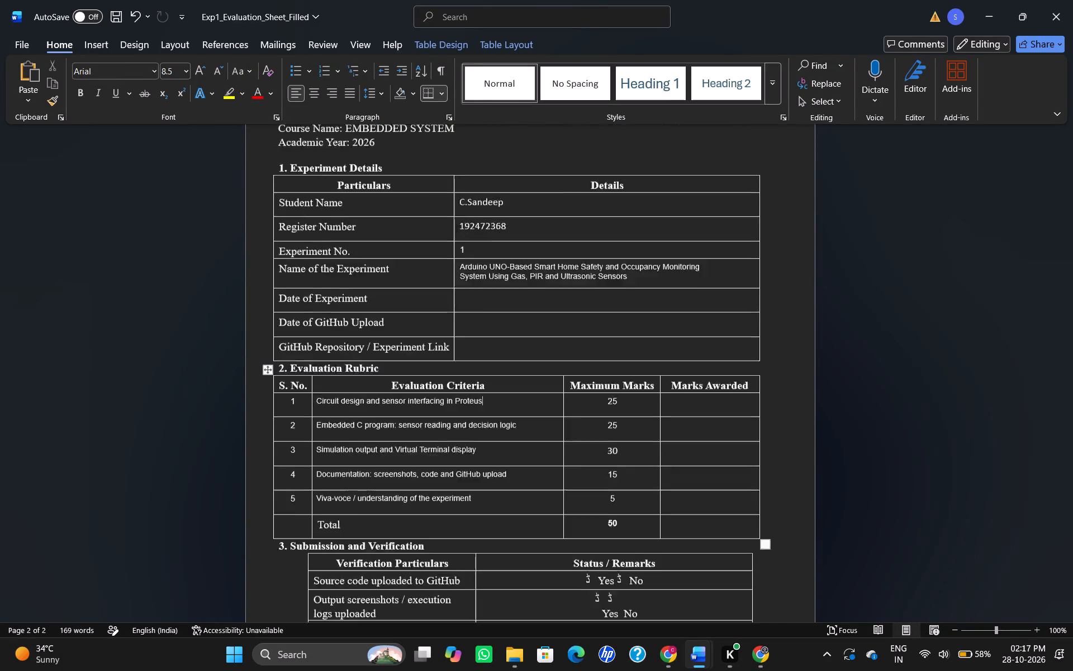
scroll(358, 282, "up", 12)
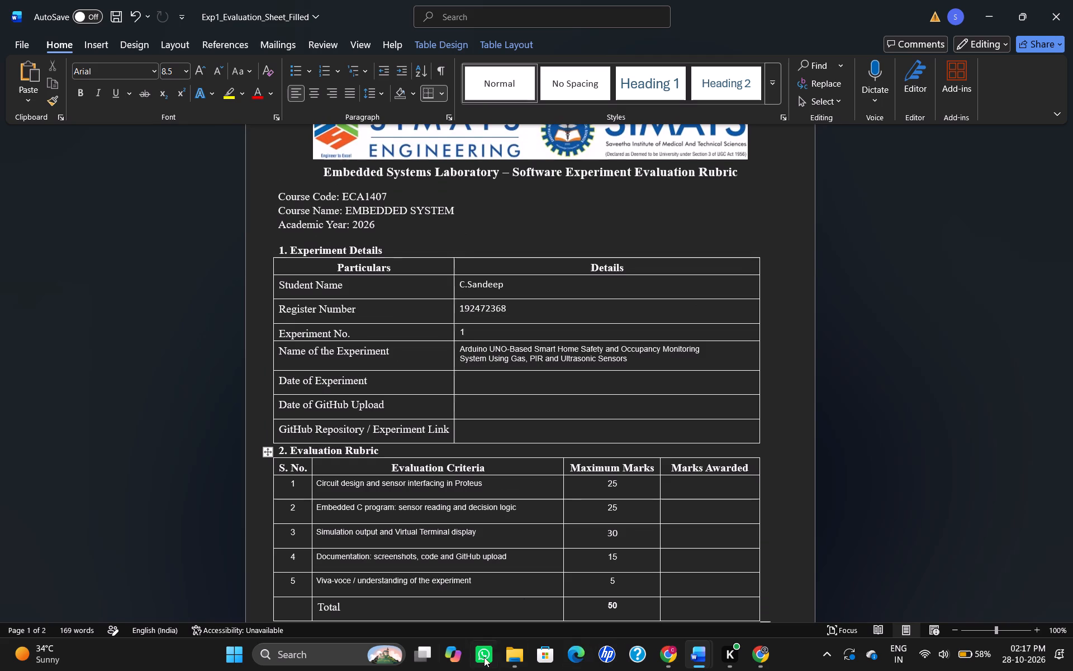
Switch to the SW Exp Evaluation Sheet document via the Downloads folder and check its header, experiment details and rubric.
left_click(510, 658)
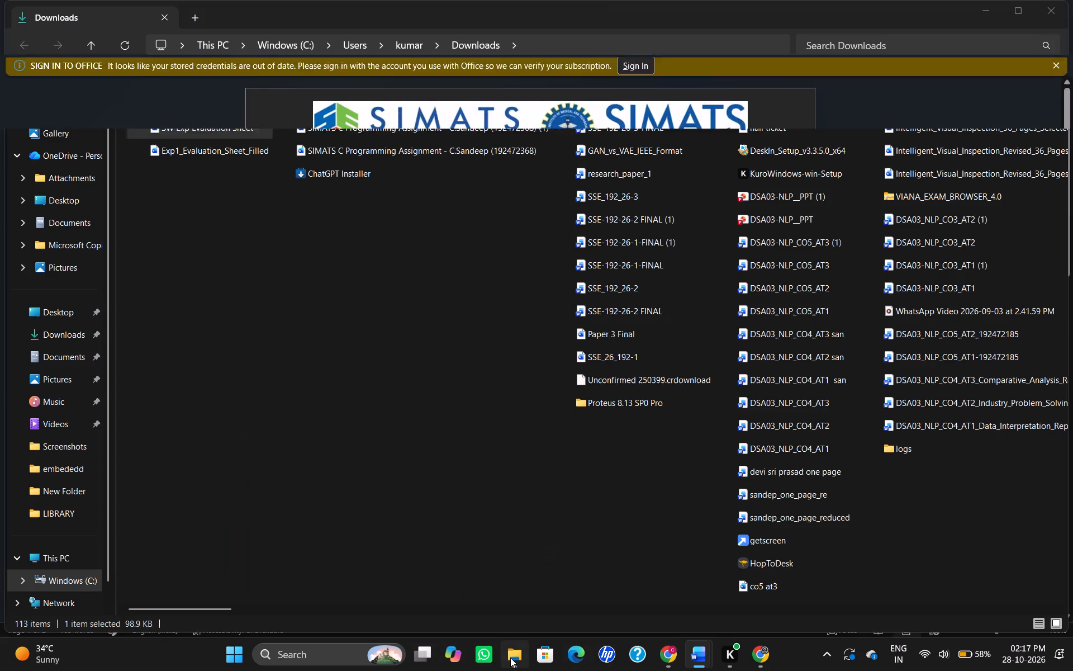
double_click(192, 126)
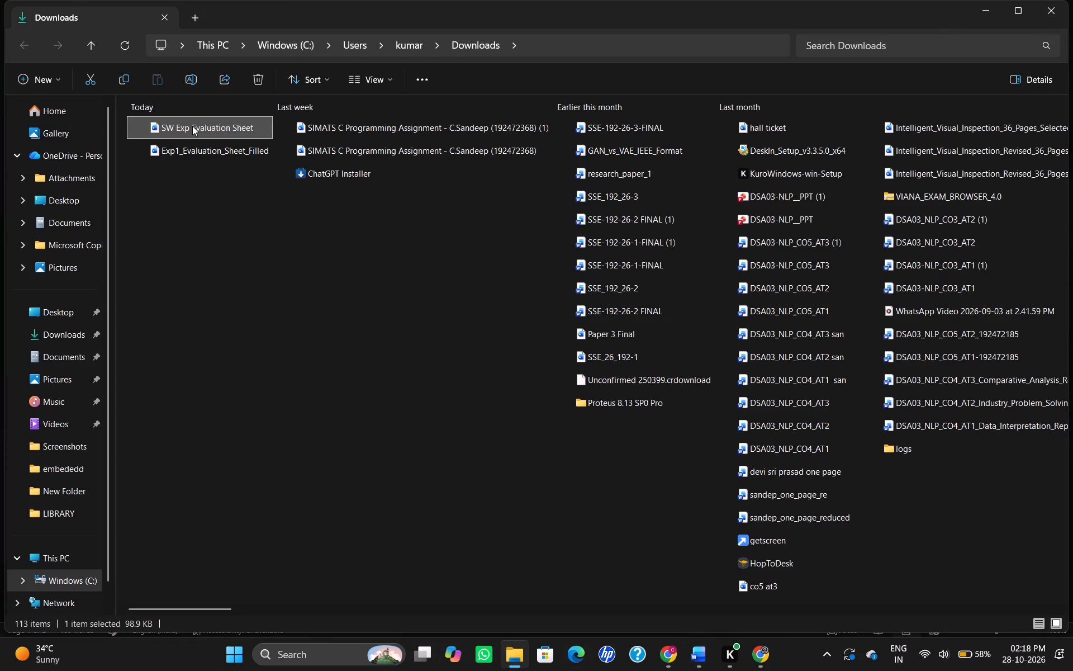
scroll(440, 283, "up", 11)
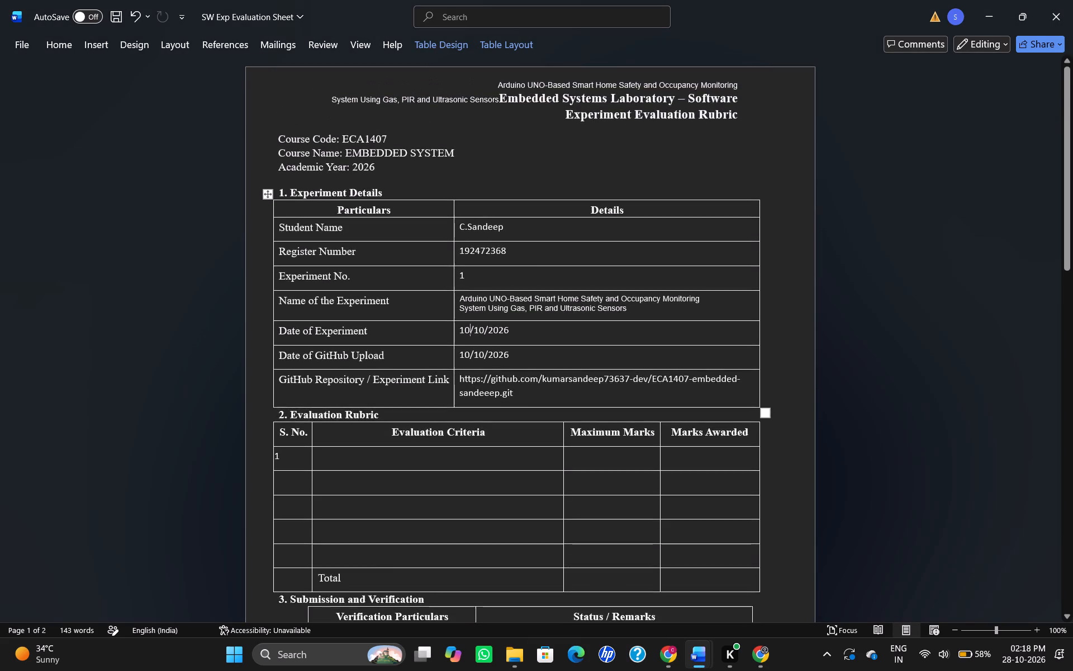
scroll(440, 283, "up", 5)
Close the SW Exp Evaluation Sheet and Exp1_Evaluation_Sheet_Filled documents, discarding the changes in both.
triple_click(1066, 3)
double_click(1066, 3)
left_click_drag(1066, 3, 588, 427)
left_click(588, 427)
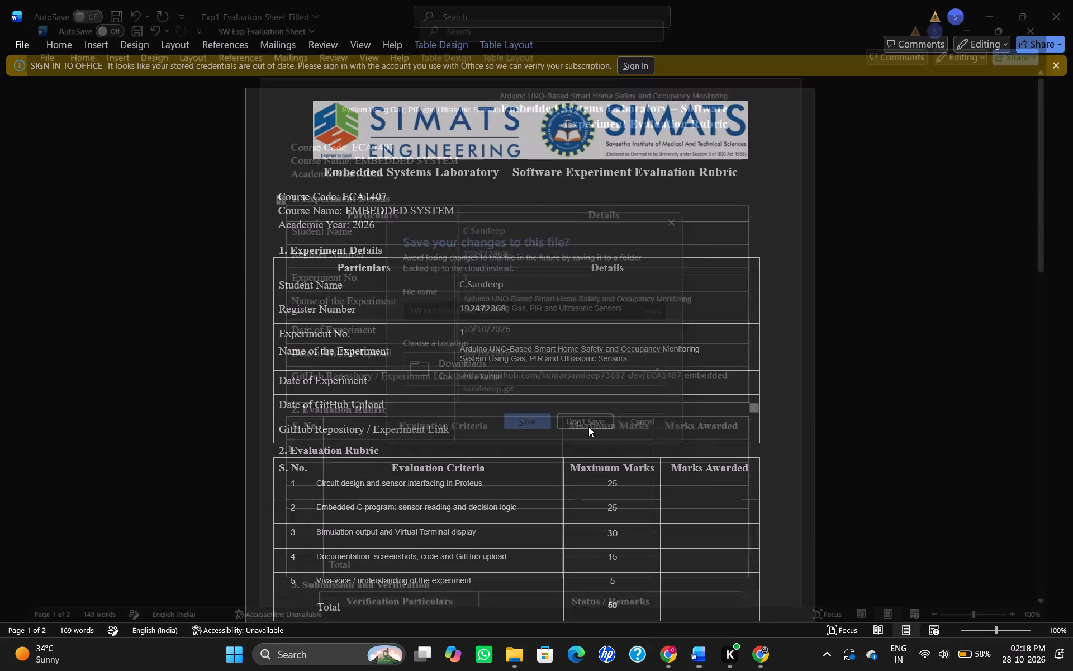
left_click(1041, 5)
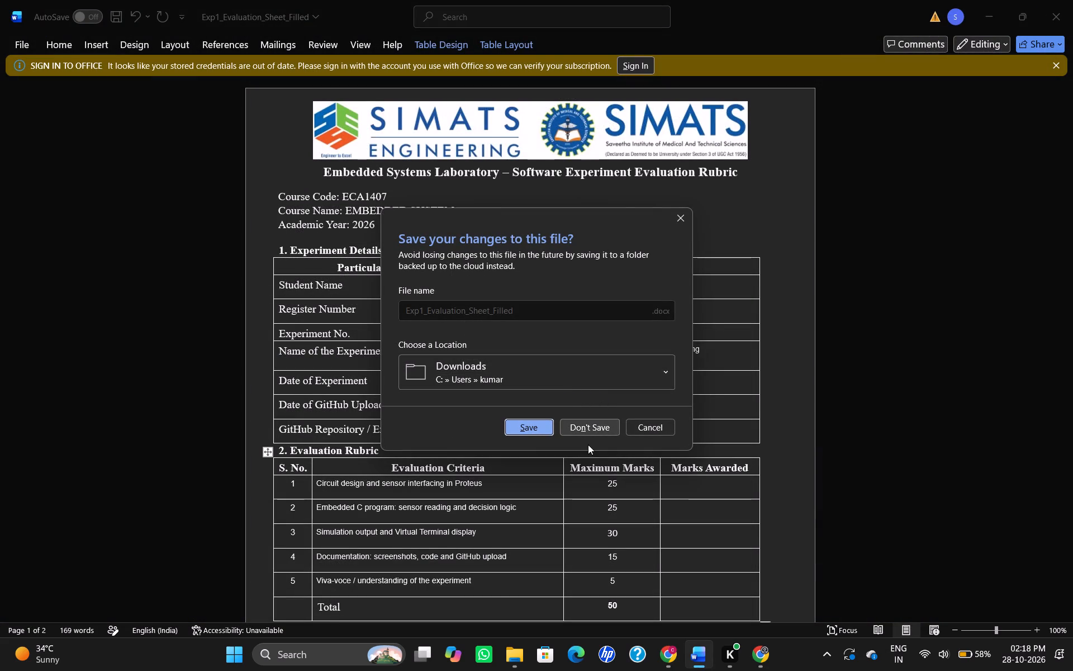
left_click(588, 428)
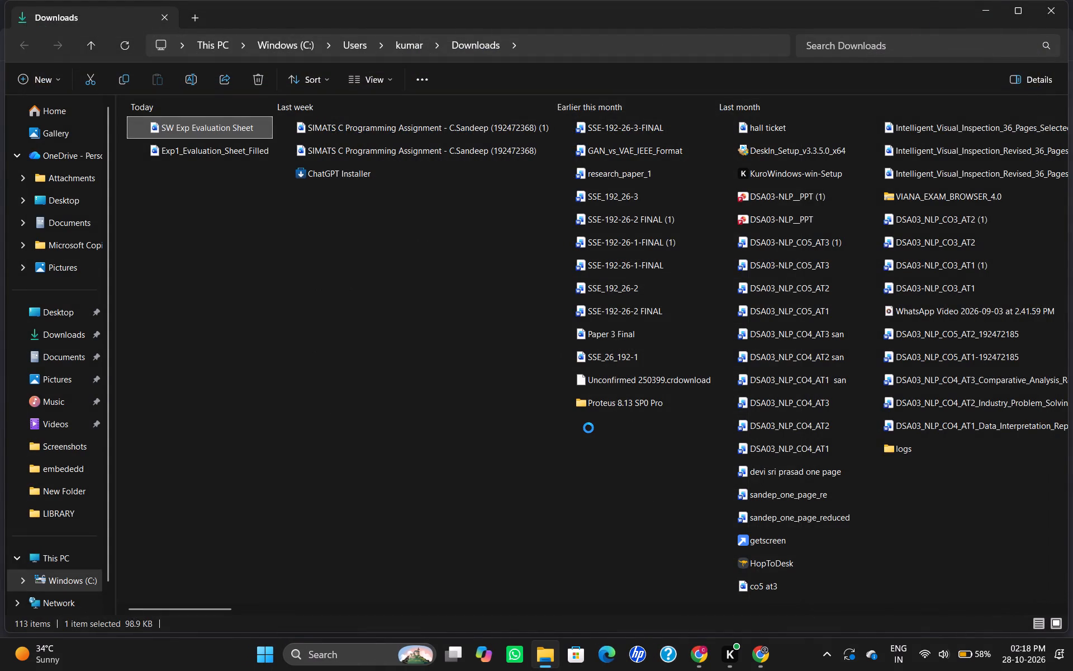
Close the Downloads folder window and the open Chrome windows to clear the desktop.
triple_click(1055, 15)
triple_click(1055, 15)
double_click(1055, 15)
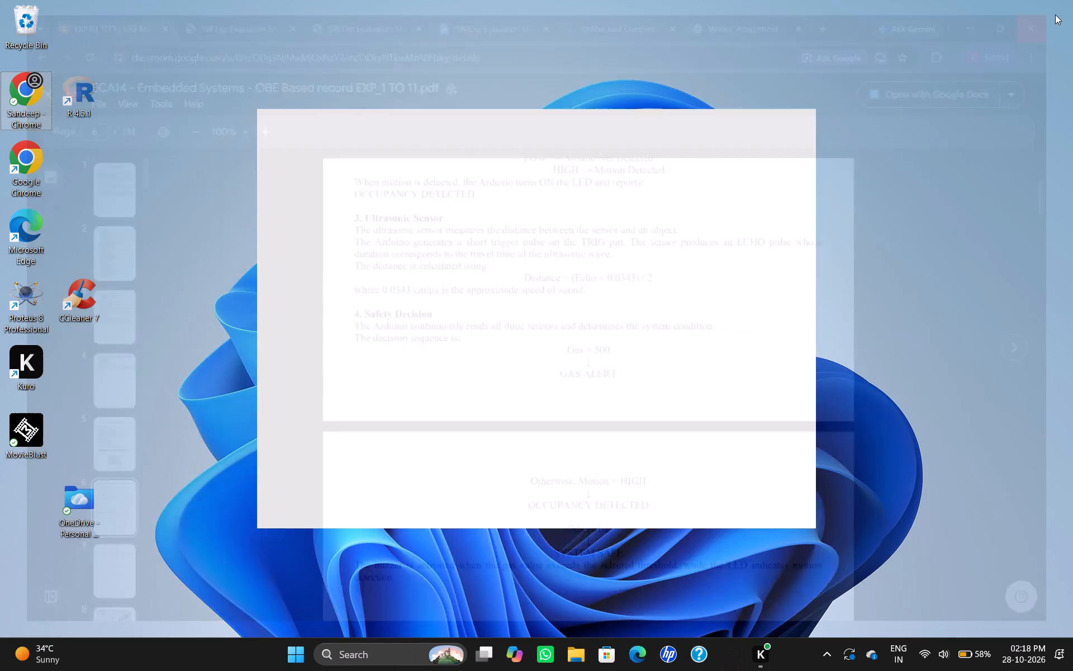
left_click_drag(1055, 15, 917, 127)
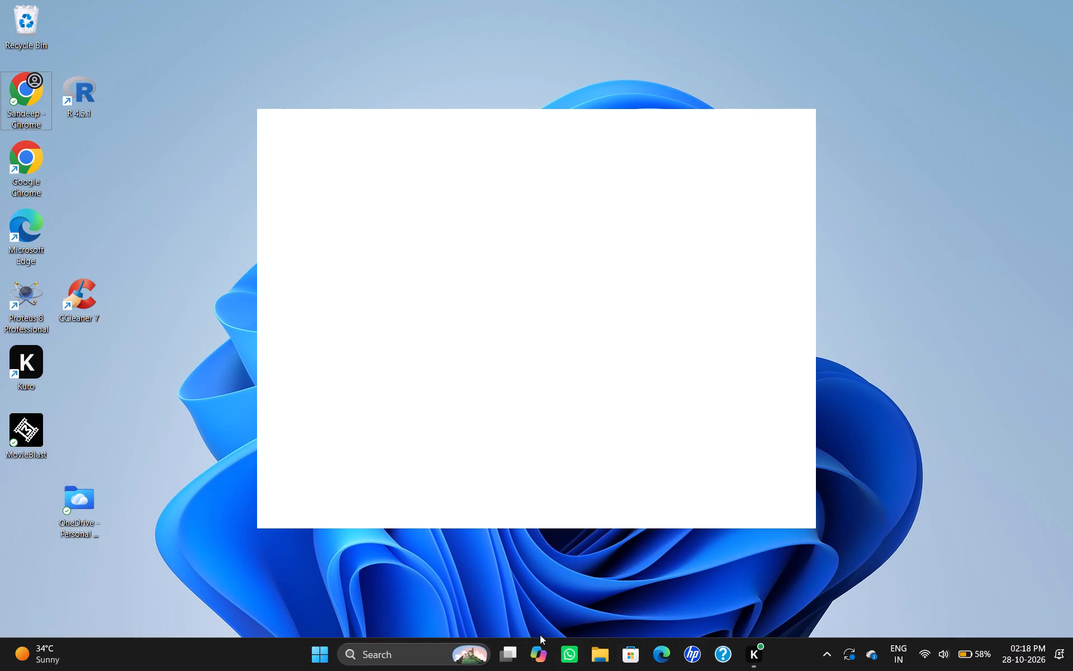
Reopen SW Exp Evaluation Sheet from File Explorer's recent files and accept its PDF conversion to an editable Word document.
left_click(416, 650)
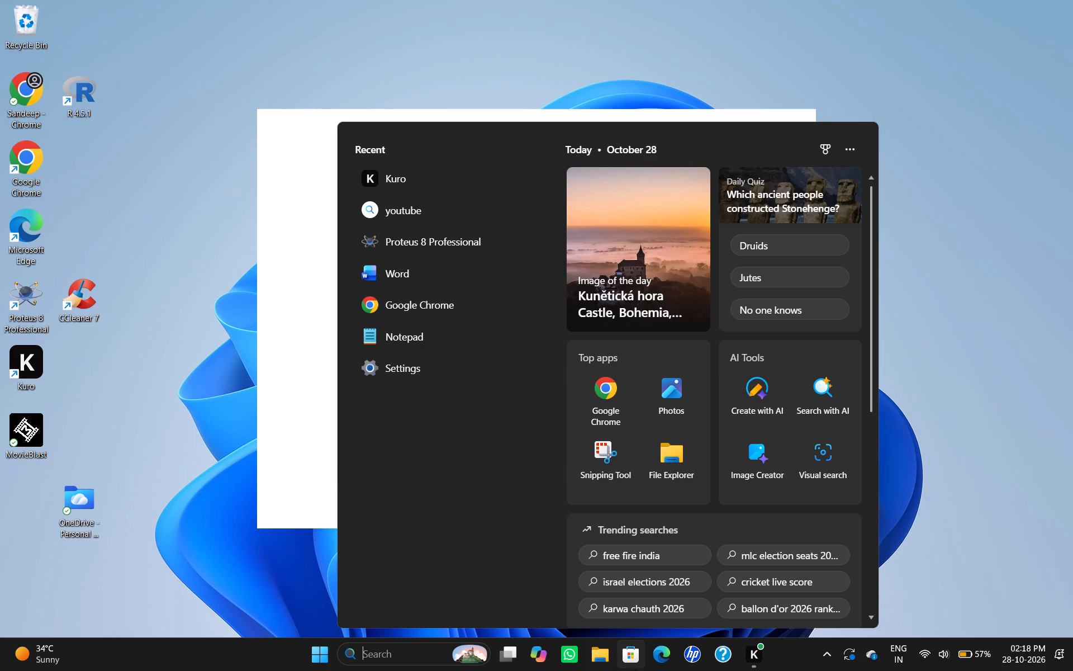
left_click(599, 660)
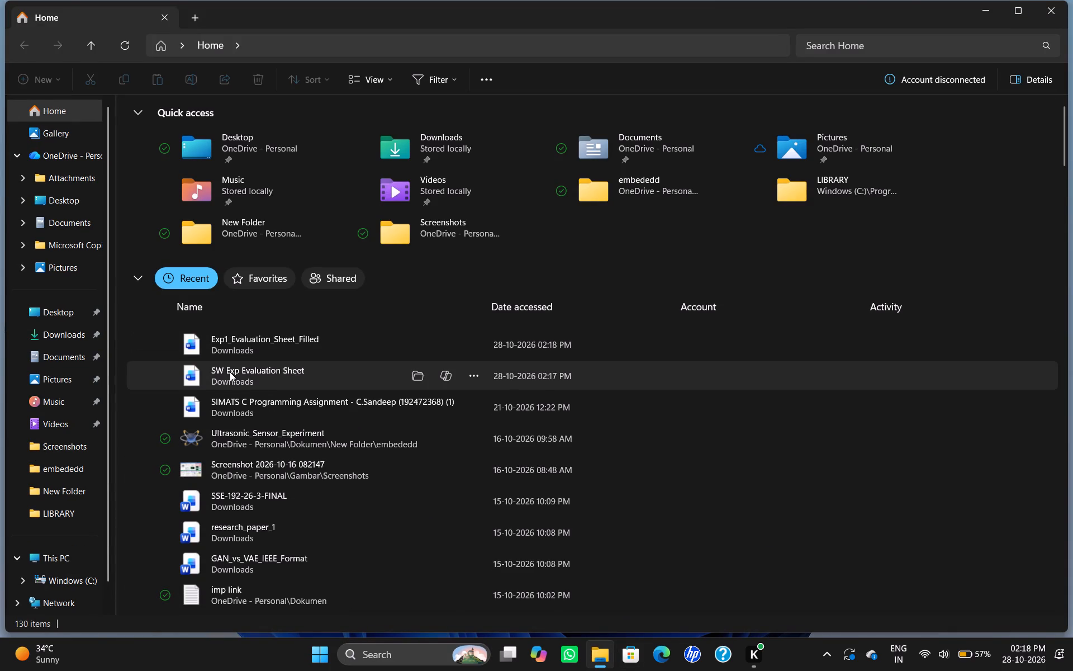
double_click(230, 372)
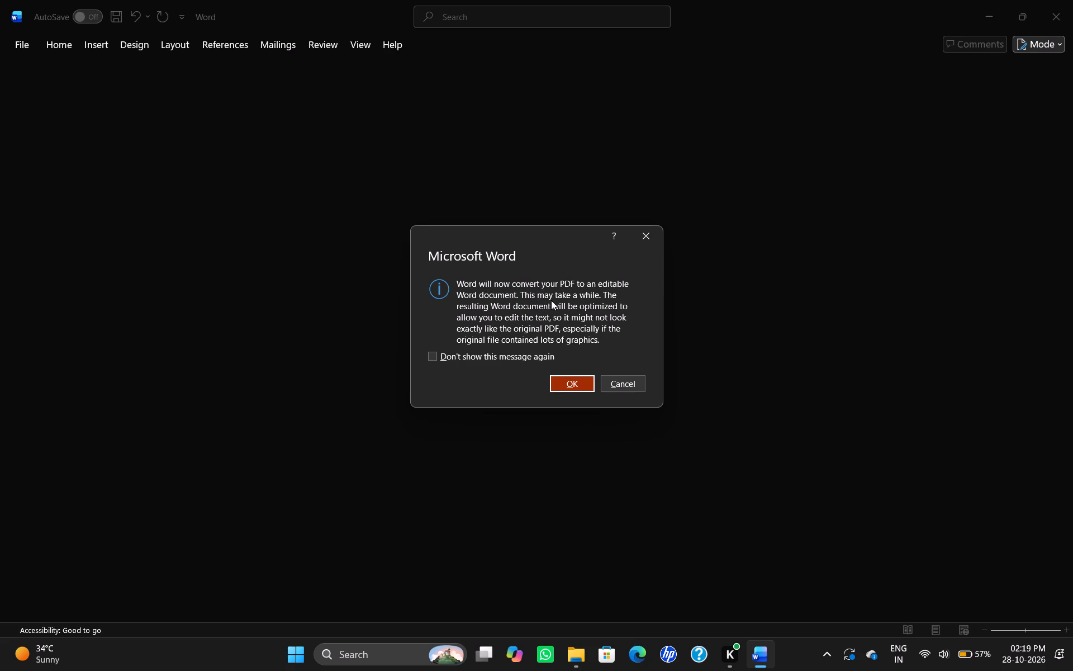
left_click(572, 384)
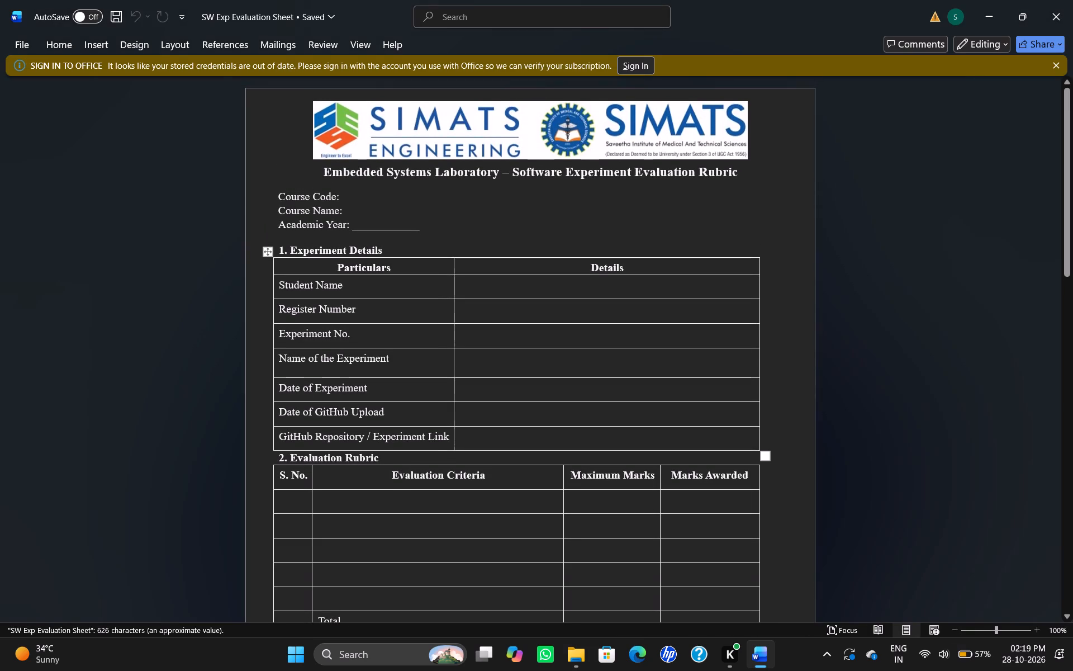
Look through both pages of the SW Exp Evaluation Sheet, including its experiment details, rubric and verification tables.
left_click_drag(572, 384, 493, 350)
scroll(493, 350, "down", 12)
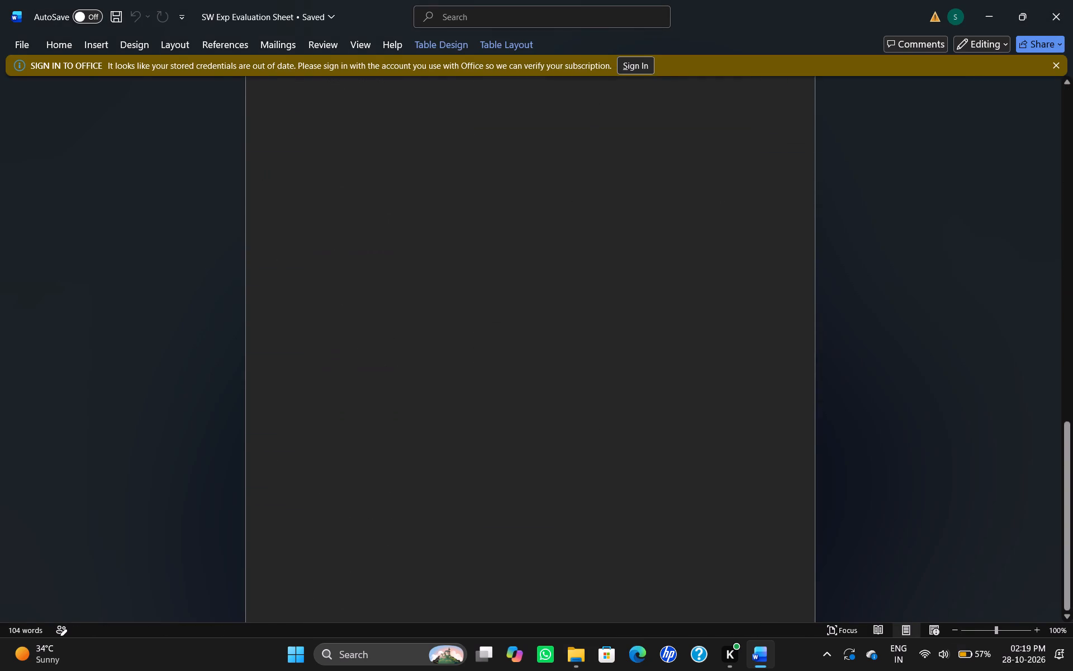
scroll(493, 350, "down", 5)
scroll(493, 350, "up", 12)
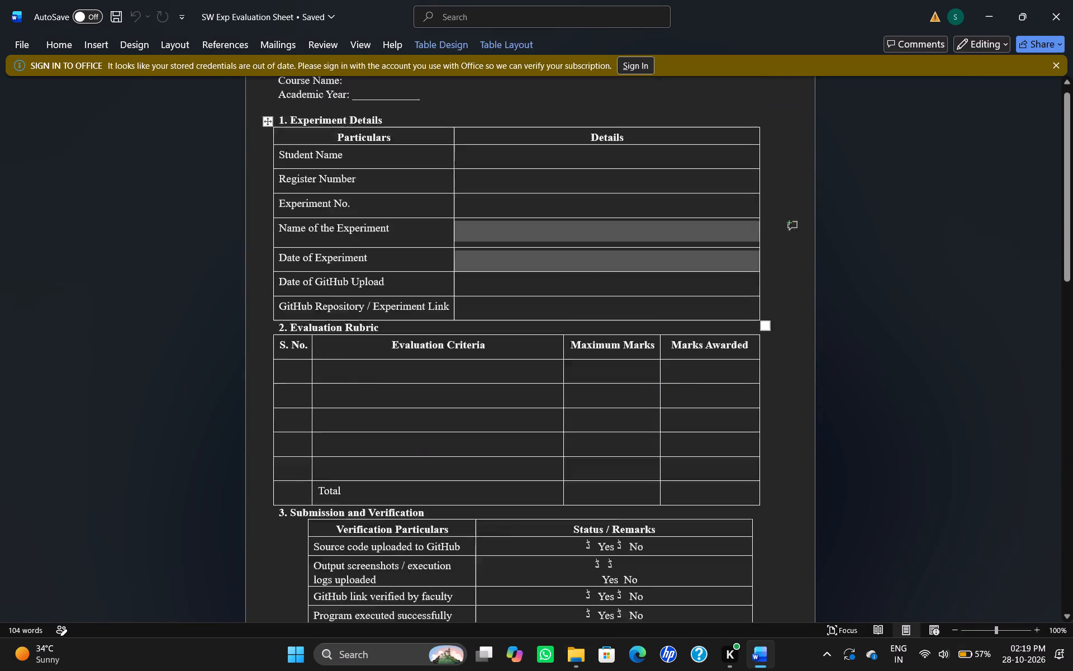
scroll(493, 350, "up", 2)
scroll(493, 350, "down", 5)
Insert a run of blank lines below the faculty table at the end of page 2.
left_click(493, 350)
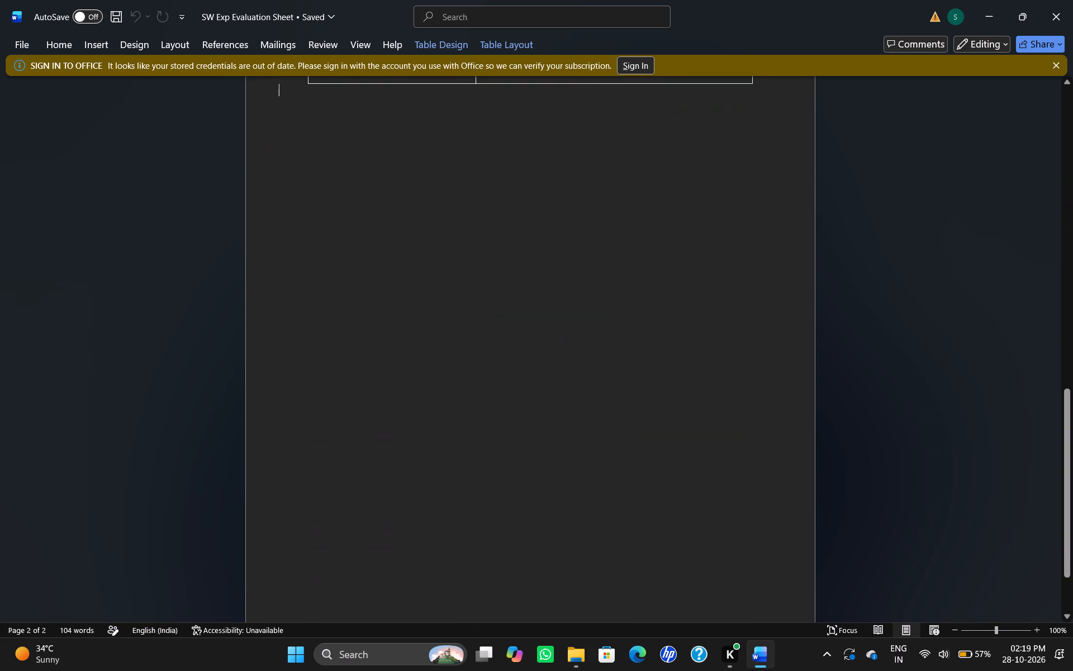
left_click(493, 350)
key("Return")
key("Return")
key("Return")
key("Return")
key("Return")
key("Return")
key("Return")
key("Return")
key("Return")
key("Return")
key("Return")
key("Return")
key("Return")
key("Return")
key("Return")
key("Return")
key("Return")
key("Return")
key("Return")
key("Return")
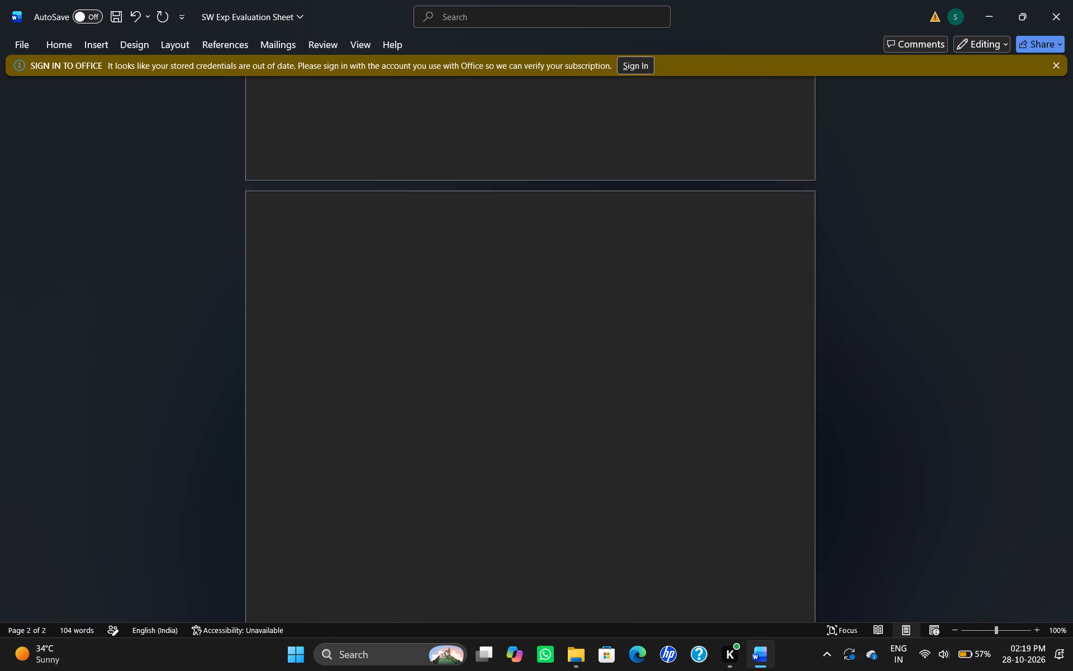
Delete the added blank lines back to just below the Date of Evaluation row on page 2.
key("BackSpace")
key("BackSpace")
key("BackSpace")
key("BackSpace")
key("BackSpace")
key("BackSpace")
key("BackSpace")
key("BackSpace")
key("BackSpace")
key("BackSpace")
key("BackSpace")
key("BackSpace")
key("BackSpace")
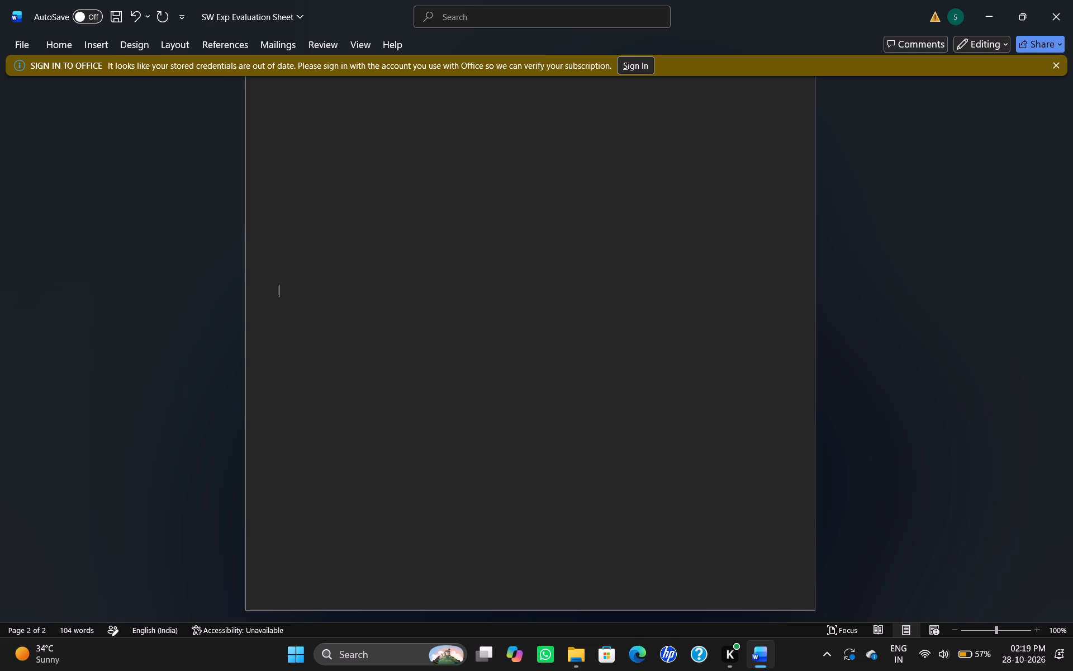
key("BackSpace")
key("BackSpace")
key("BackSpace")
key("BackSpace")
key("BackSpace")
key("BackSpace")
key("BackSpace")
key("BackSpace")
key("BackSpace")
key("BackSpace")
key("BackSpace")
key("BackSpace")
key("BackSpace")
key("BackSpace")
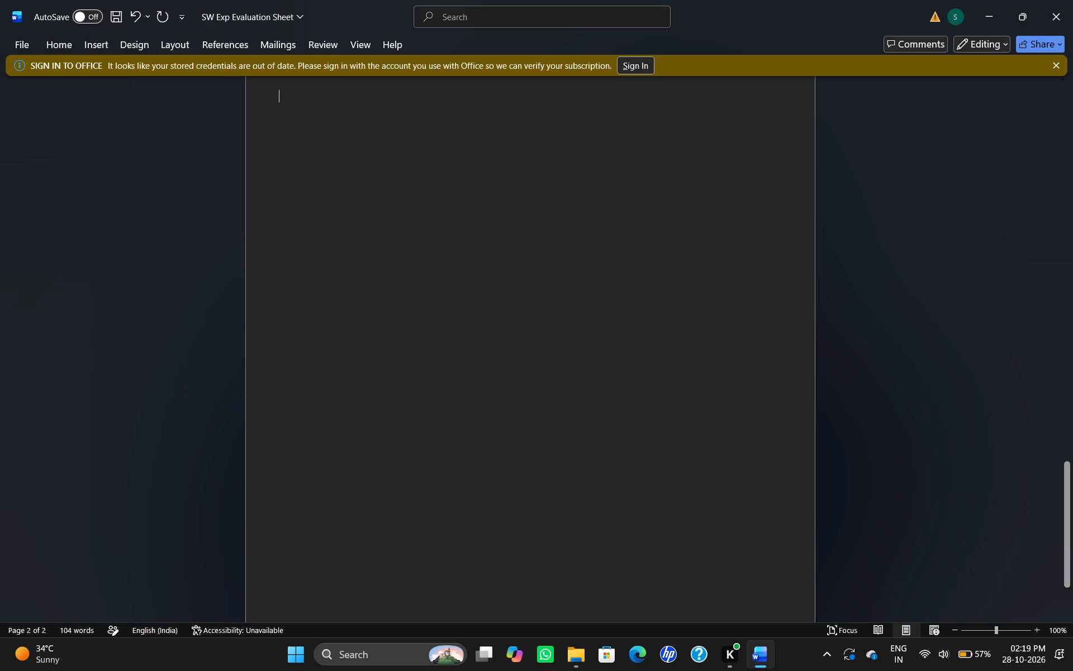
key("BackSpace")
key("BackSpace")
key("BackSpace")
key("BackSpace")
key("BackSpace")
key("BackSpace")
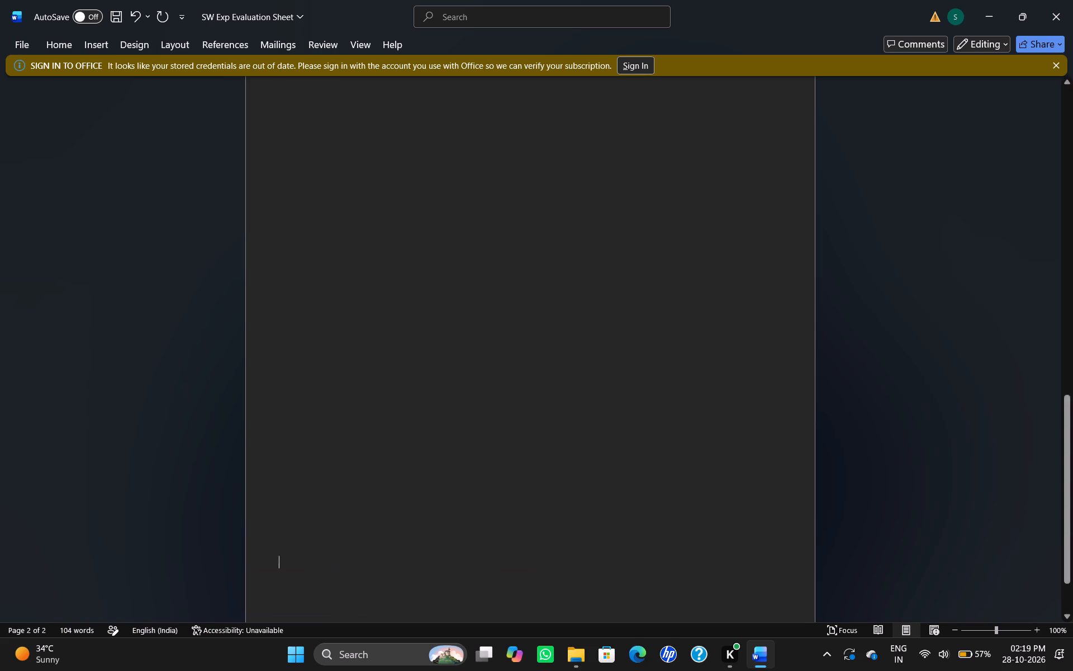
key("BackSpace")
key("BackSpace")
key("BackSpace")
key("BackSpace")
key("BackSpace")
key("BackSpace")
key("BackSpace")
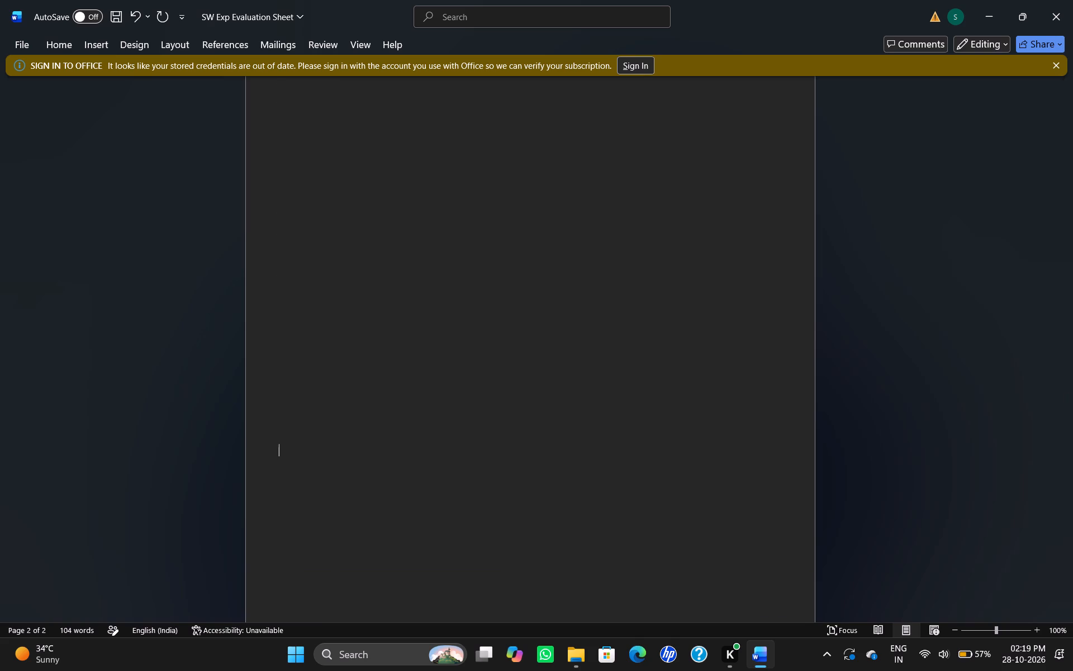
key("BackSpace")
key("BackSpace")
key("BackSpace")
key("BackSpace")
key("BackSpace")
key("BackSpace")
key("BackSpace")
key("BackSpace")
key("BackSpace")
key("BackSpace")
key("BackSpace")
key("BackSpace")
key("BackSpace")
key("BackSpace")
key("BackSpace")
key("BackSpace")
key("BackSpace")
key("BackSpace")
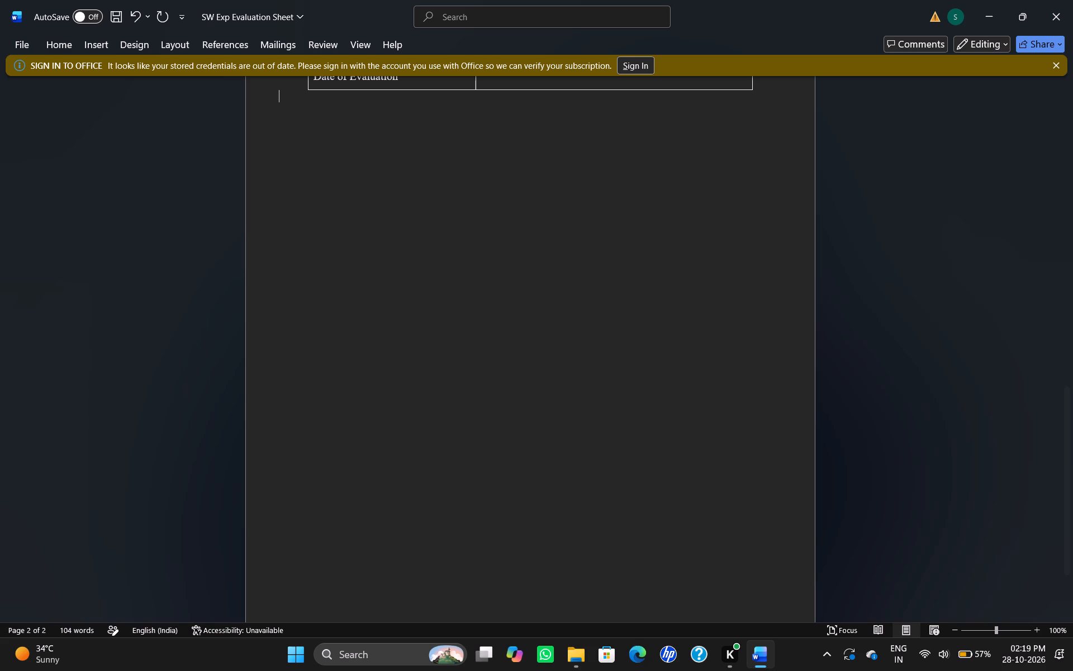
Return to page 1 and inspect the experiment details, evaluation rubric and verification tables of the evaluation sheet.
scroll(493, 350, "up", 6)
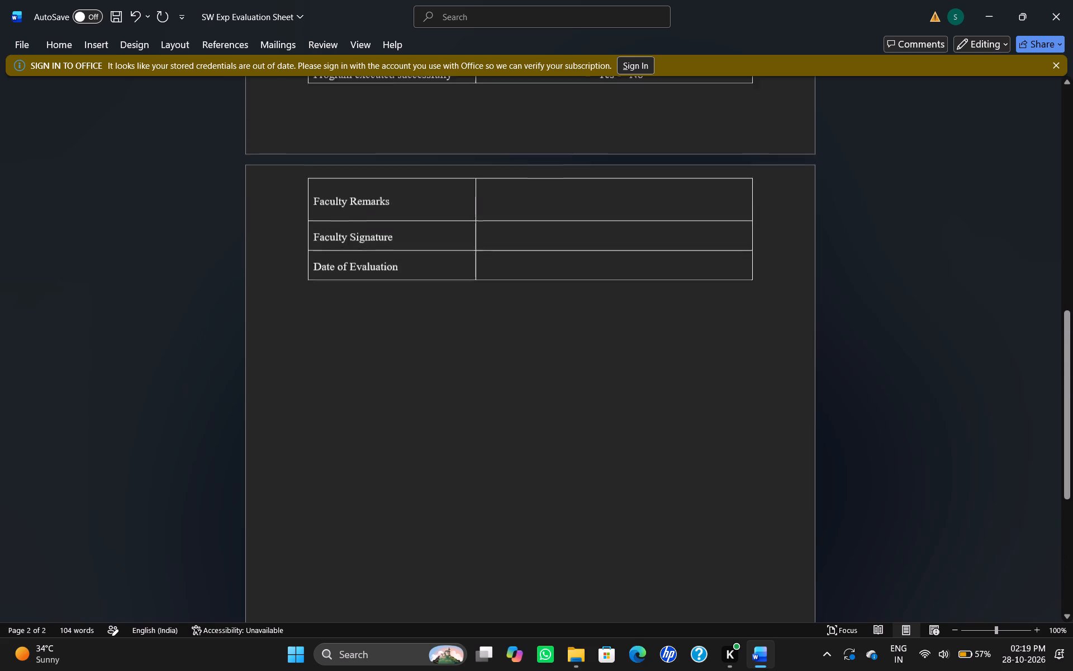
scroll(493, 350, "up", 7)
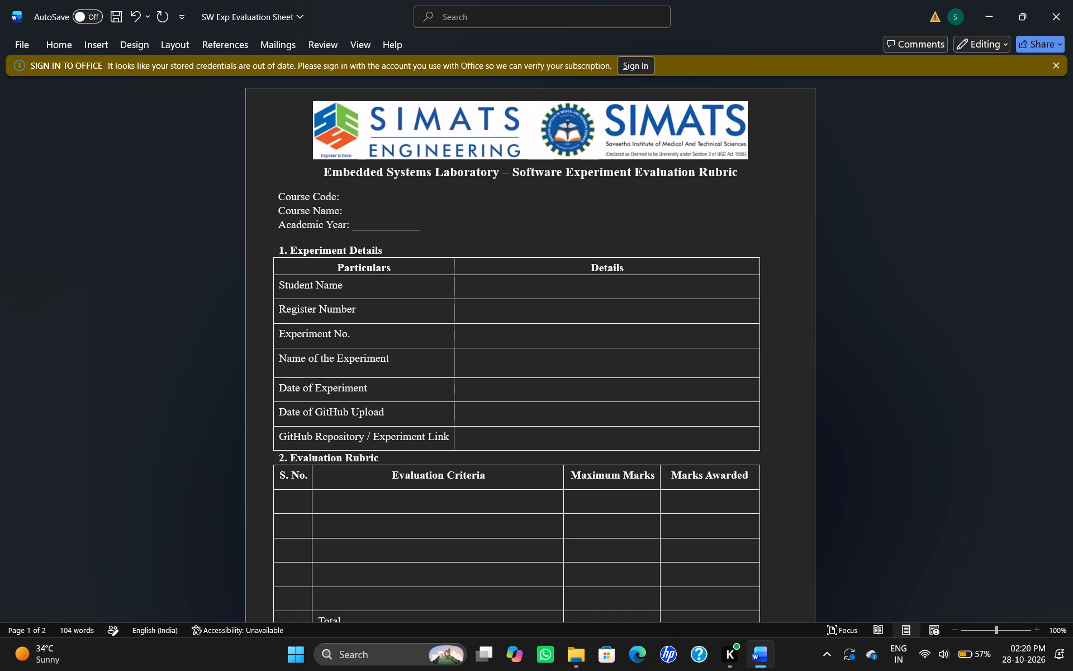
scroll(493, 350, "up", 1)
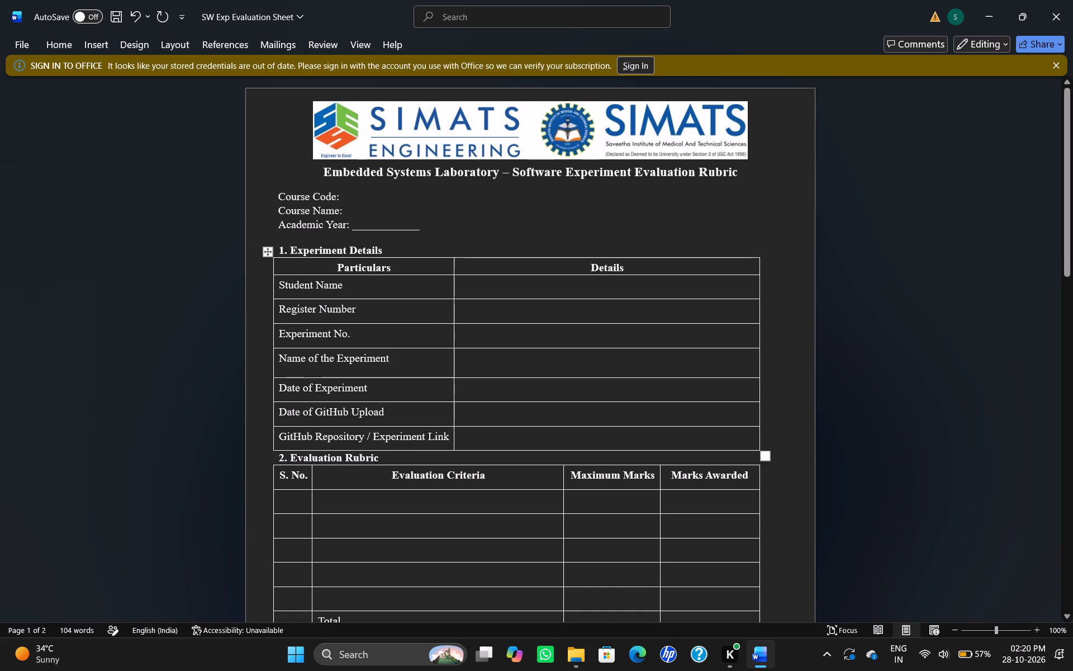
left_click(267, 253)
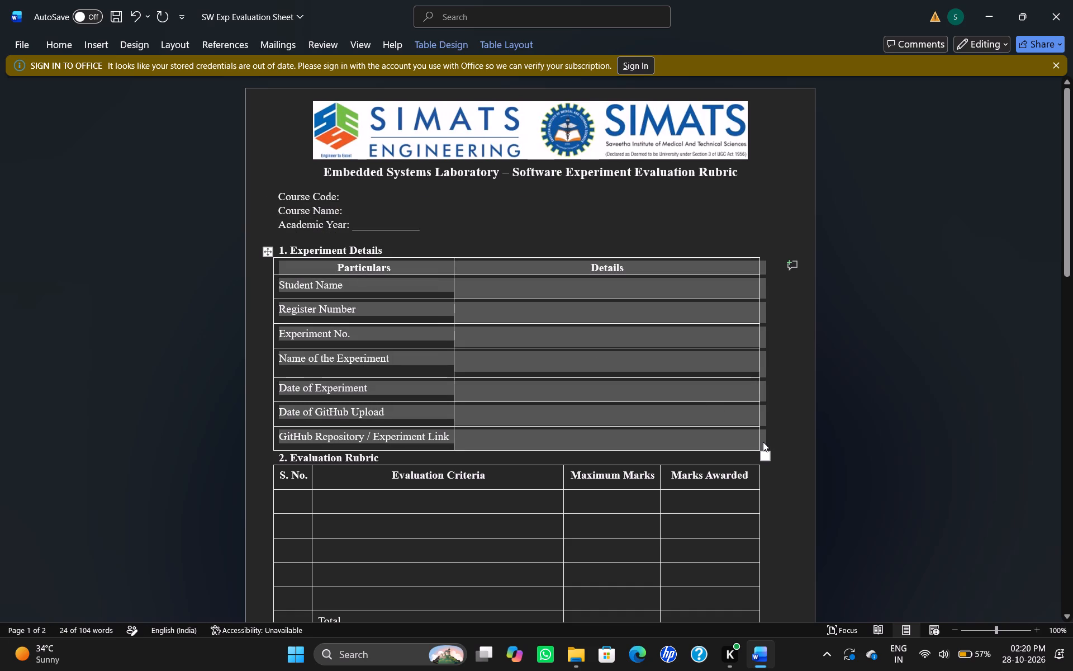
left_click(773, 371)
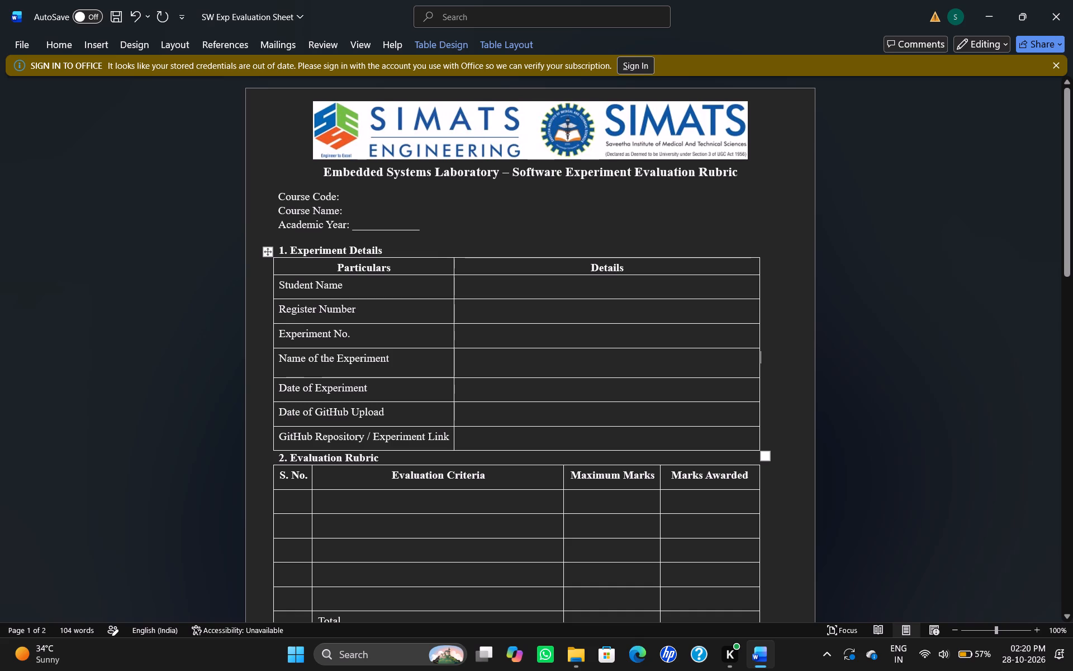
left_click(759, 259)
left_click(781, 390)
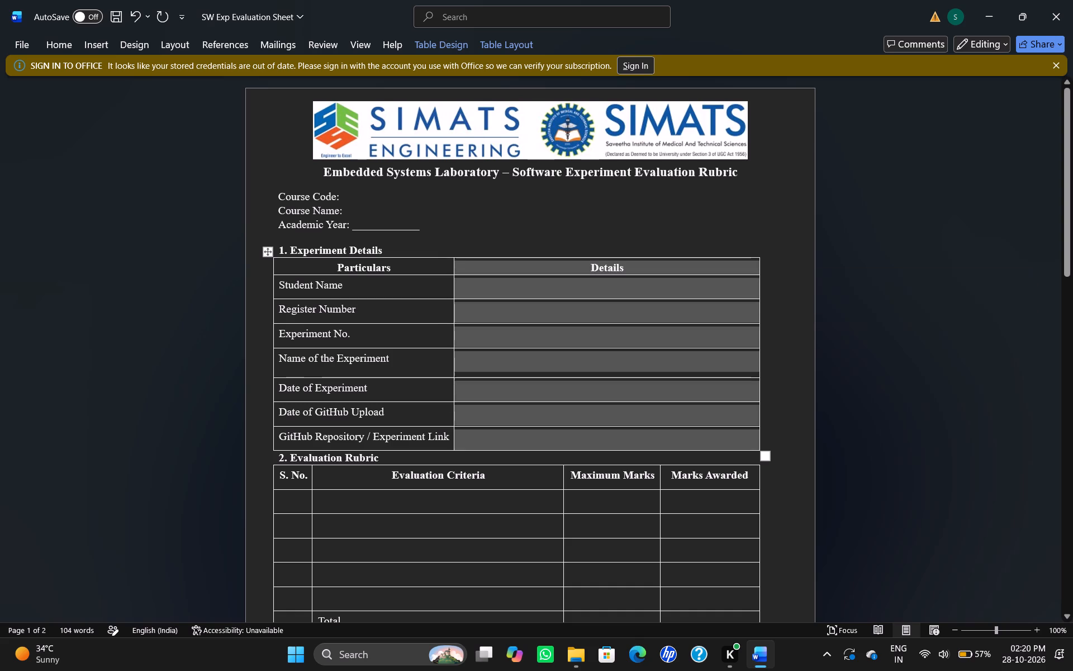
scroll(597, 320, "down", 3)
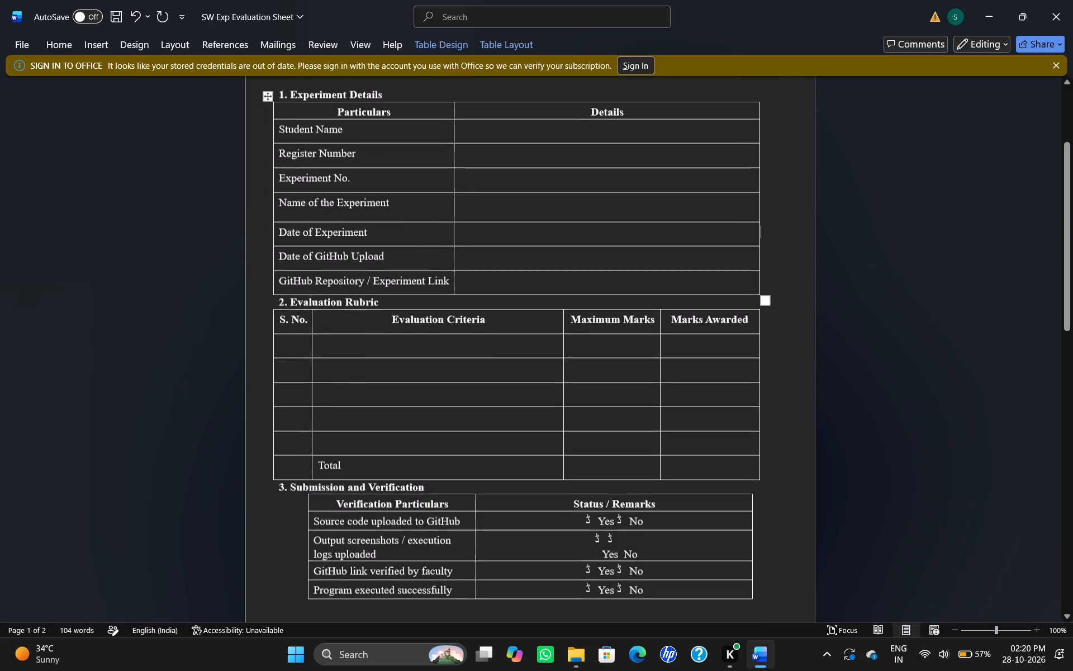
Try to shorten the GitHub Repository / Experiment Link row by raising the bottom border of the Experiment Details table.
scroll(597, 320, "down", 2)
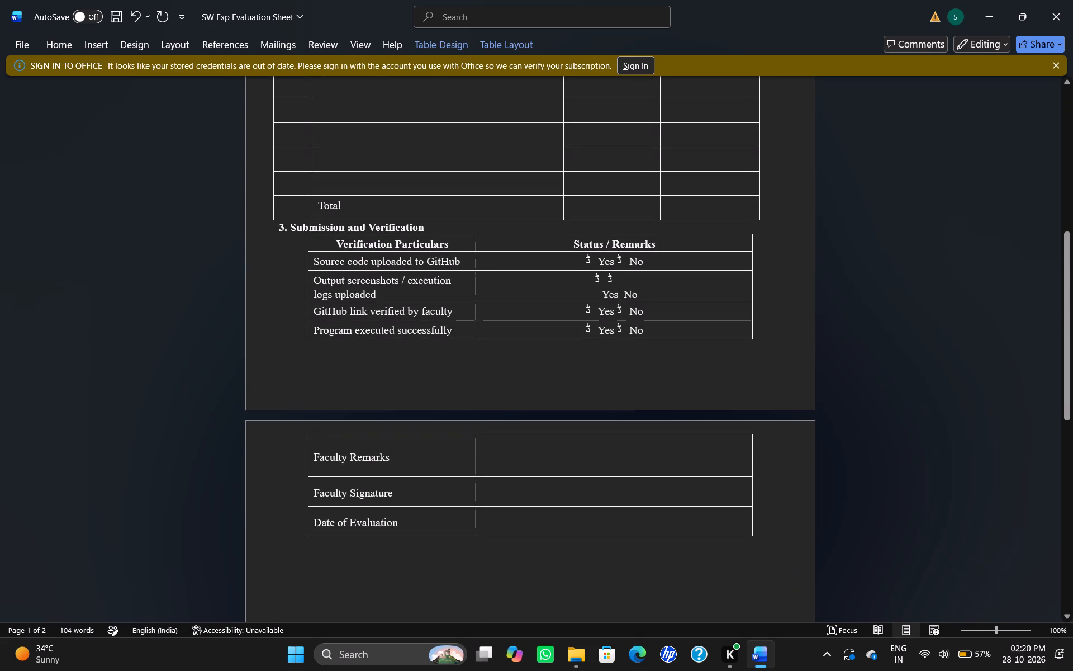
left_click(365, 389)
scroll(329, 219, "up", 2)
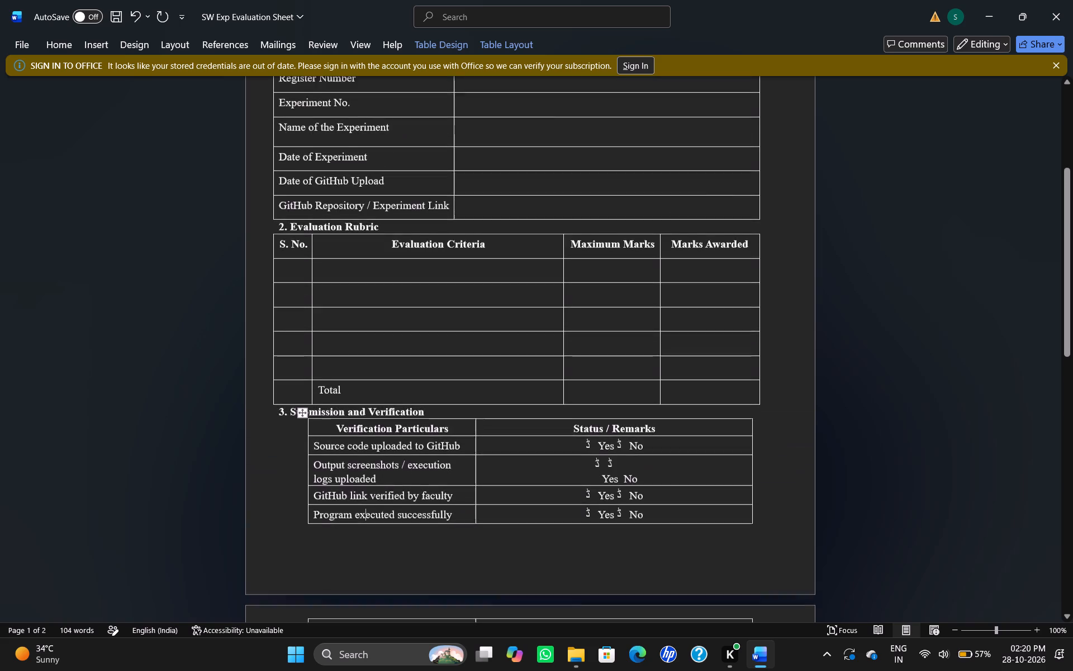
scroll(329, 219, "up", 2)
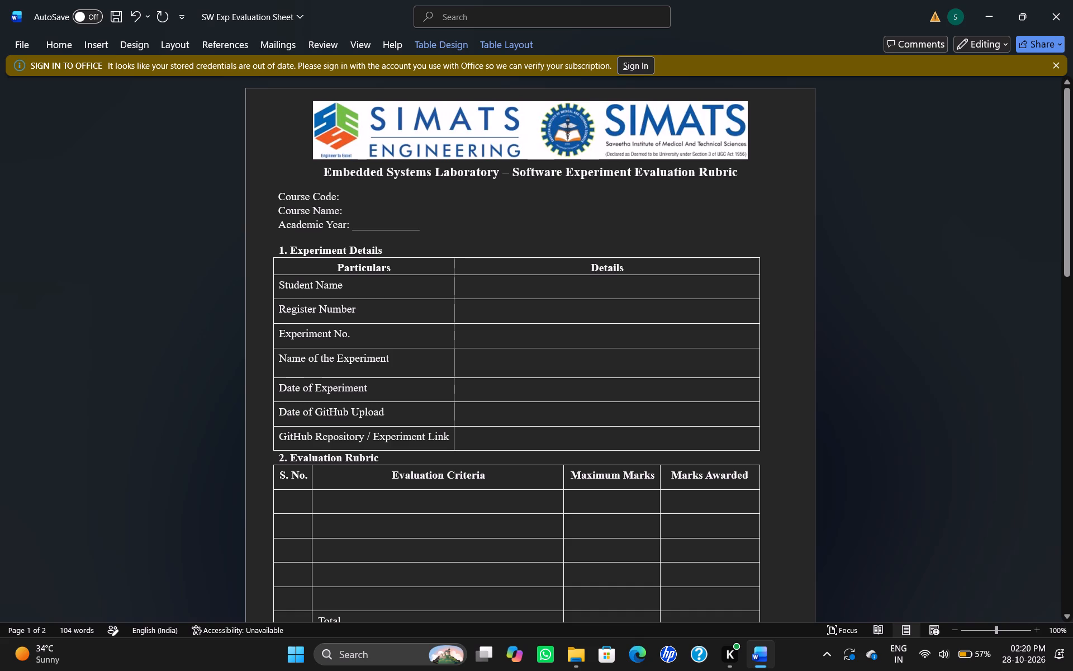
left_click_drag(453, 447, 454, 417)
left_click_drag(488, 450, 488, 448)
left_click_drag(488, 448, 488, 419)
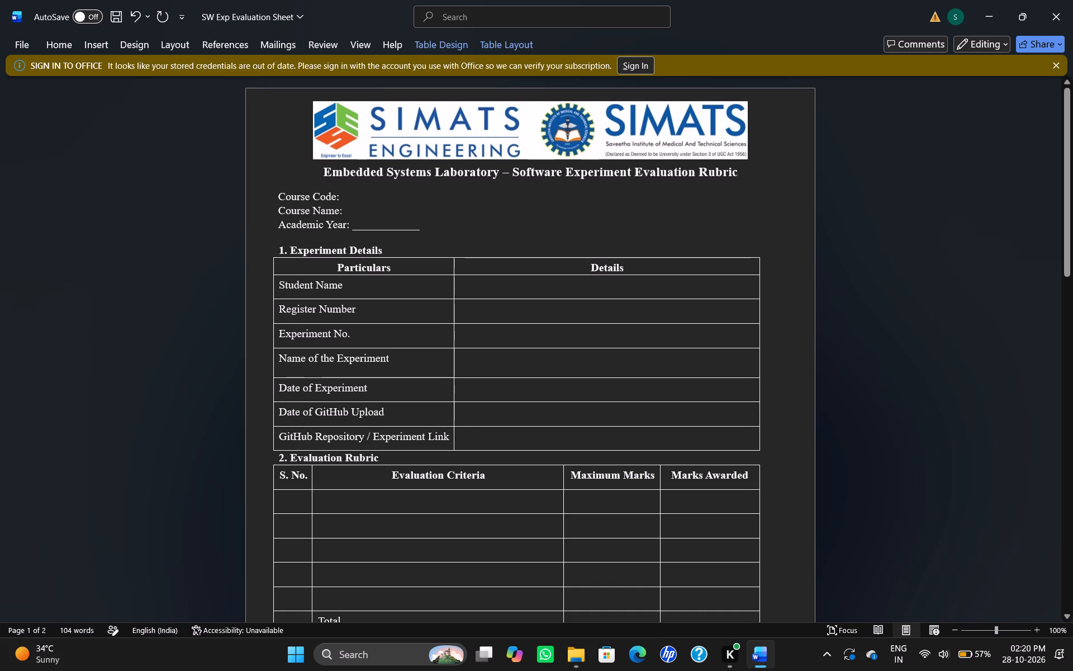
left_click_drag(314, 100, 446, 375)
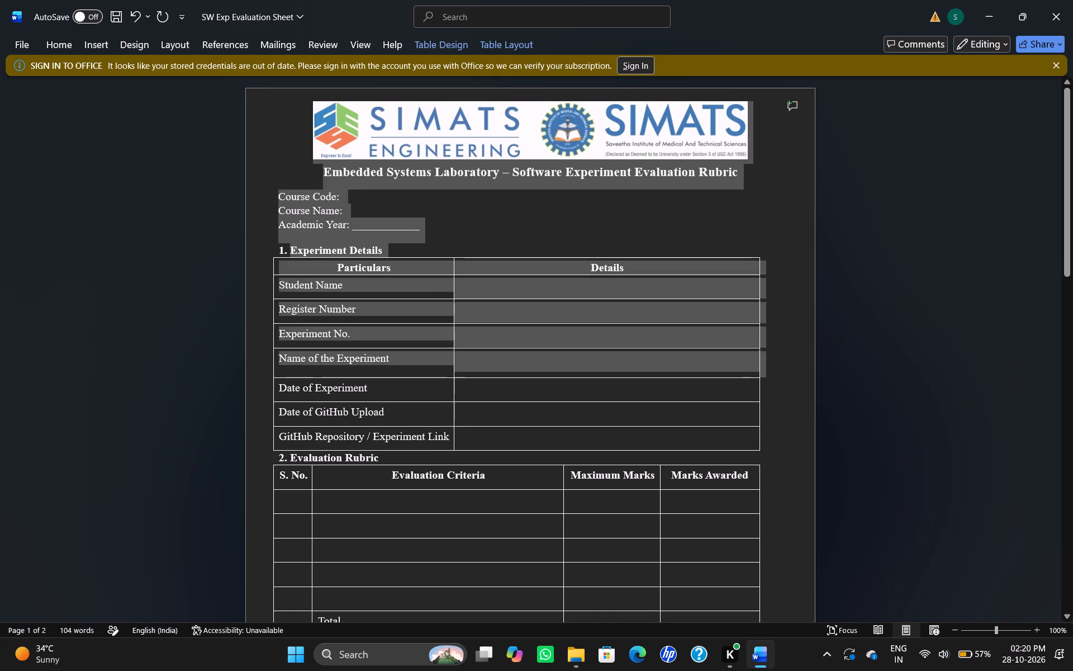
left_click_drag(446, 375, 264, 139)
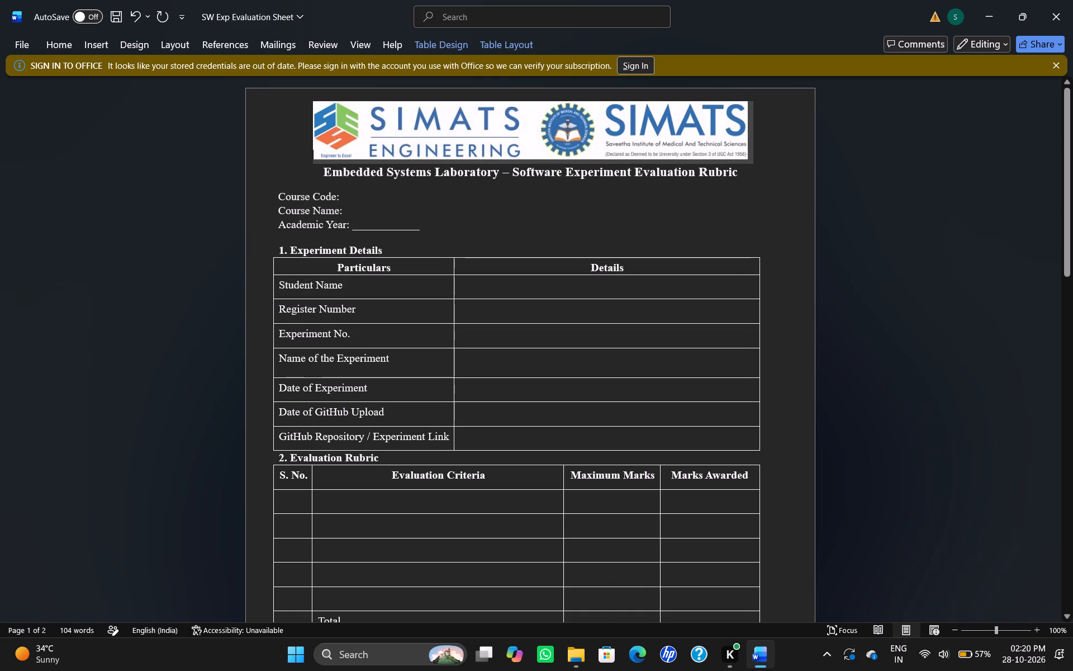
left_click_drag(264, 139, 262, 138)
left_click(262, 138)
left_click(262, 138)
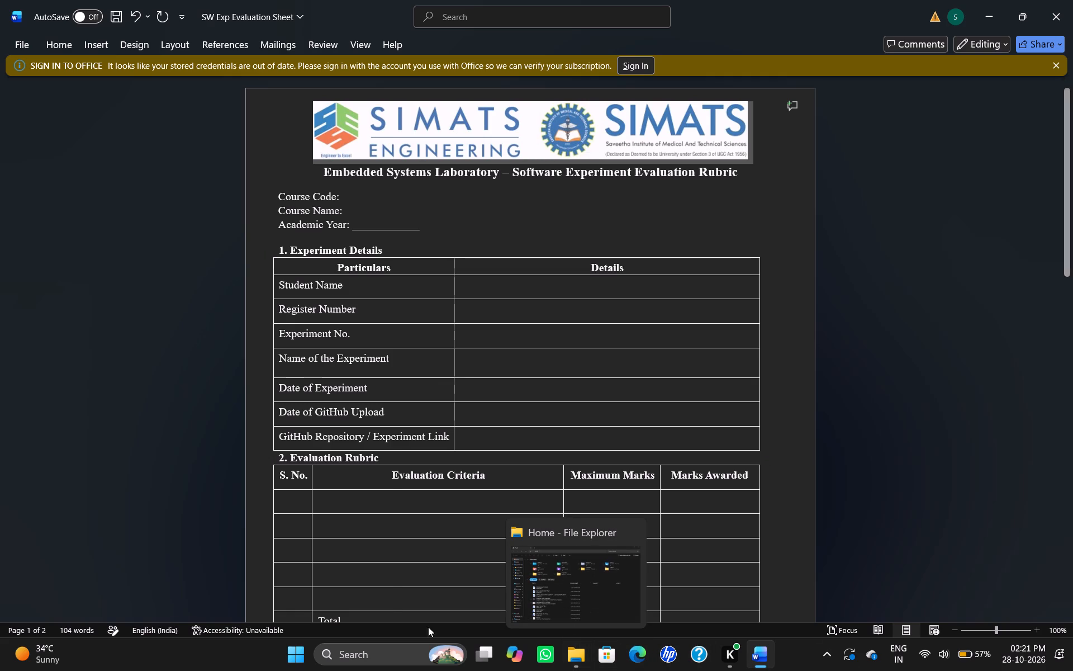
Switch to Google Chrome and open the ECA1407 EMBEDDED SYSTEM class in Google Classroom.
left_click(376, 660)
left_click(407, 310)
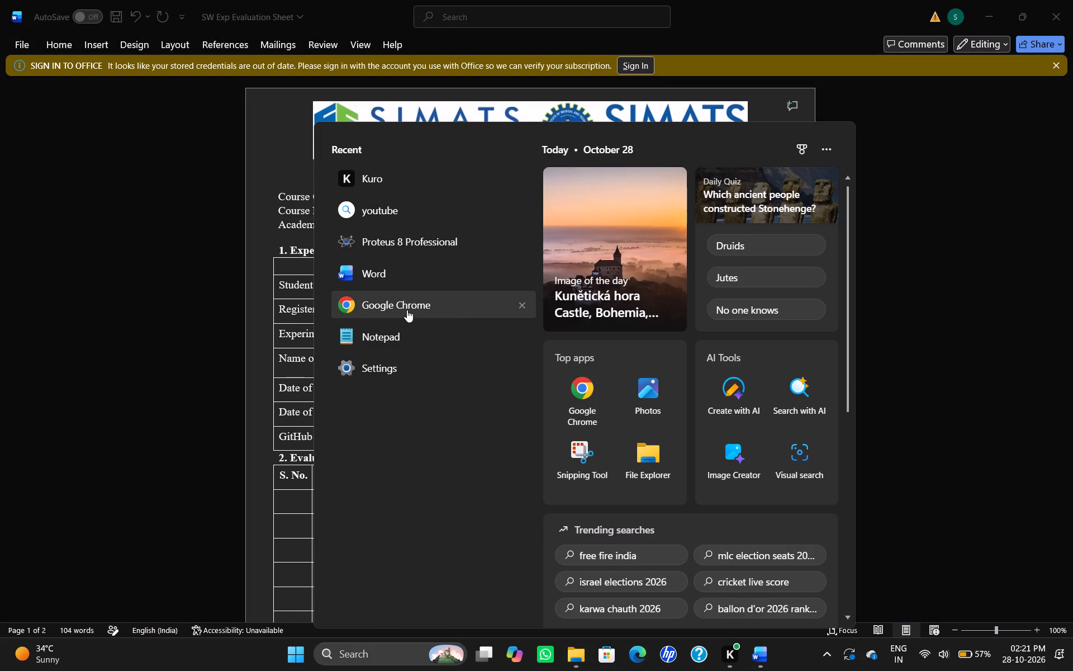
left_click(517, 363)
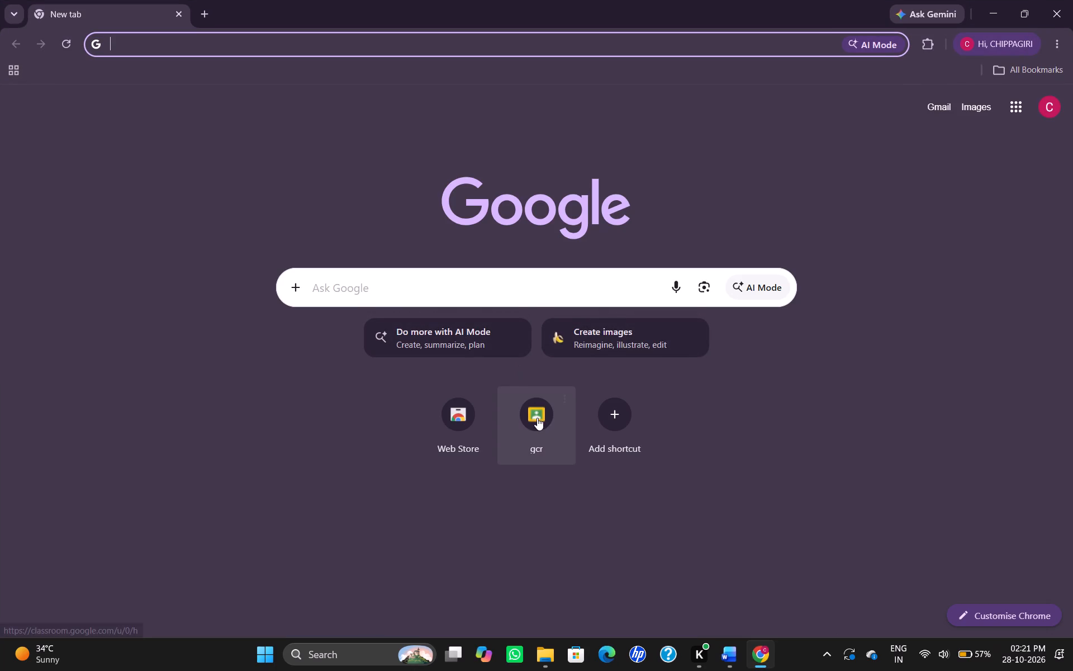
left_click(537, 418)
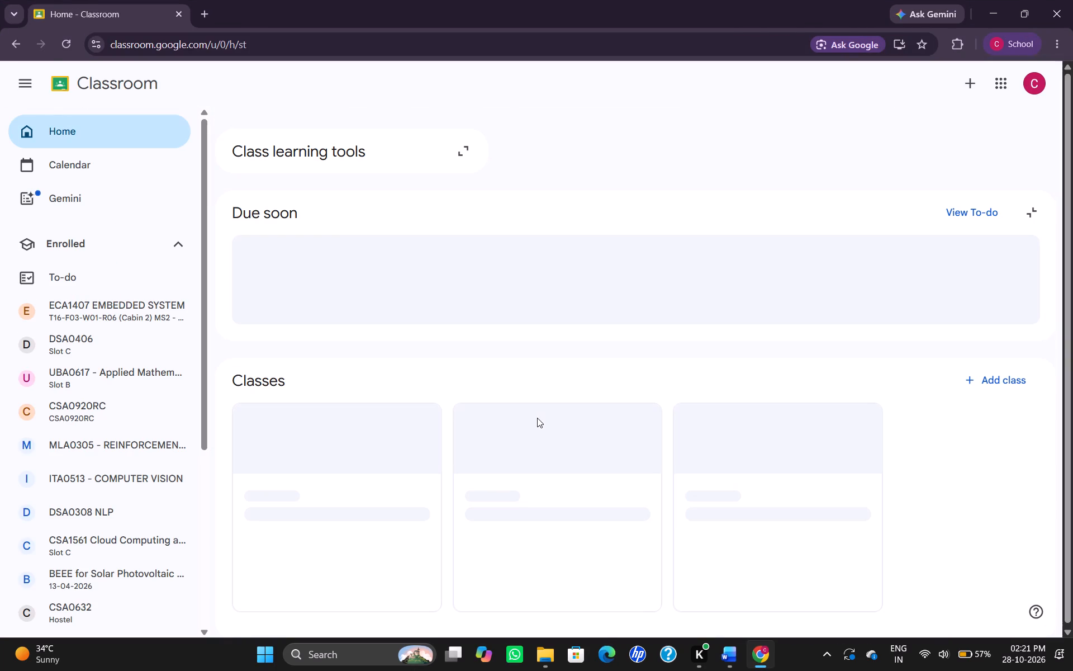
left_click(102, 314)
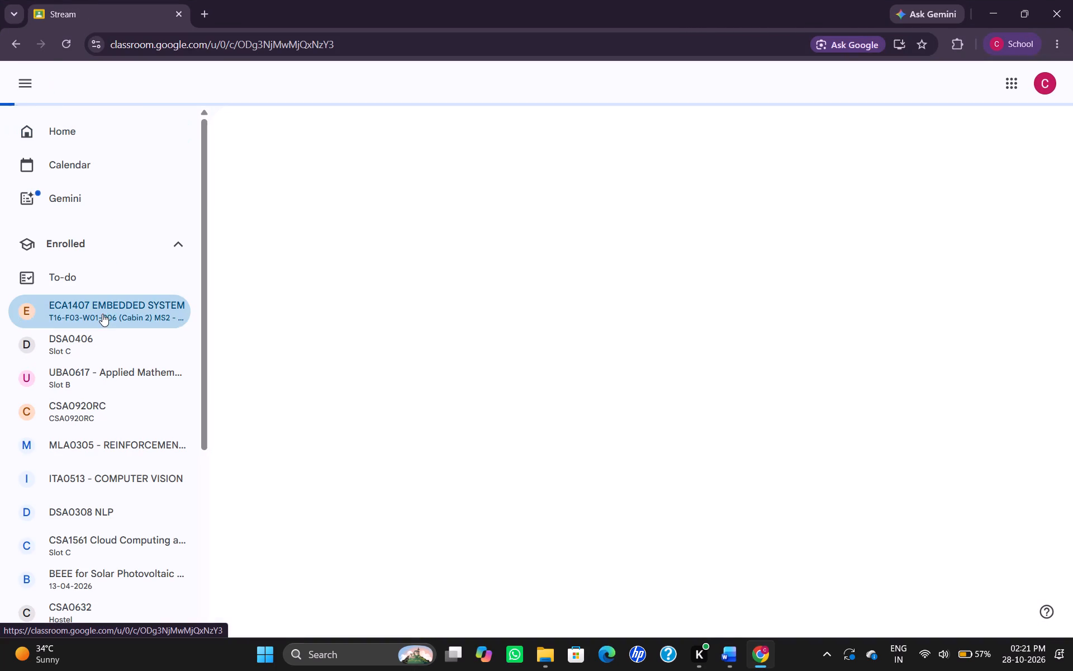
Find the Software Experiment Evaluation Rubric post in the class stream and open its SW Exp Evaluation Sheet attachment.
scroll(458, 390, "down", 1)
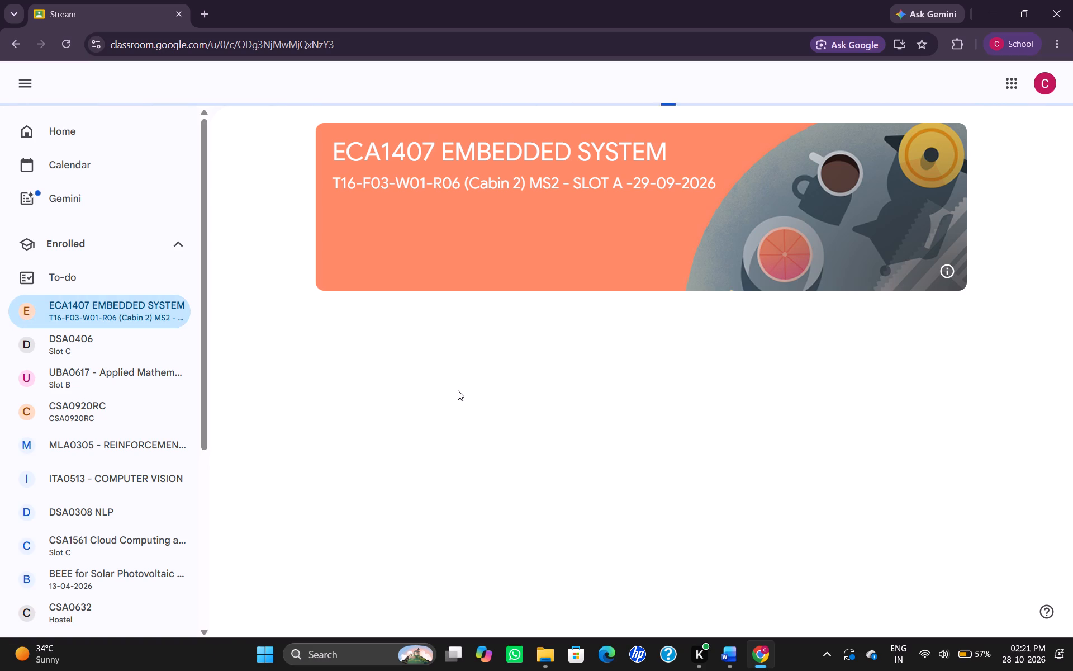
scroll(458, 390, "down", 2)
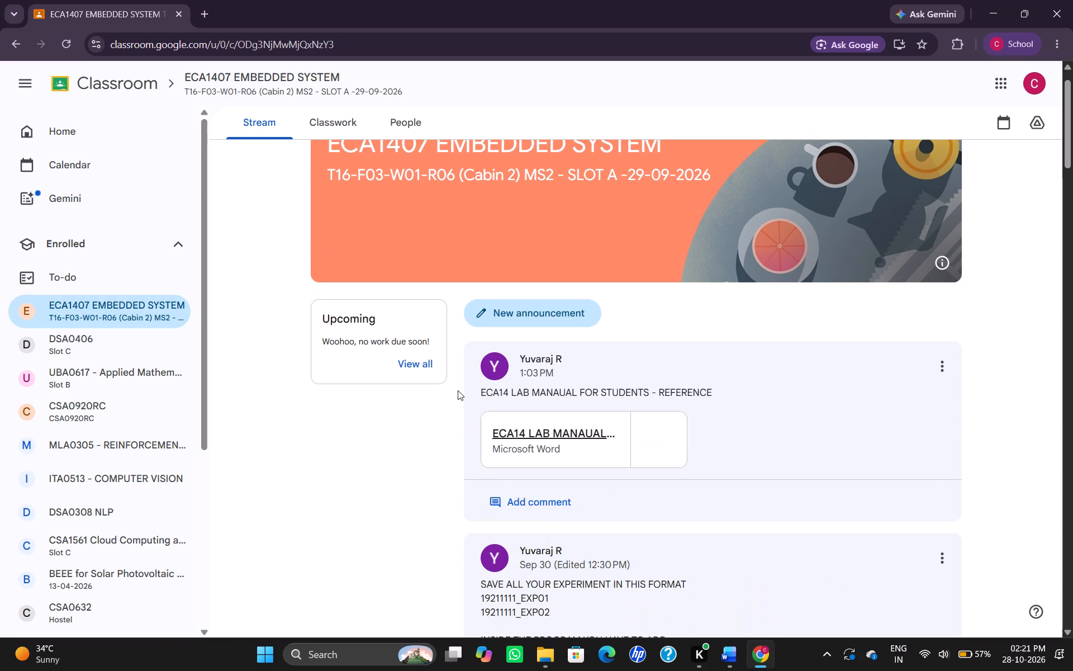
scroll(458, 390, "down", 4)
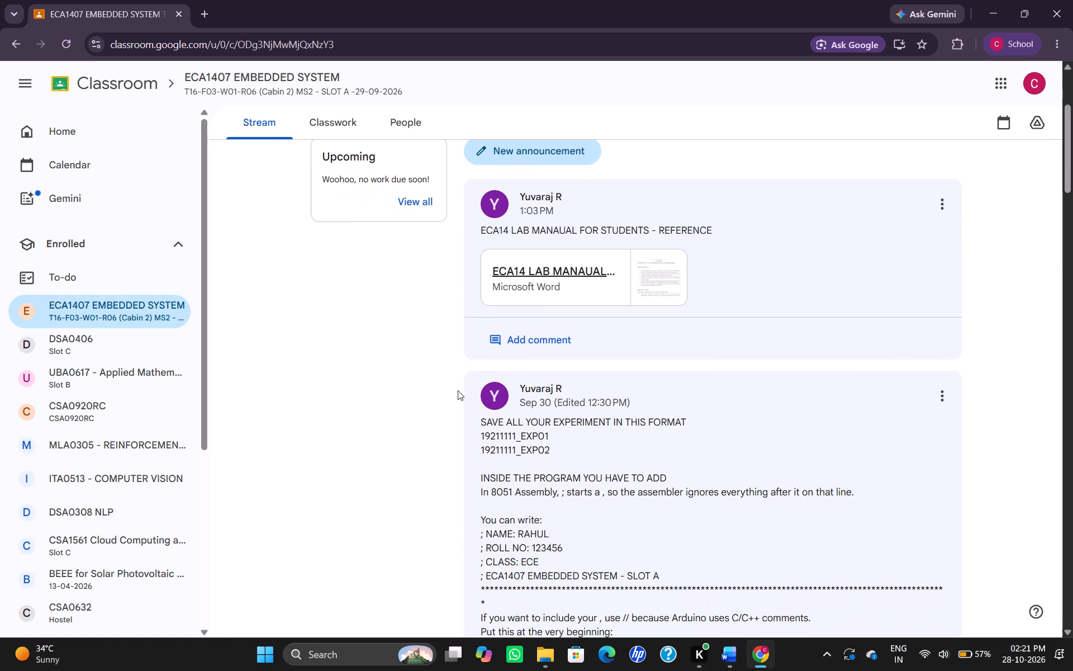
scroll(458, 390, "down", 9)
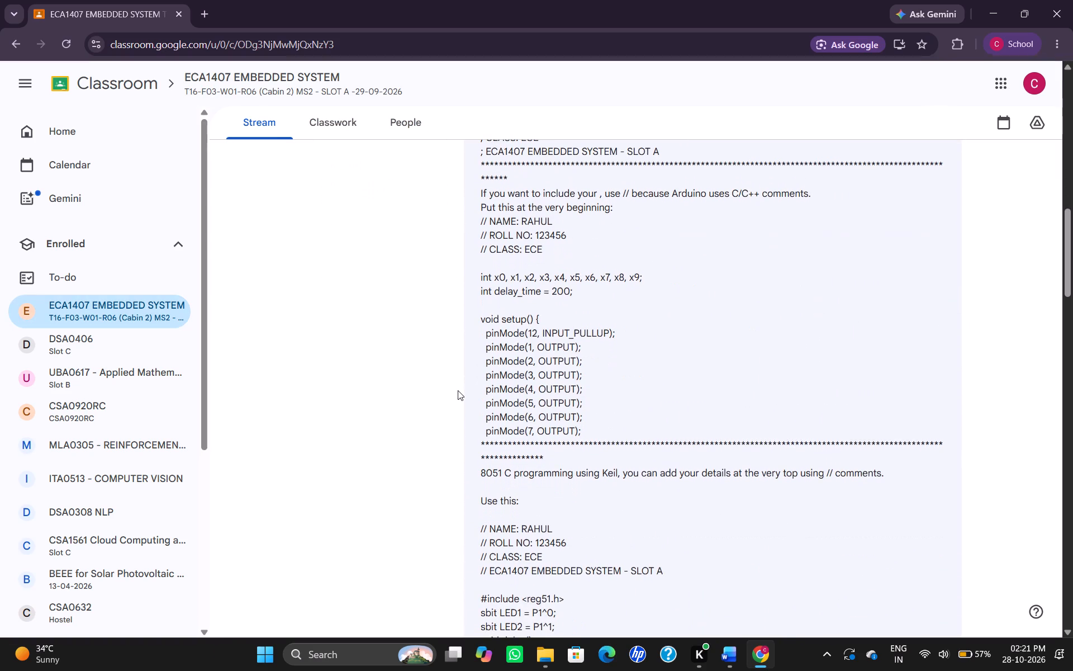
scroll(458, 390, "down", 8)
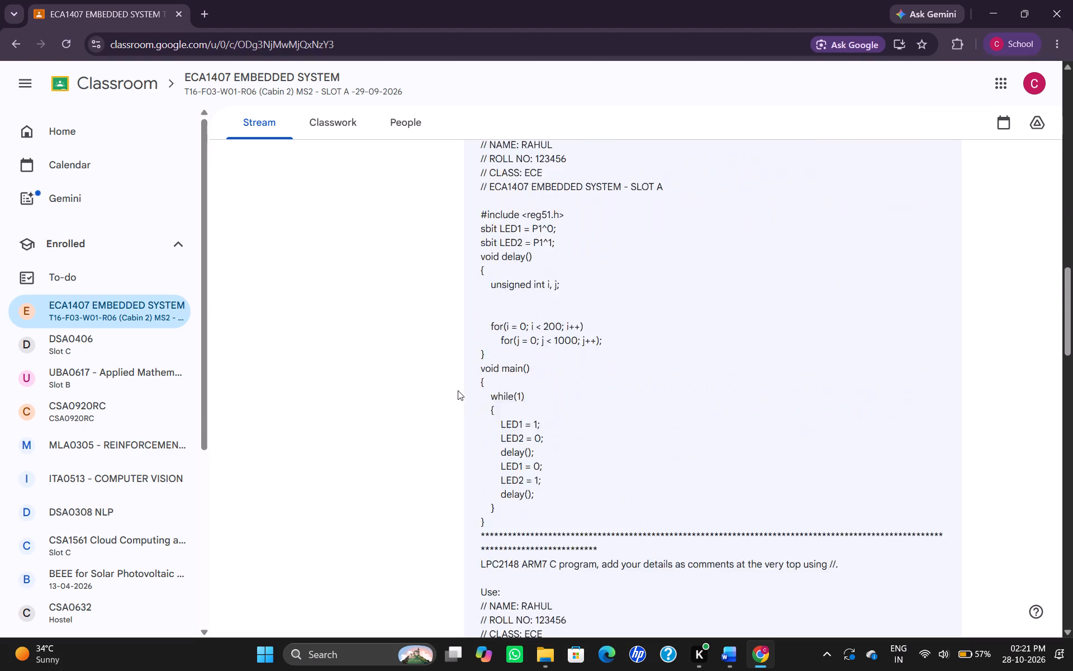
scroll(458, 390, "down", 10)
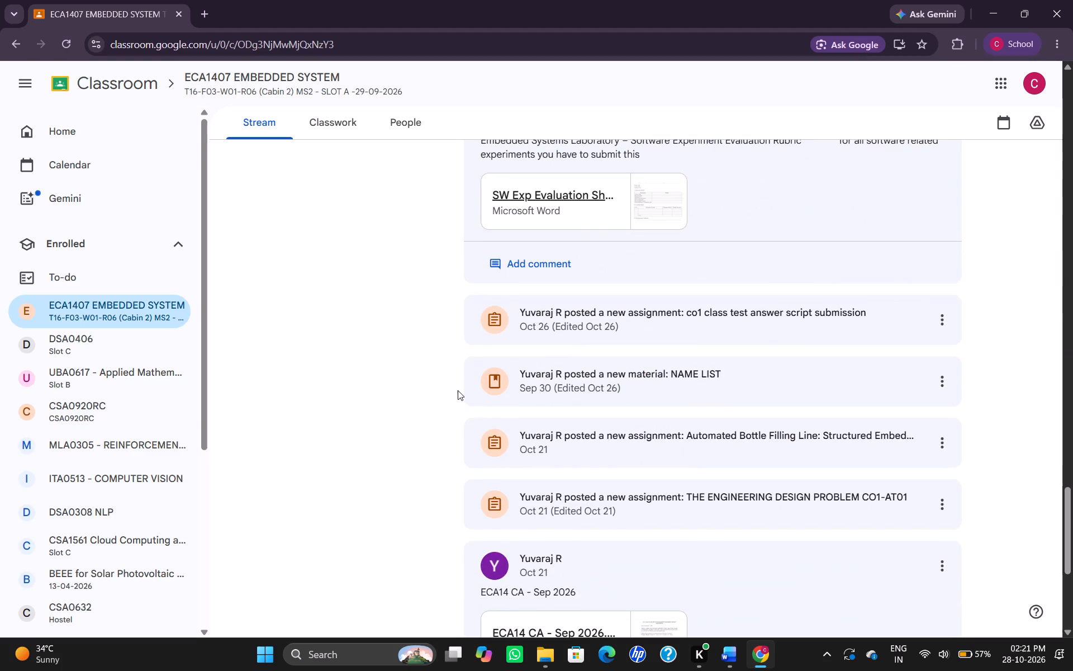
scroll(458, 390, "up", 9)
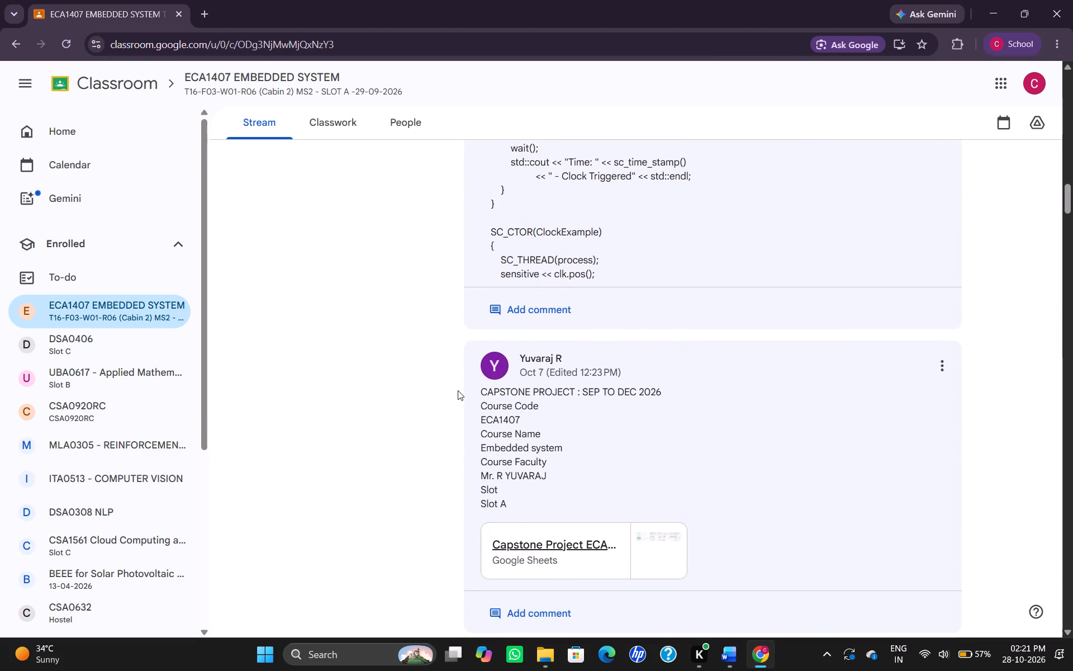
scroll(458, 390, "down", 4)
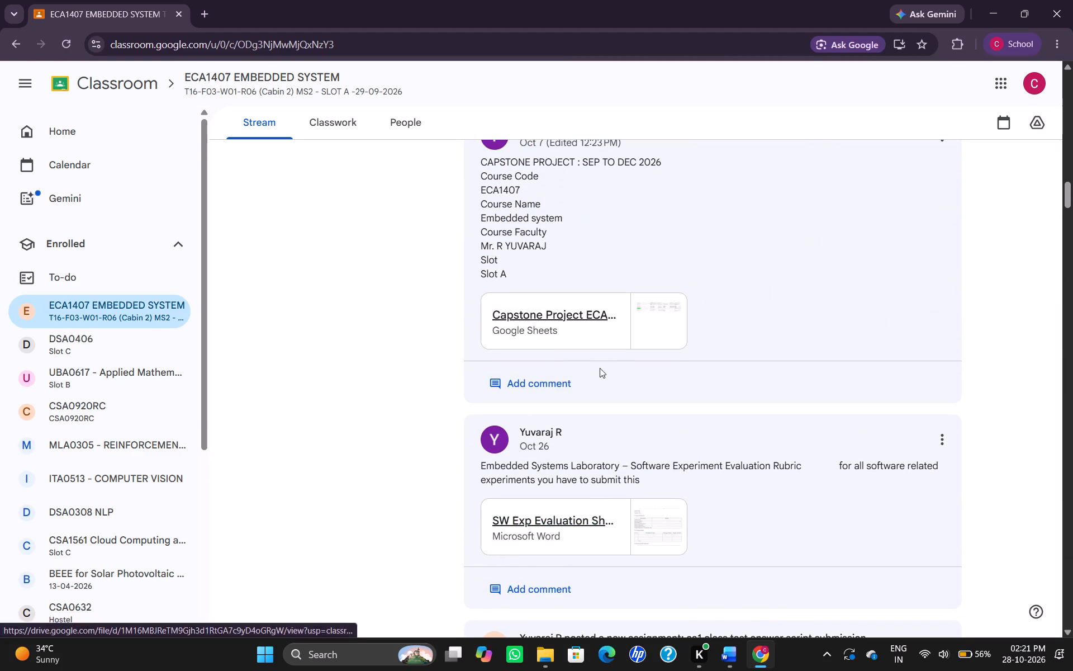
left_click(640, 532)
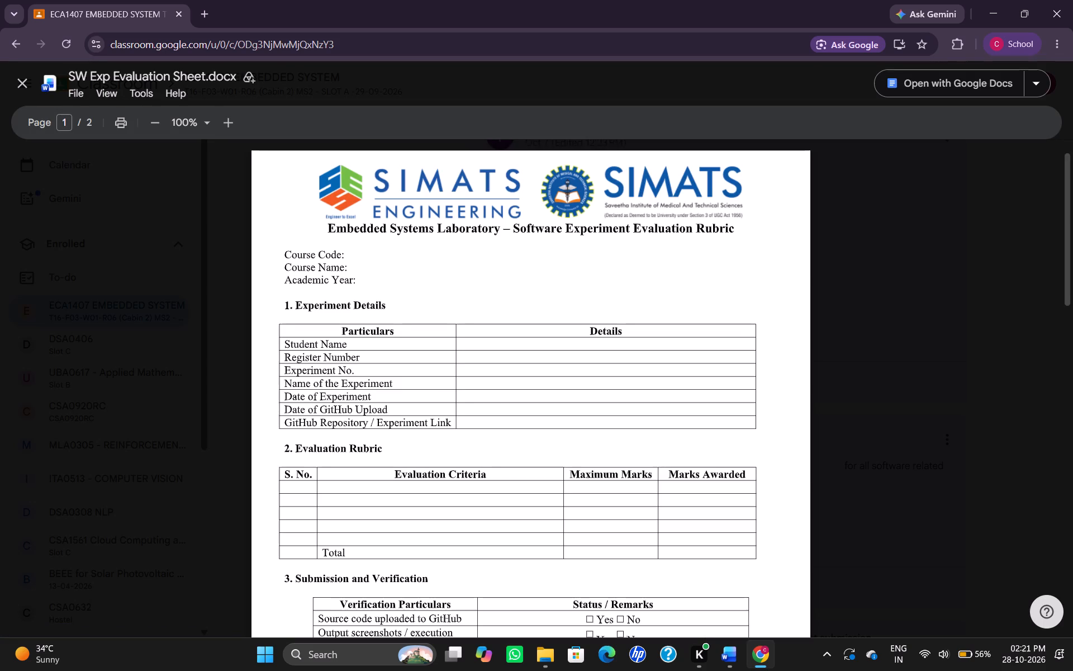
Look through both pages of the original SW Exp Evaluation Sheet in the preview to check its layout.
scroll(616, 405, "down", 8)
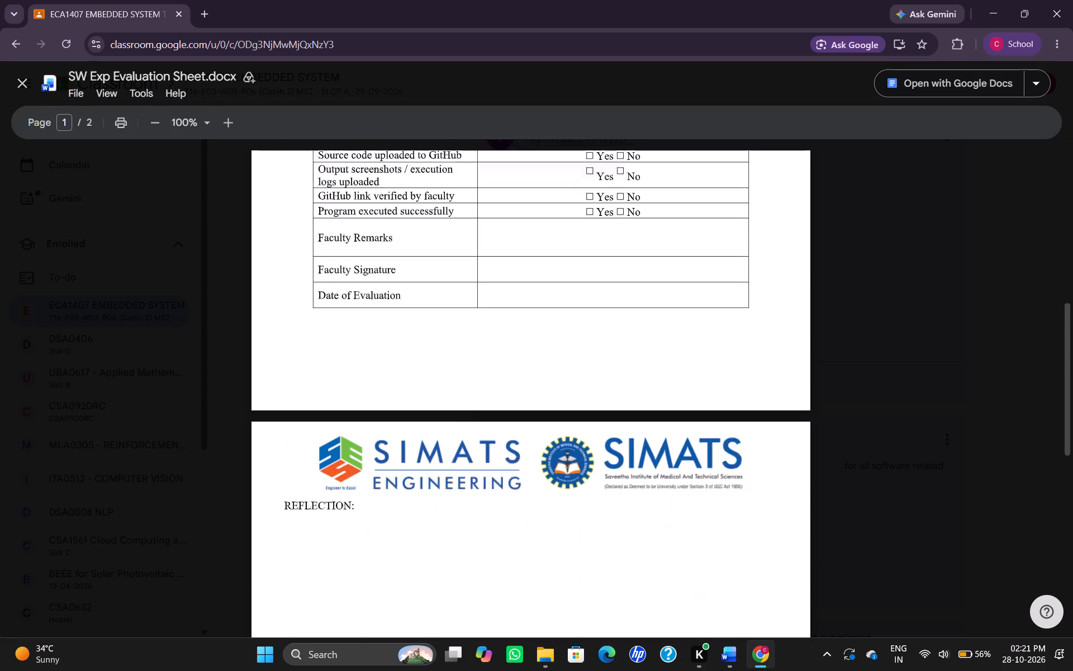
scroll(616, 405, "down", 6)
scroll(616, 405, "up", 7)
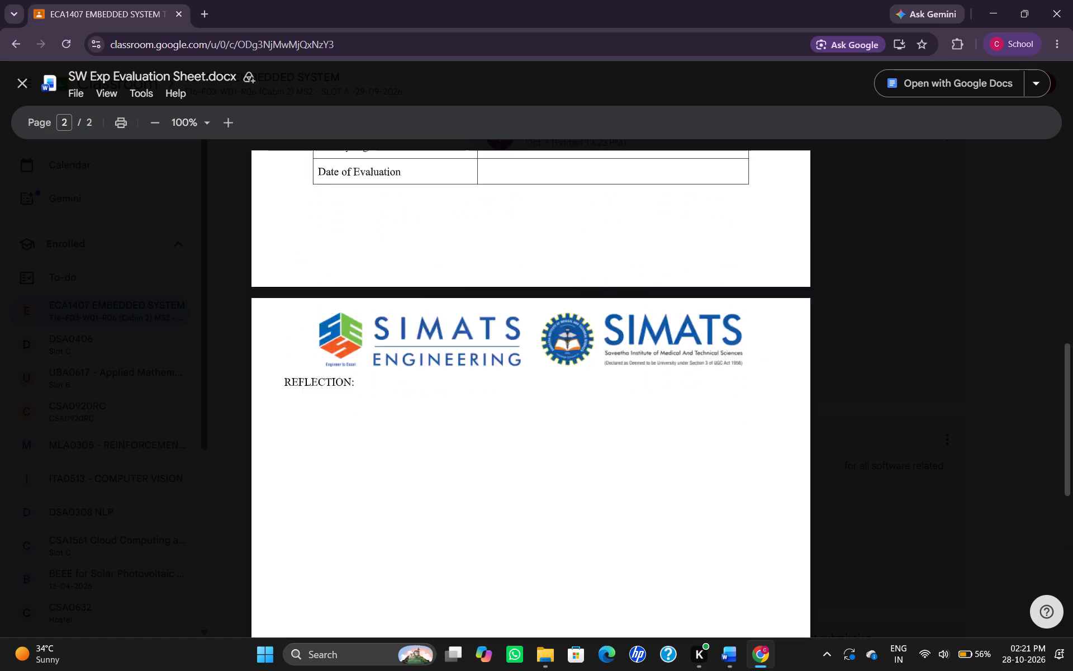
scroll(616, 405, "up", 10)
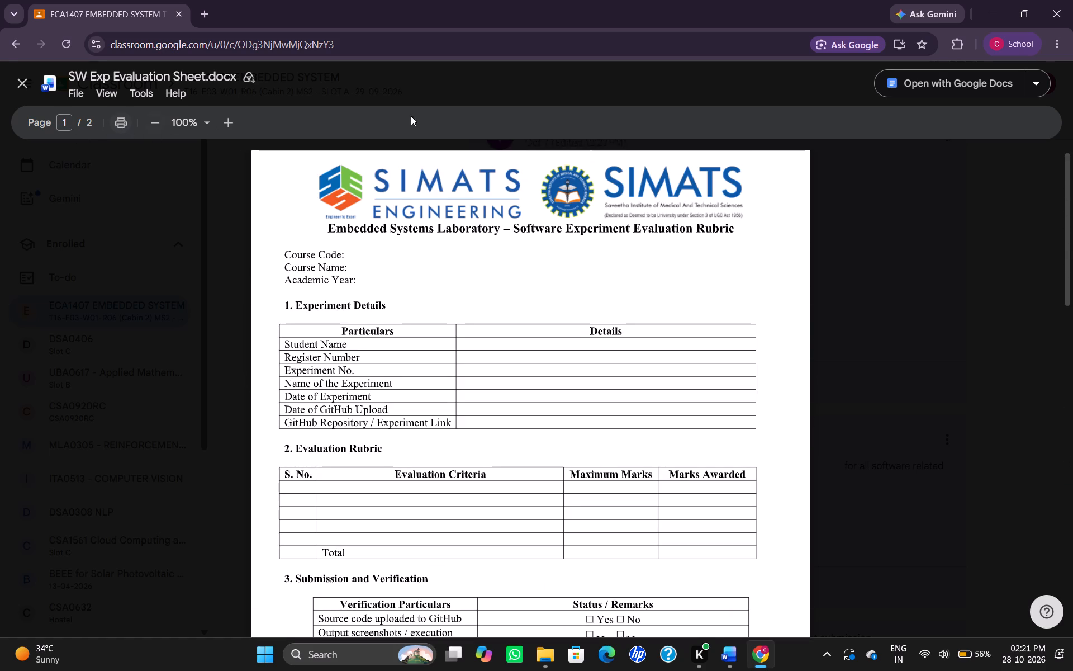
Open the previewed SW Exp Evaluation Sheet in Google Docs.
left_click(1041, 73)
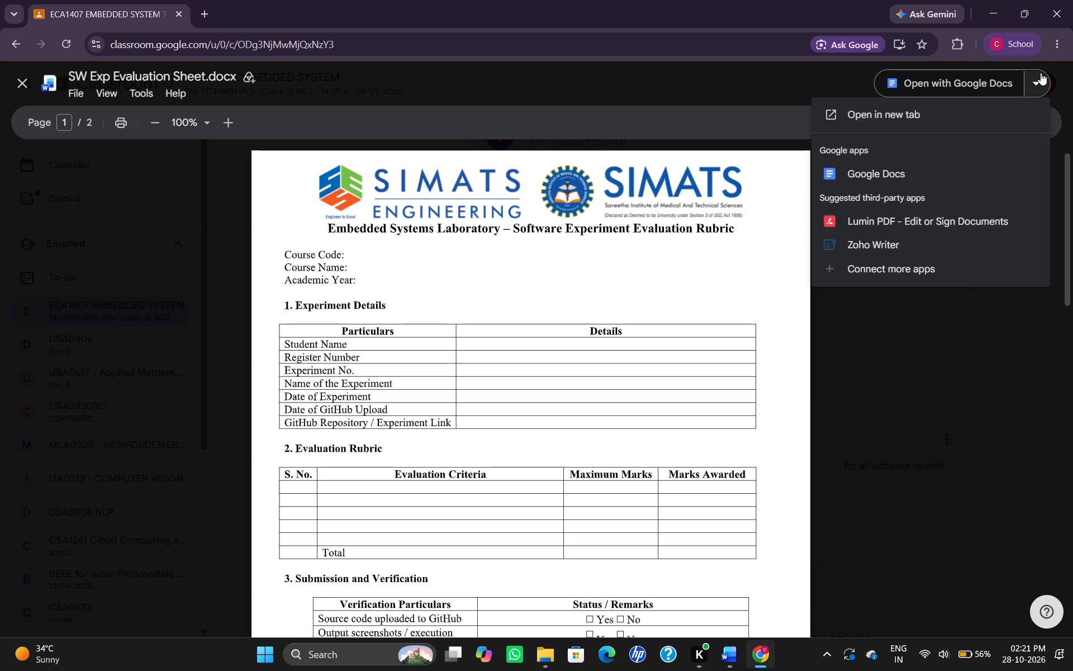
left_click(991, 75)
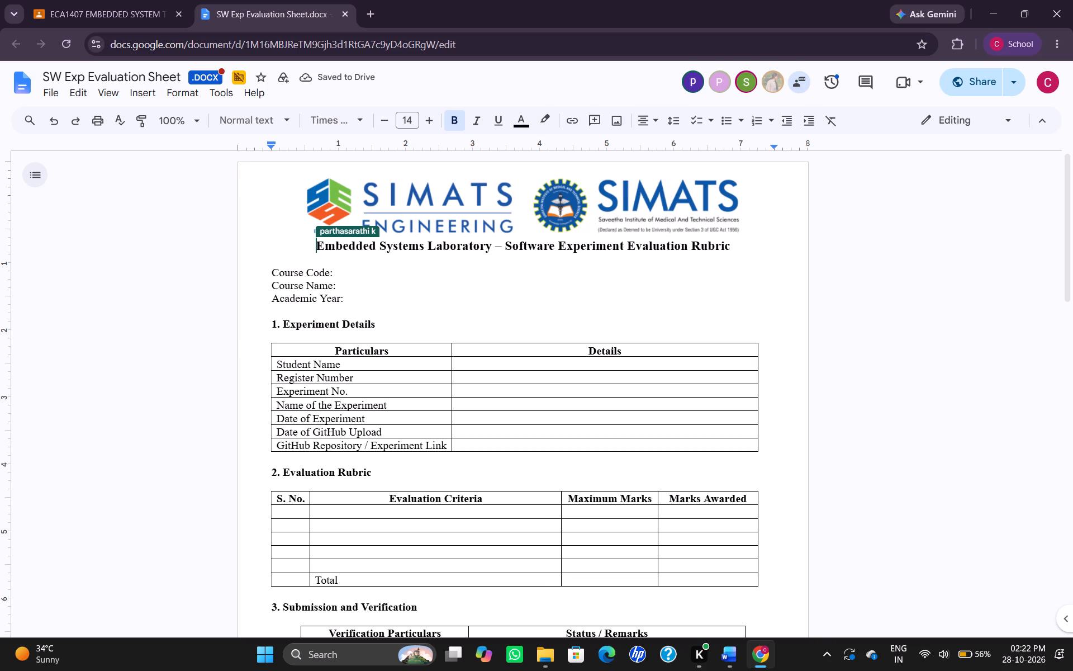
Print all pages of the evaluation sheet in colour with Microsoft Print to PDF, saving it in Downloads as sss.
left_click(92, 115)
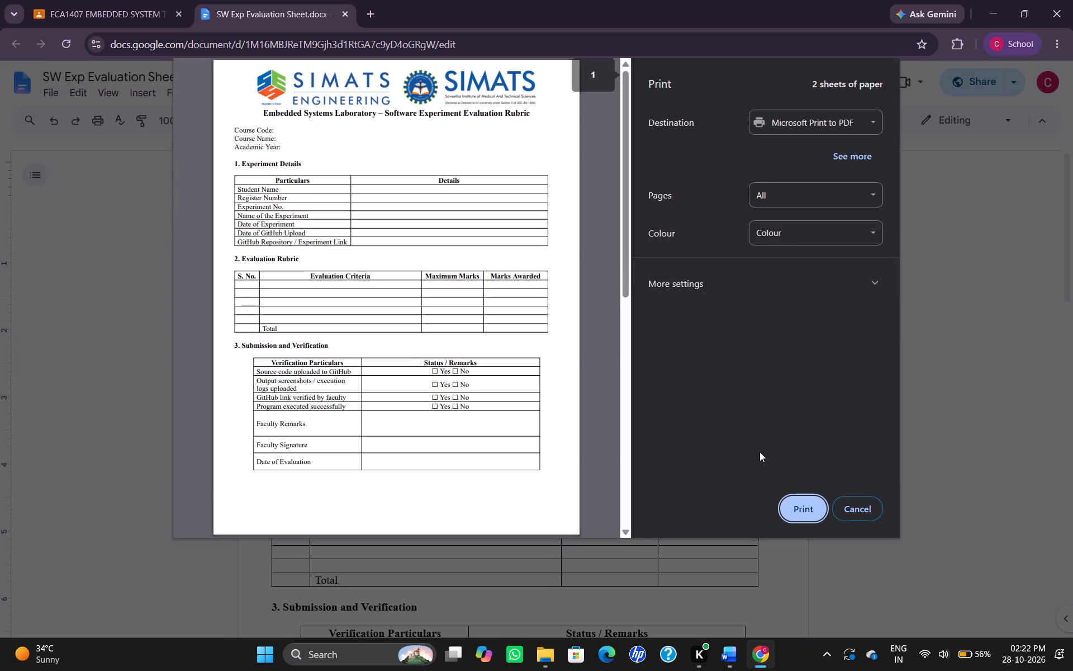
left_click(948, 305)
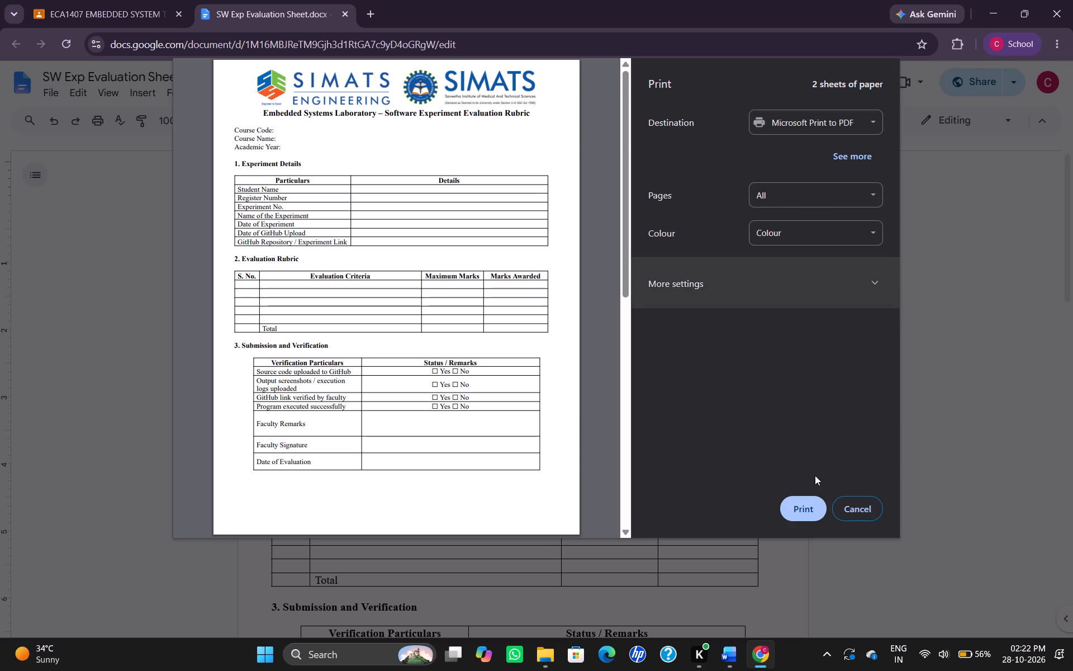
left_click(799, 501)
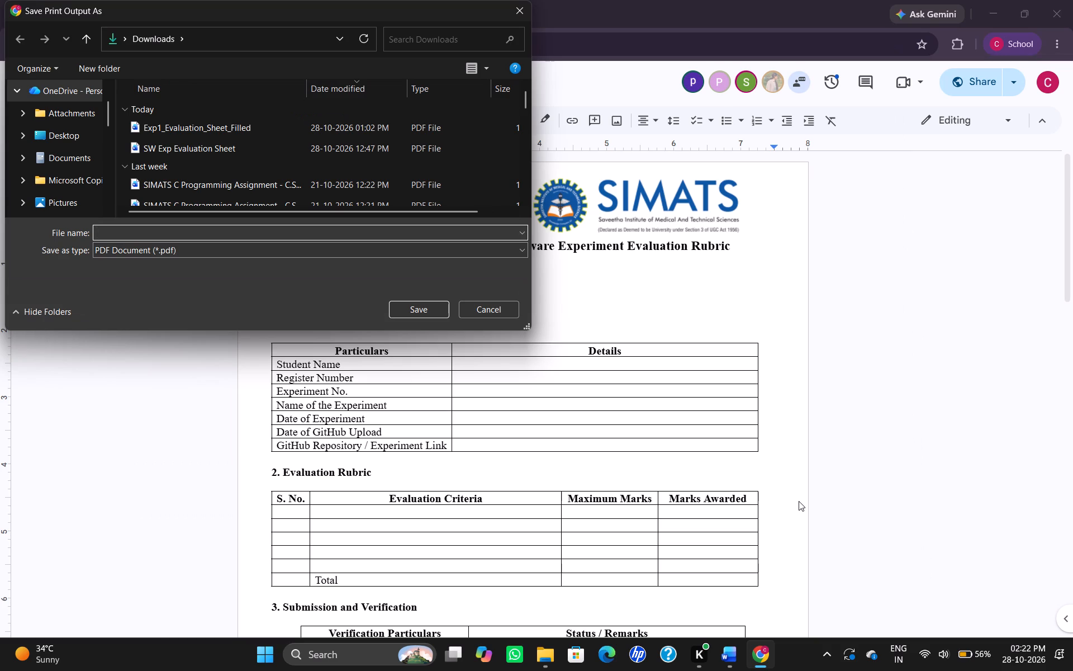
type("sss")
key("Return")
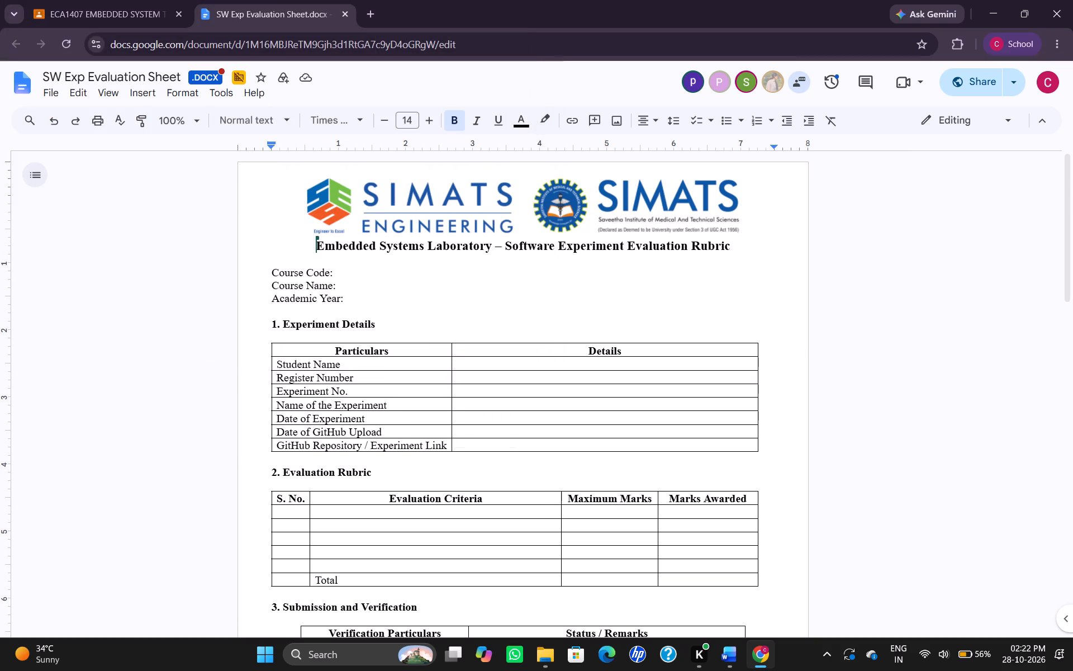
Open the sss PDF from File Explorer's recent files in Word and accept its conversion to an editable document.
left_click(550, 653)
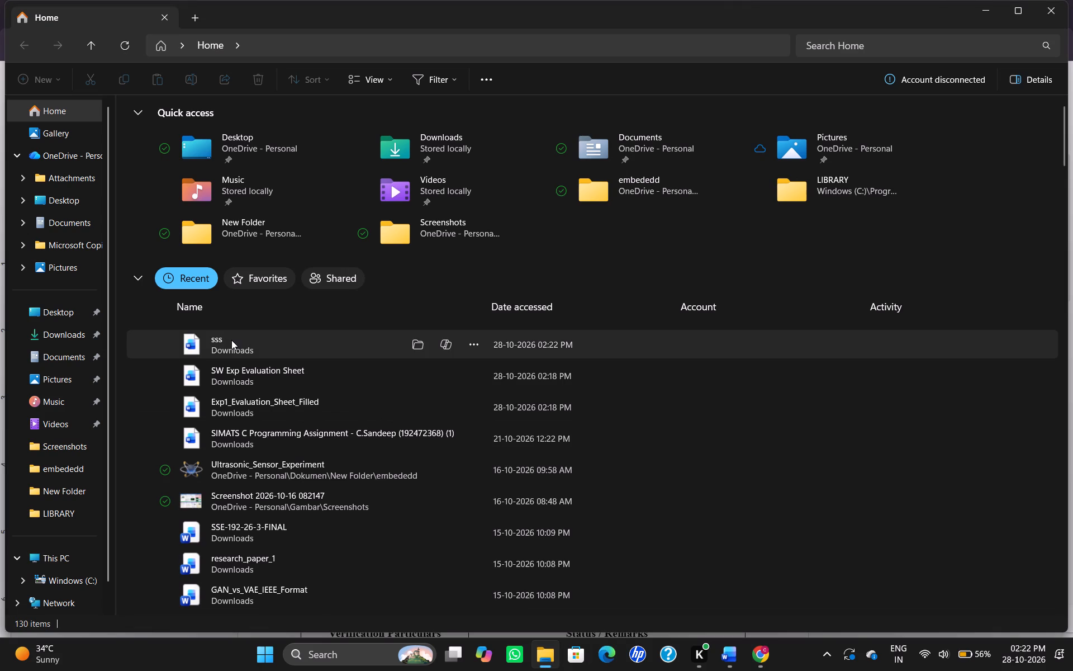
double_click(231, 340)
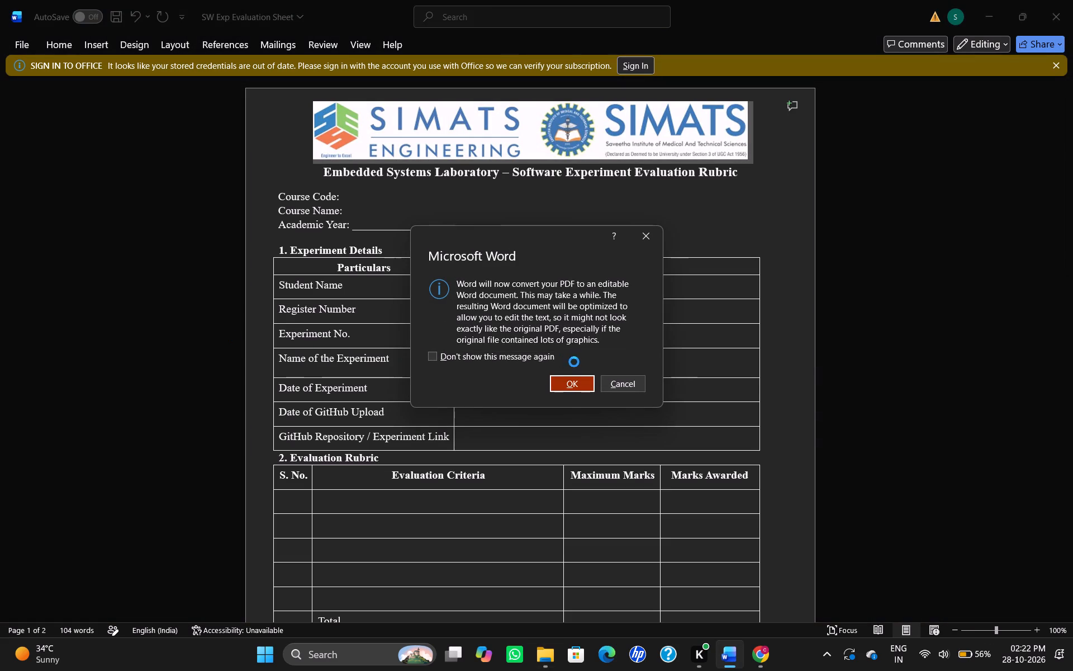
left_click(578, 384)
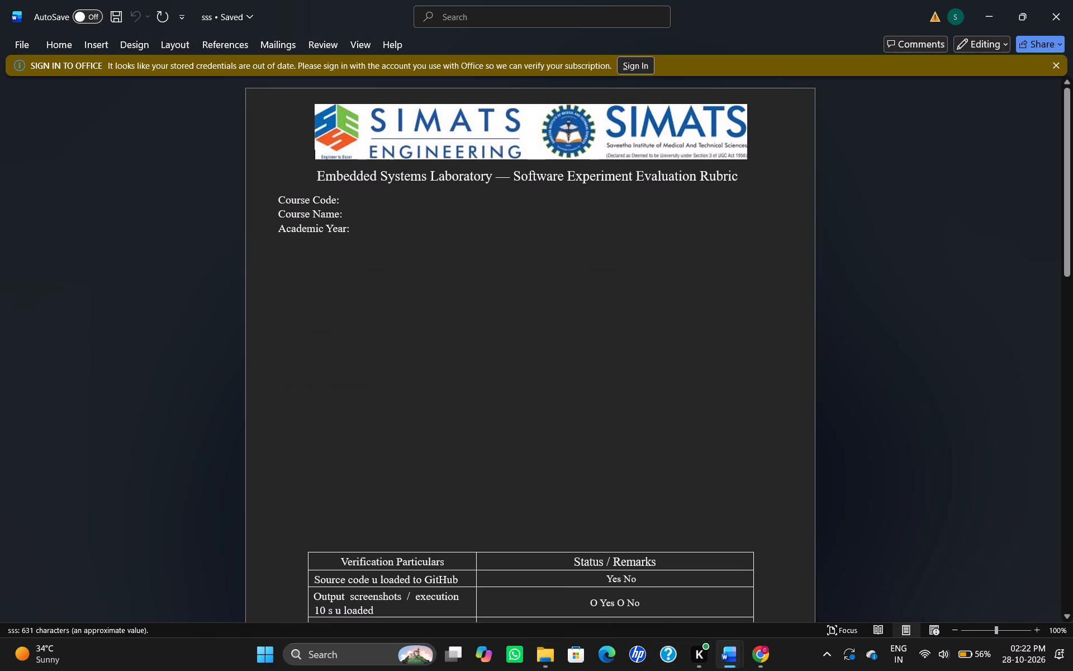
Look over both pages of the converted sss document, dismiss the sign-in notice and close the document.
scroll(468, 433, "down", 8)
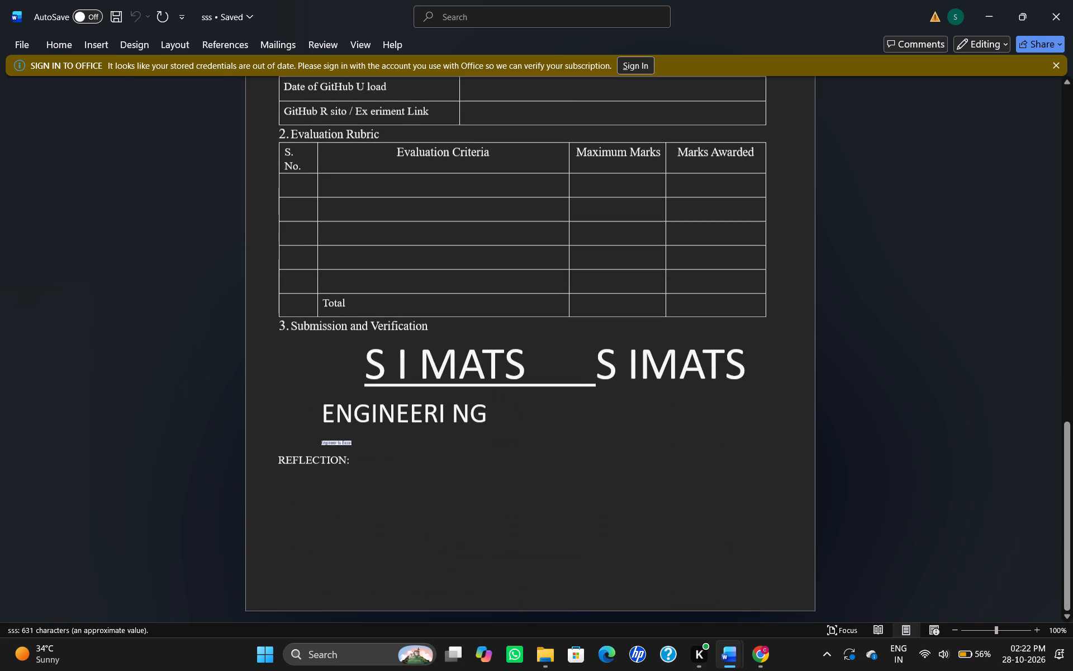
scroll(468, 433, "up", 11)
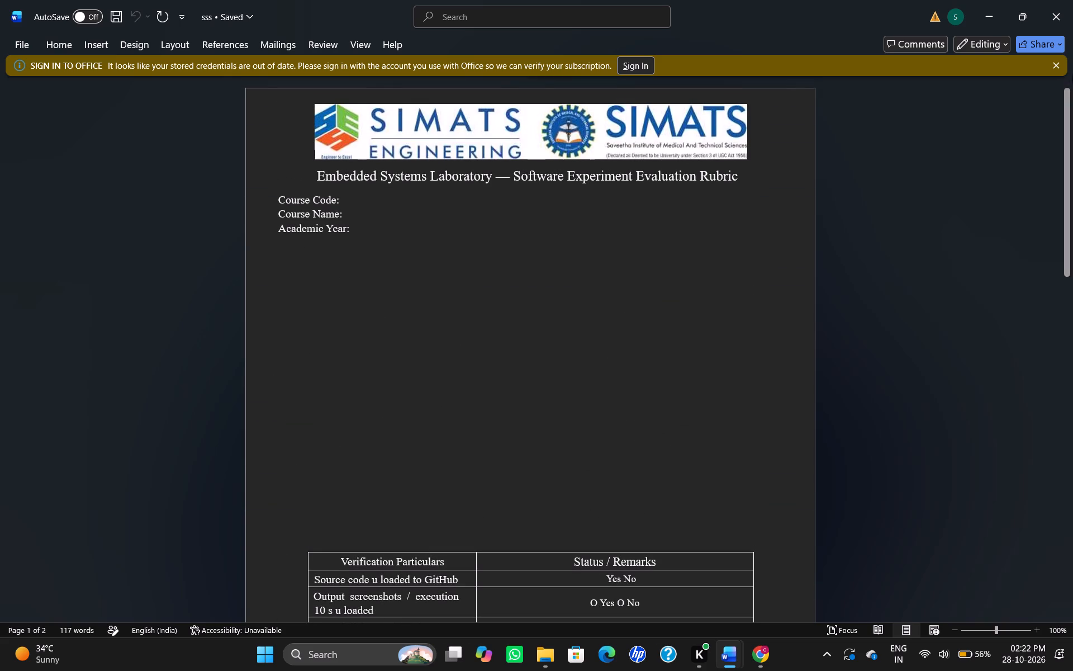
left_click(1059, 63)
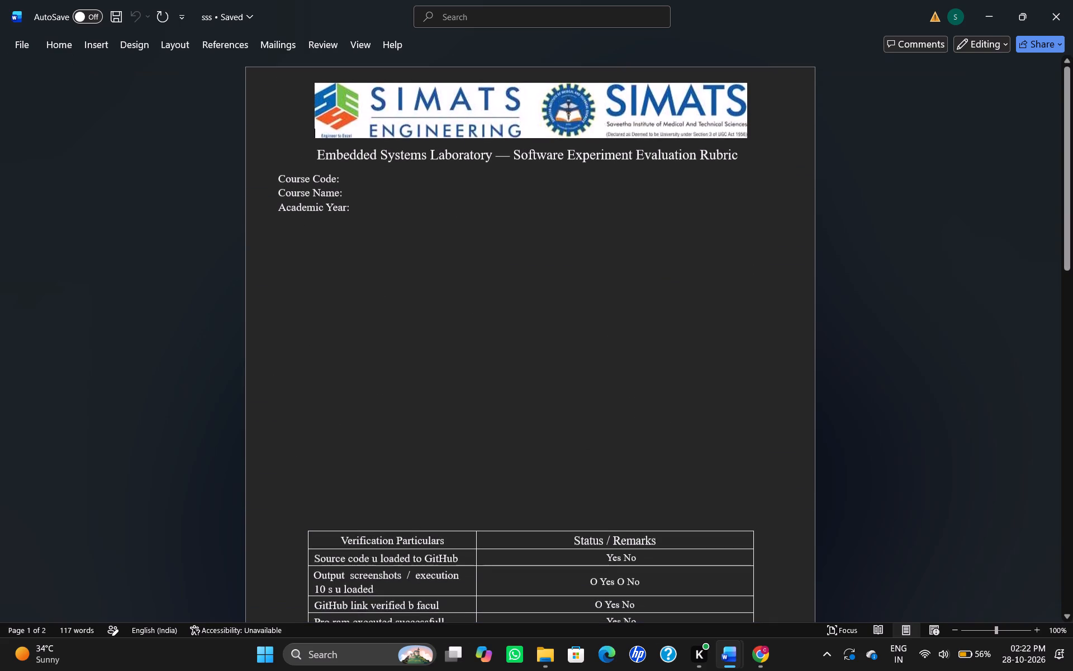
left_click(1067, 7)
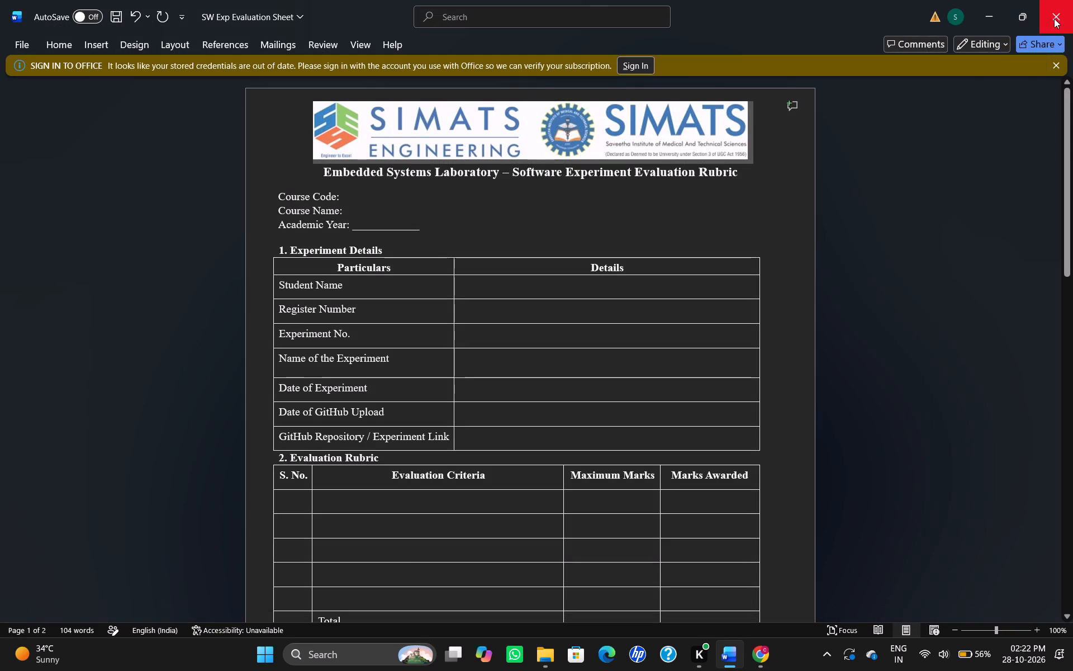
Close the SW Exp Evaluation Sheet document without saving its changes.
left_click(1062, 1)
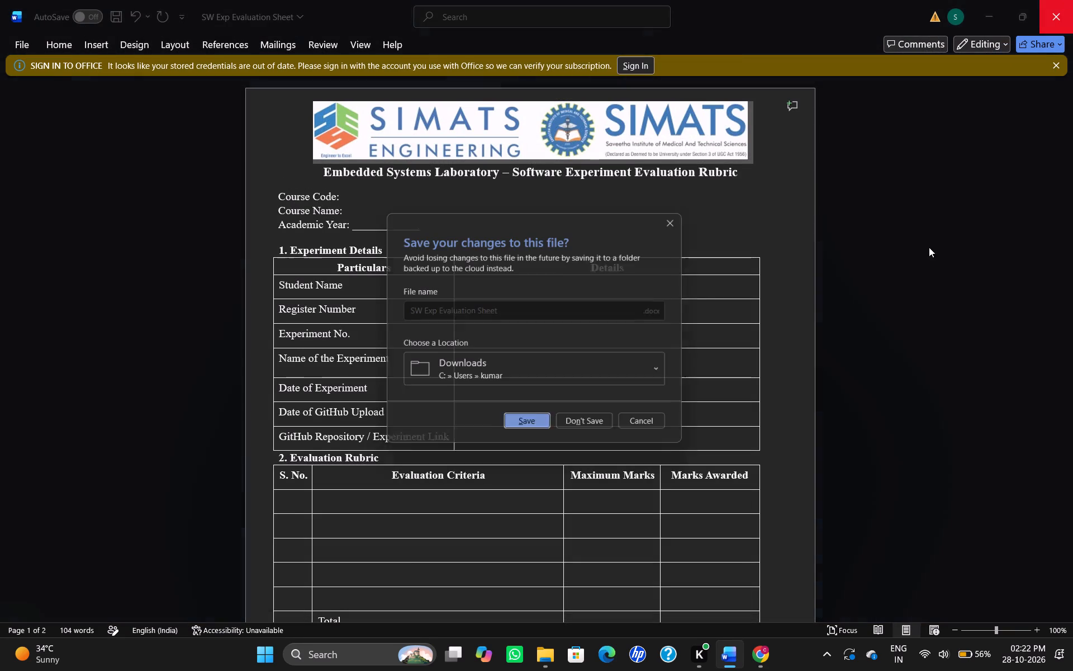
left_click(597, 423)
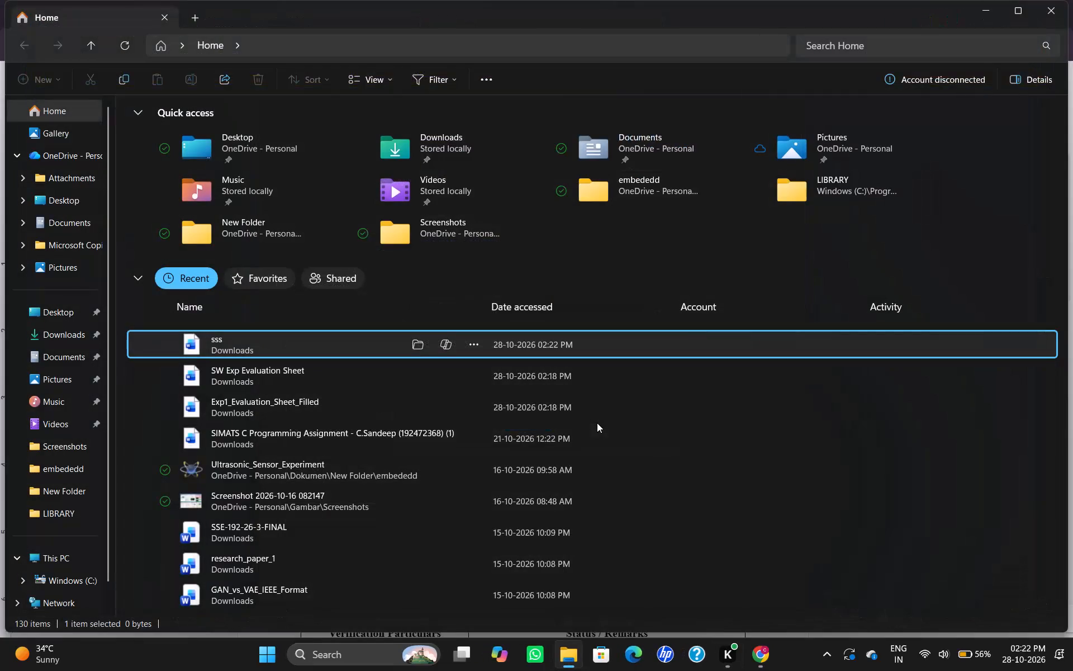
Reopen the recent SW Exp Evaluation Sheet from File Explorer as a converted Word document, check its tables, and close it.
double_click(276, 339)
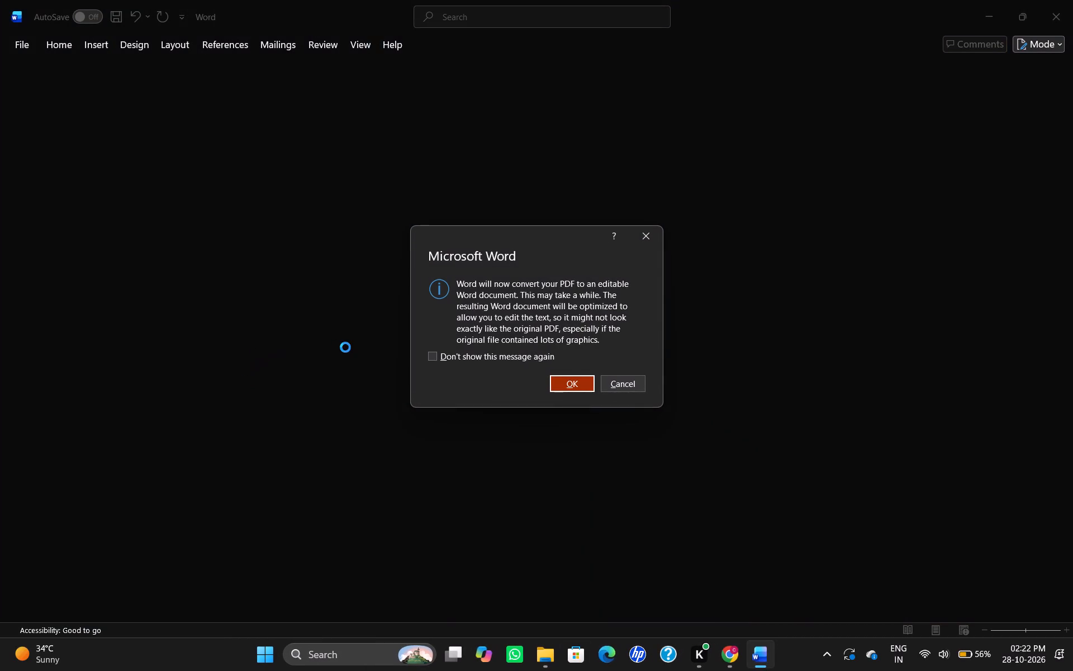
left_click(568, 379)
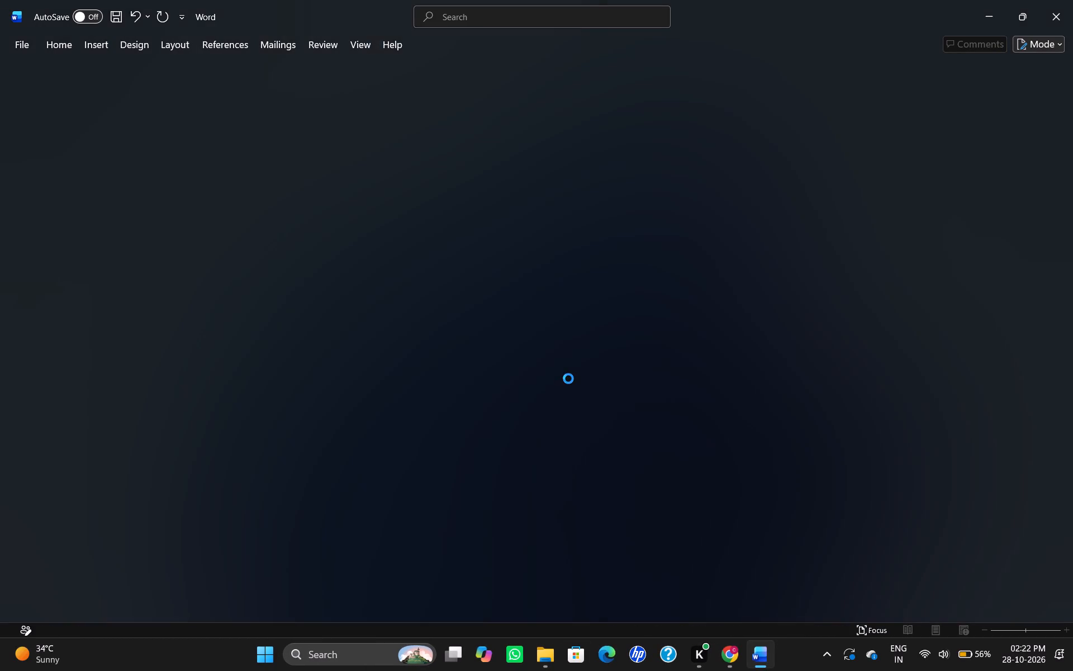
scroll(568, 379, "down", 4)
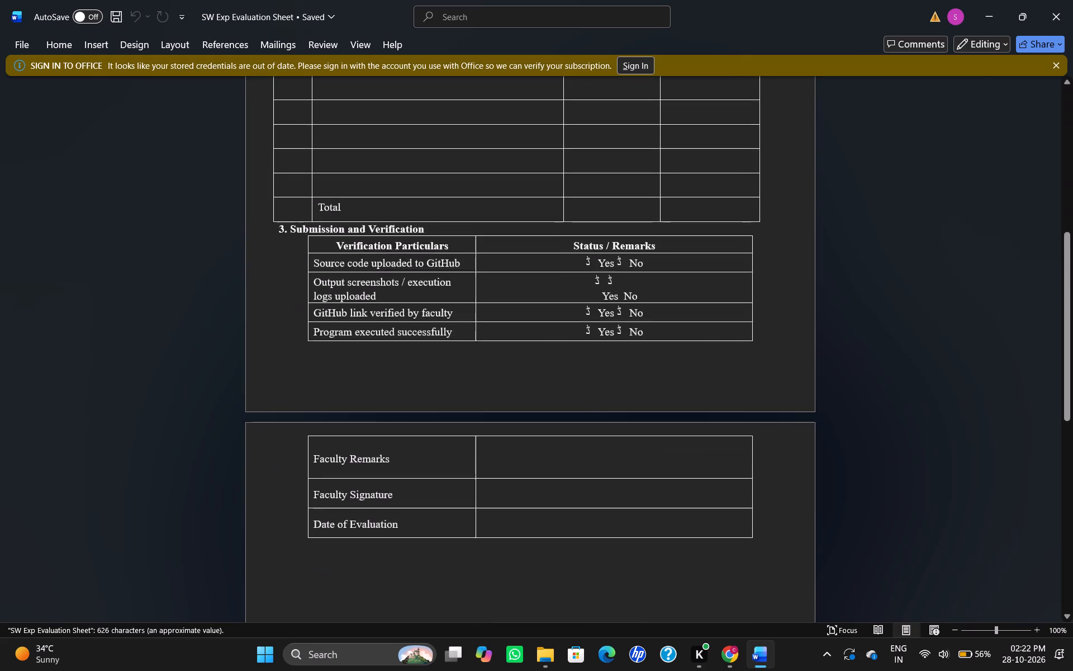
scroll(568, 379, "up", 1)
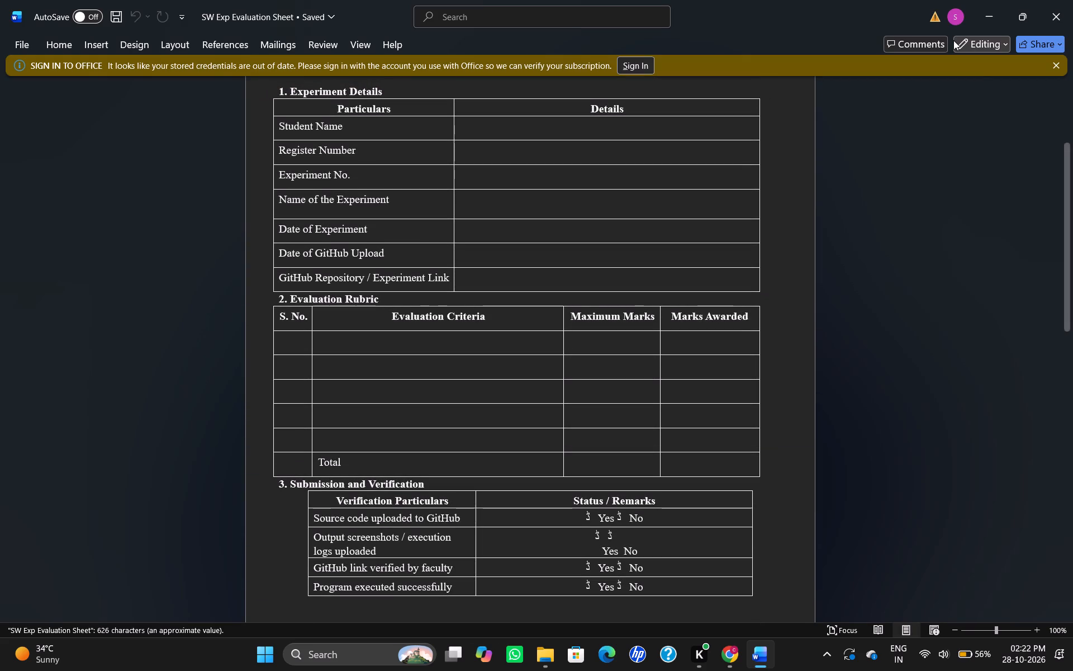
left_click(1071, 10)
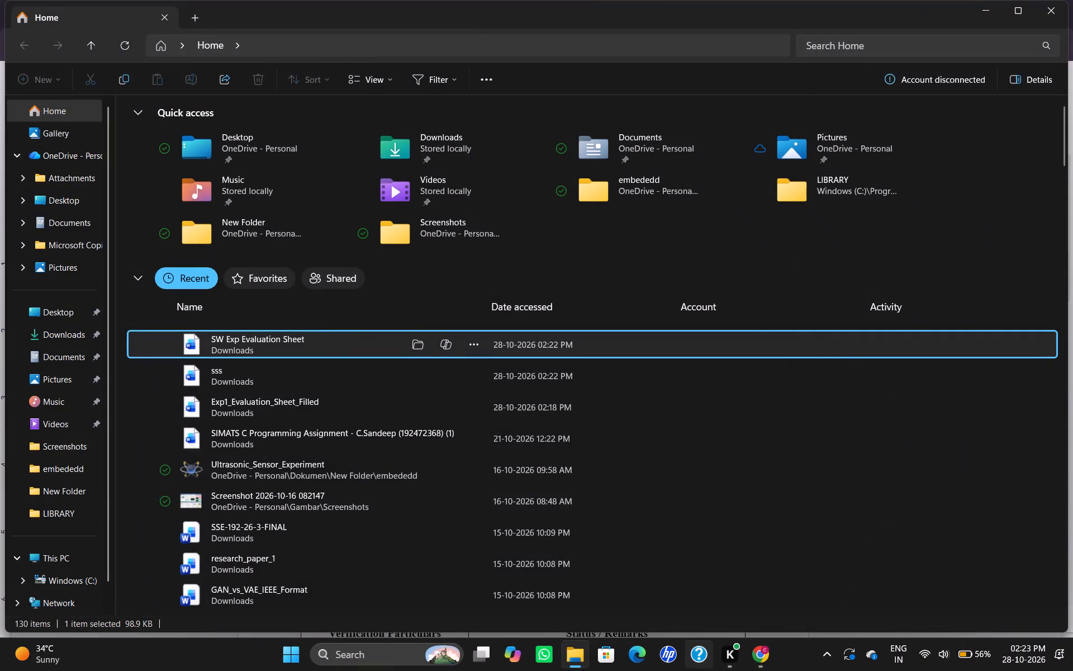
Reopen the sss PDF in Word, accepting the conversion with its message turned off for future files, and check the page layout.
double_click(236, 374)
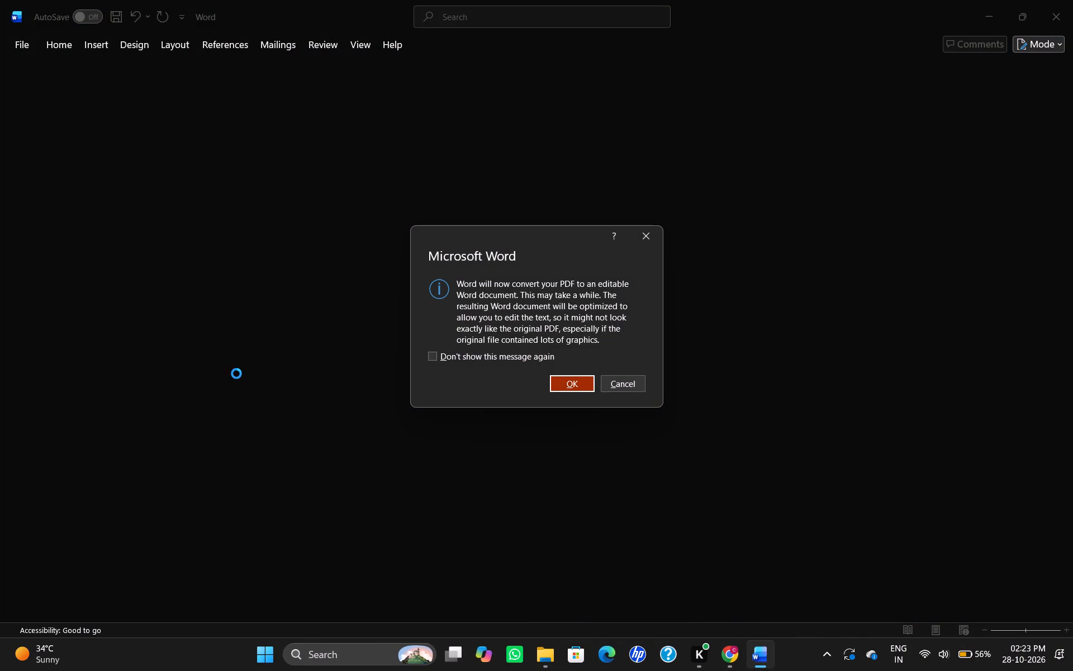
left_click(432, 355)
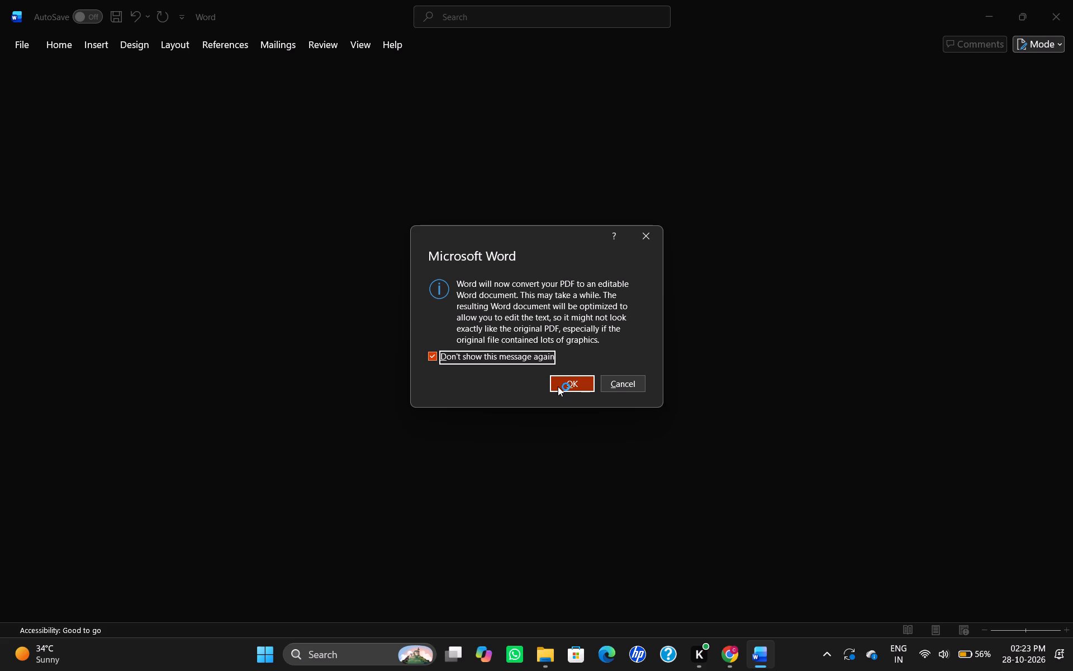
left_click(558, 386)
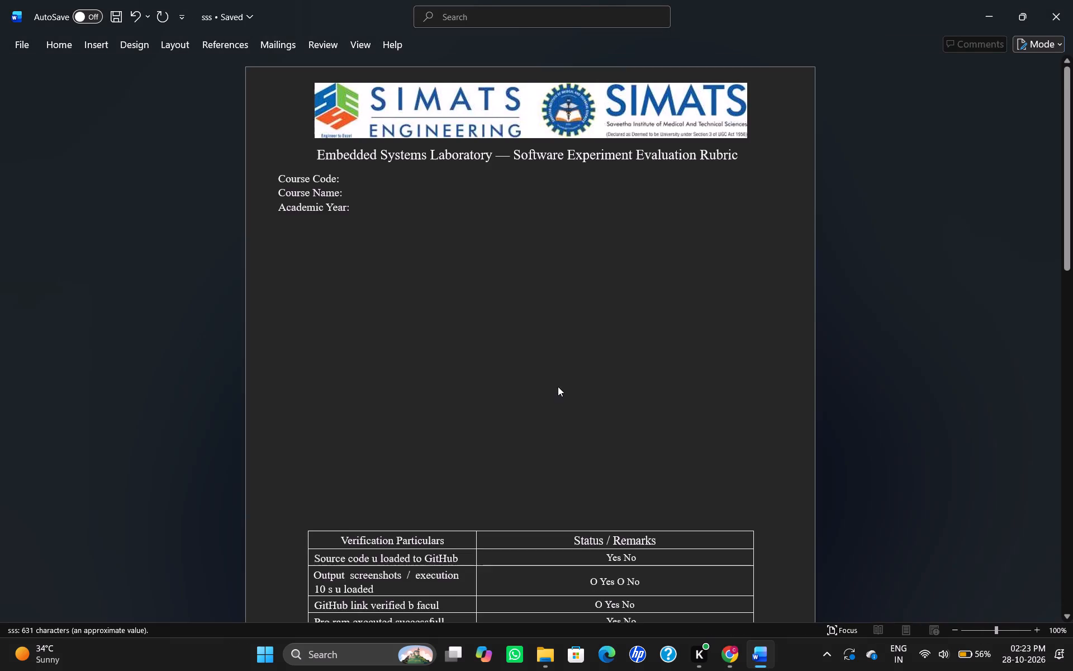
scroll(558, 386, "down", 4)
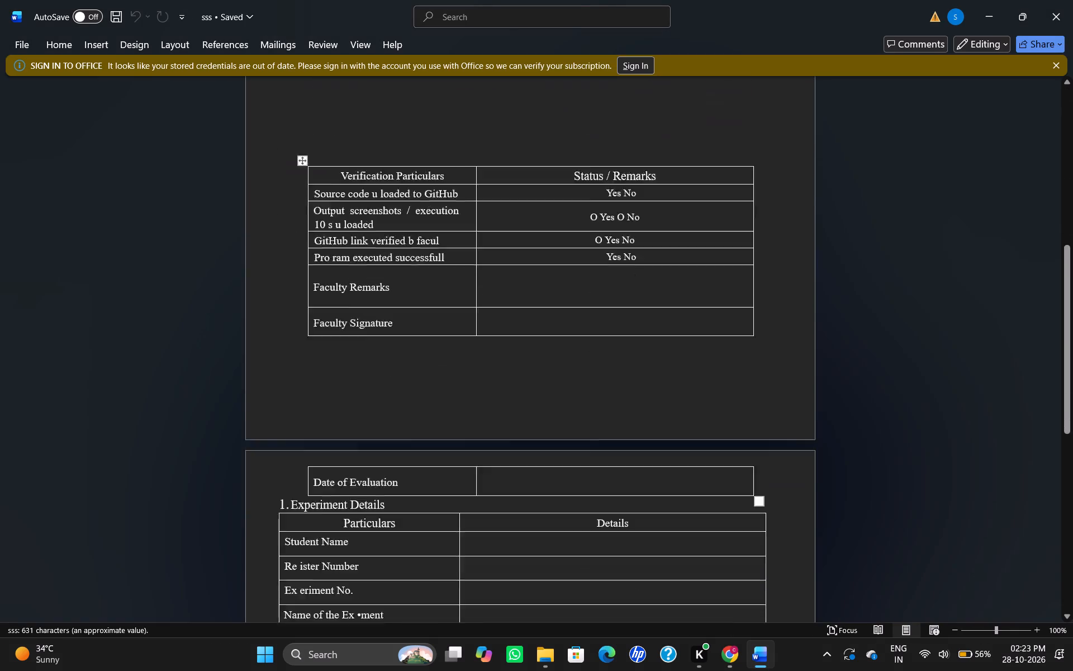
scroll(558, 386, "up", 3)
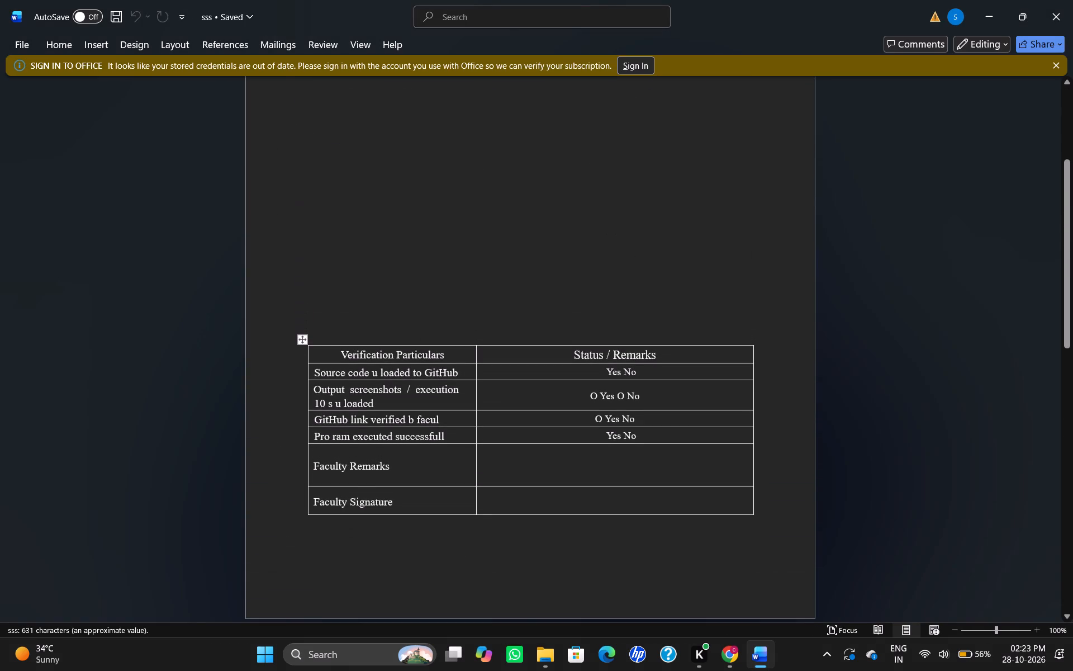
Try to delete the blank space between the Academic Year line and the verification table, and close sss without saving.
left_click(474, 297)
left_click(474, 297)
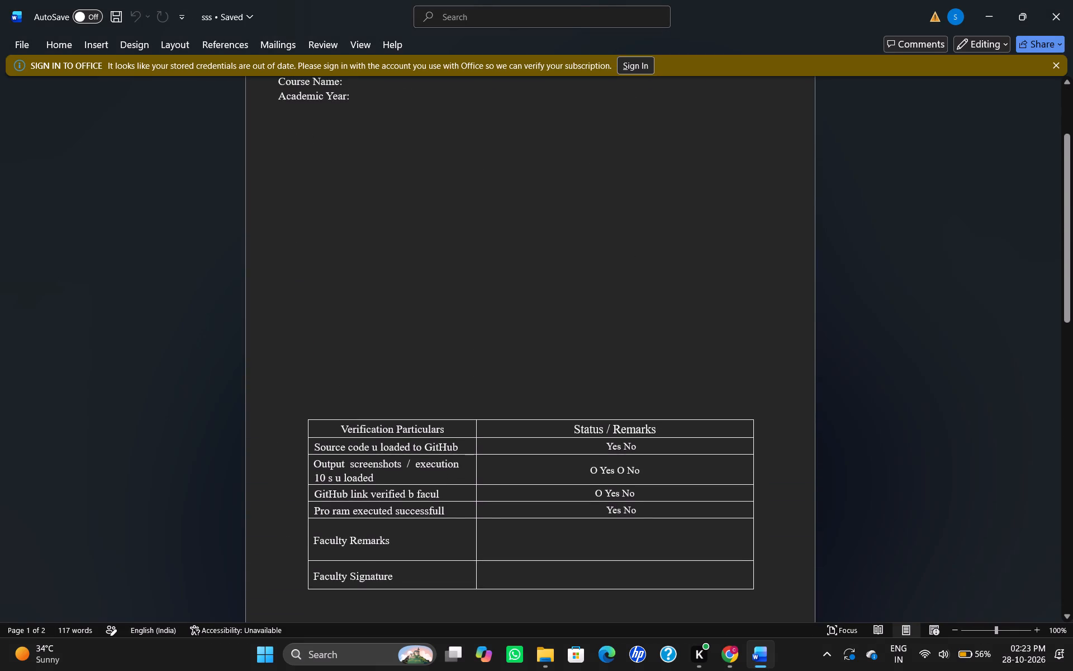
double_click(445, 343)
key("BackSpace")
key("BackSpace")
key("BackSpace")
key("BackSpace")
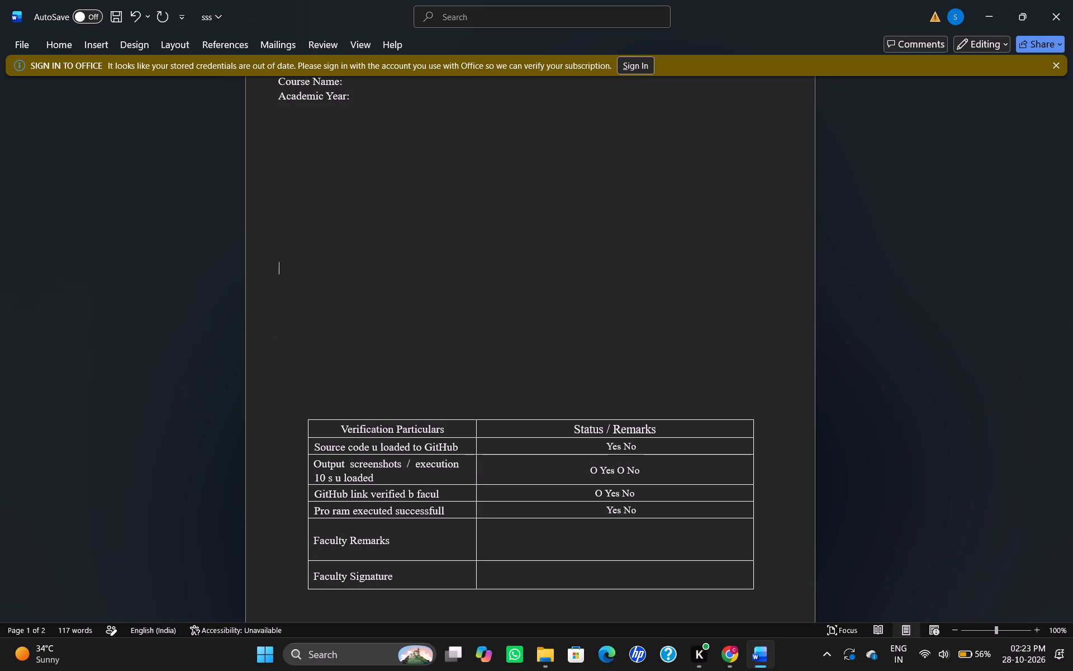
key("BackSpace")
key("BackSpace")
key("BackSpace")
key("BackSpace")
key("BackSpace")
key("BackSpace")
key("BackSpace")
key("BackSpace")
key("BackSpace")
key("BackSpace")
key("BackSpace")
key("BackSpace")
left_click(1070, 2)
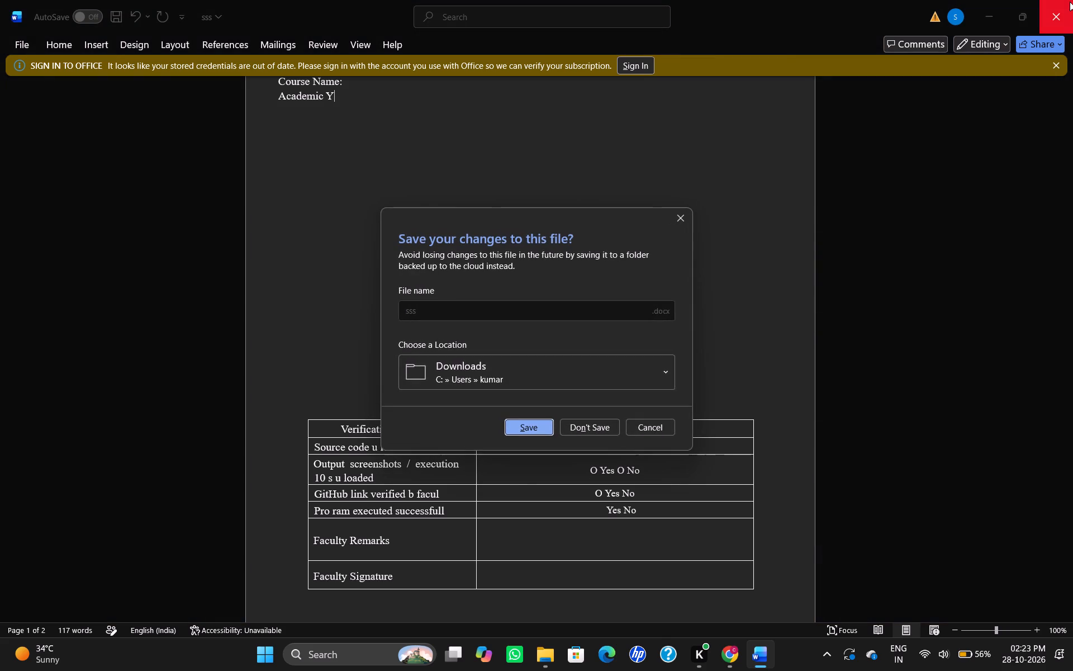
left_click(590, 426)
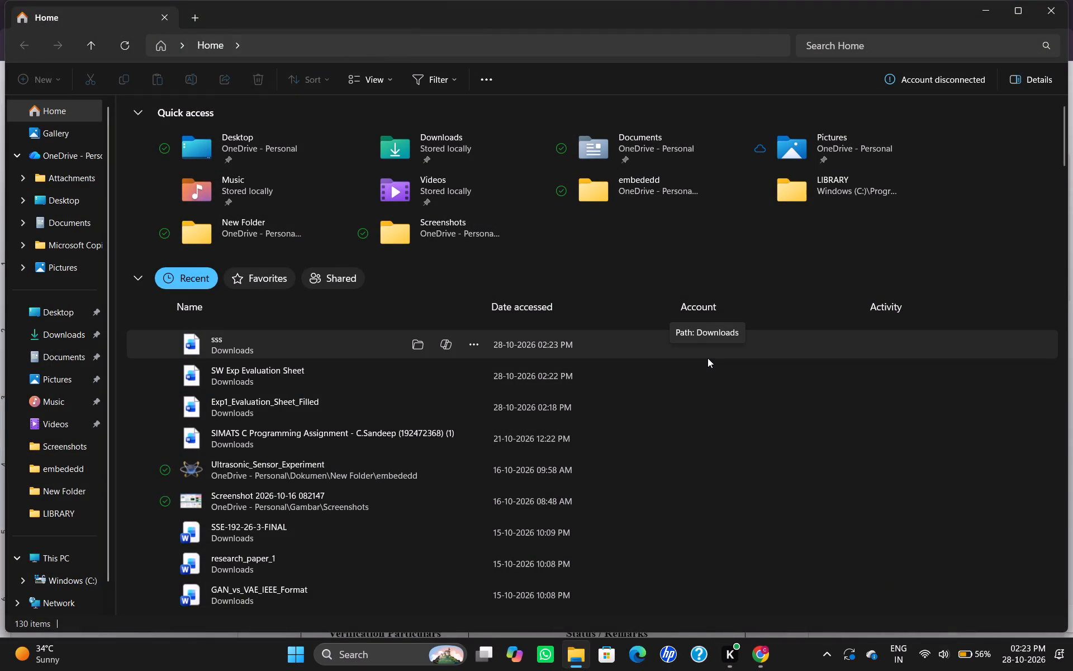
Open the recent SSE-192-26-3-FINAL document from File Explorer in Word, look through its pages, and close it.
double_click(353, 532)
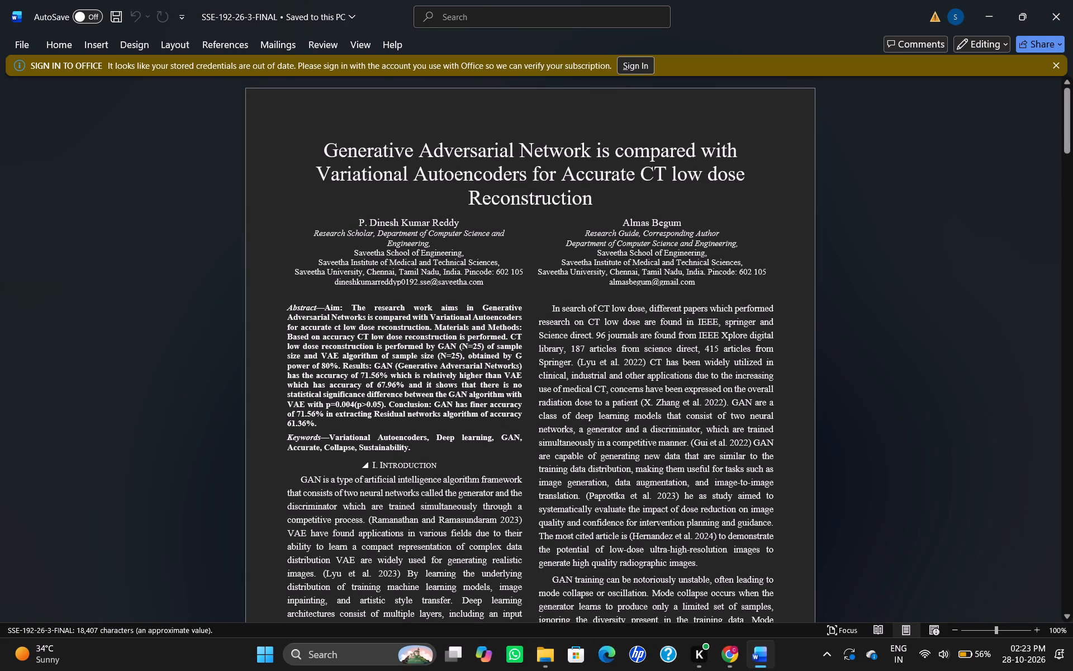
scroll(496, 471, "down", 15)
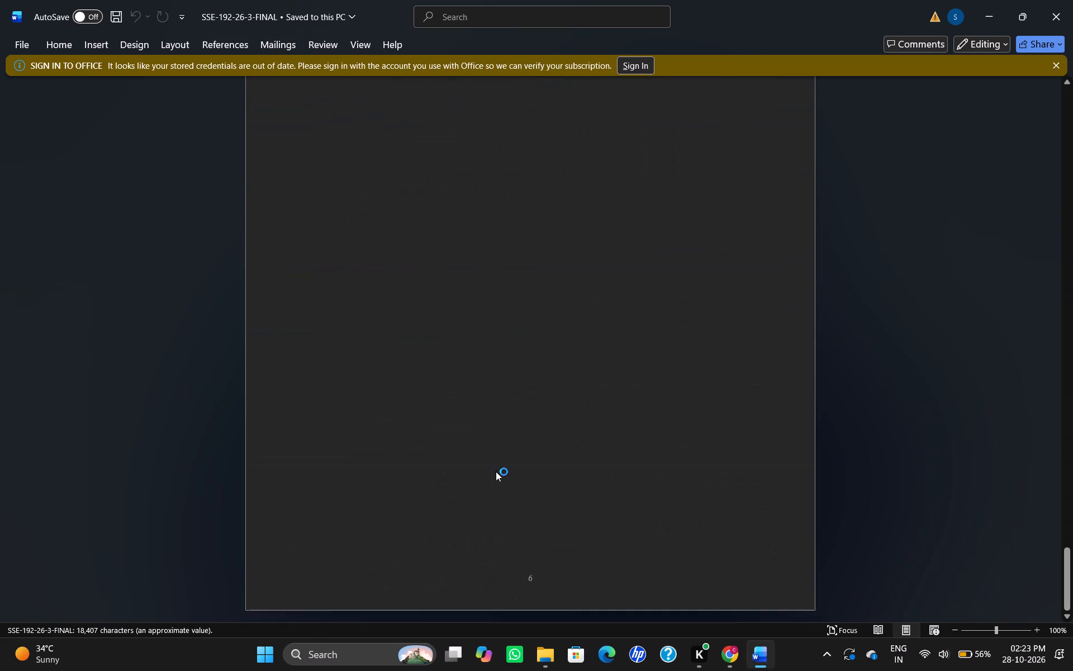
left_click(1051, 1)
left_click(1051, 1)
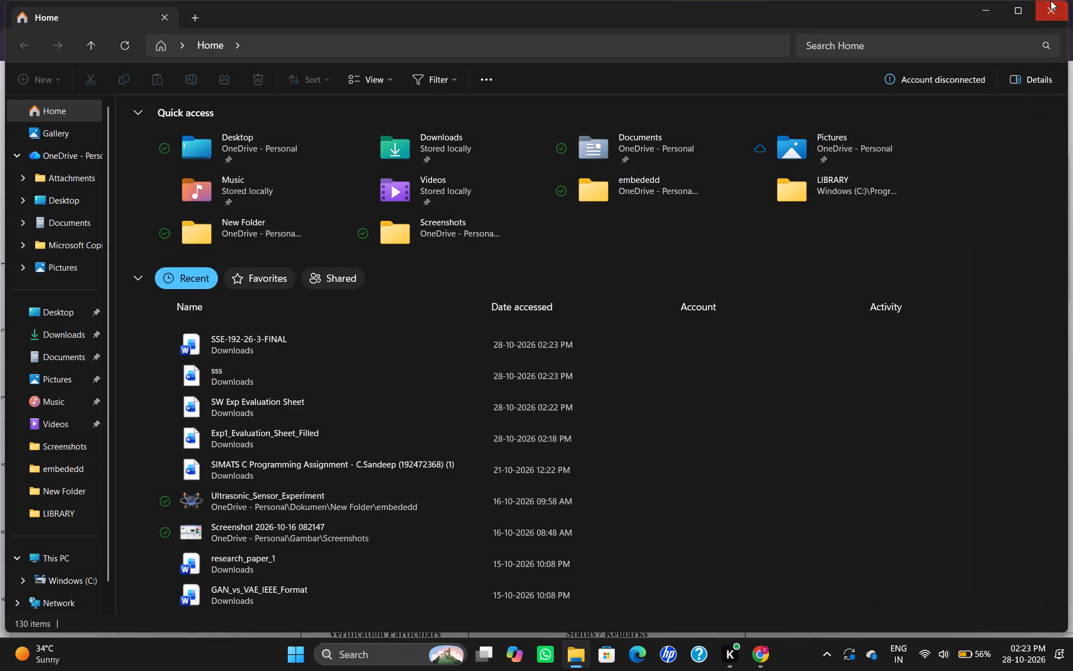
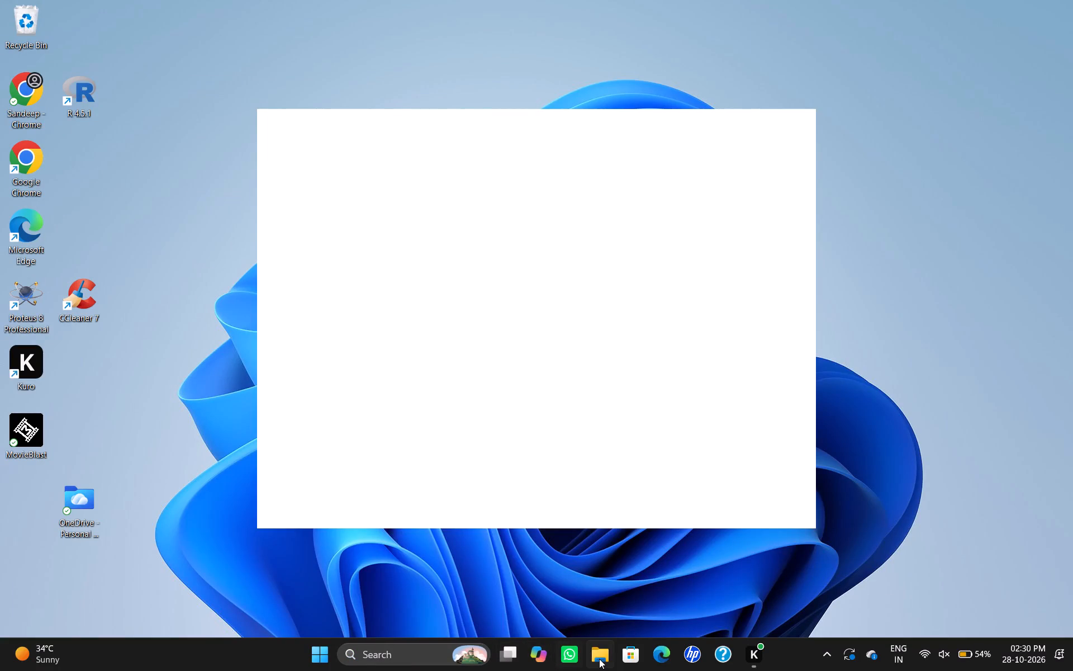
Reopen the recent sss document from File Explorer in Word.
left_click(599, 659)
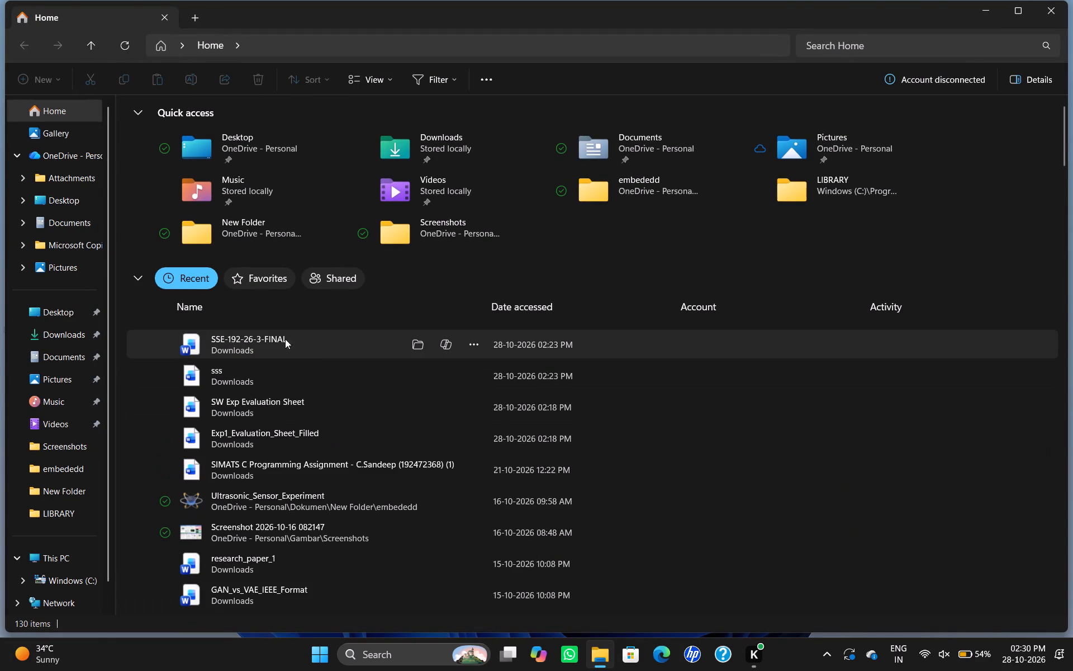
left_click(240, 372)
double_click(240, 372)
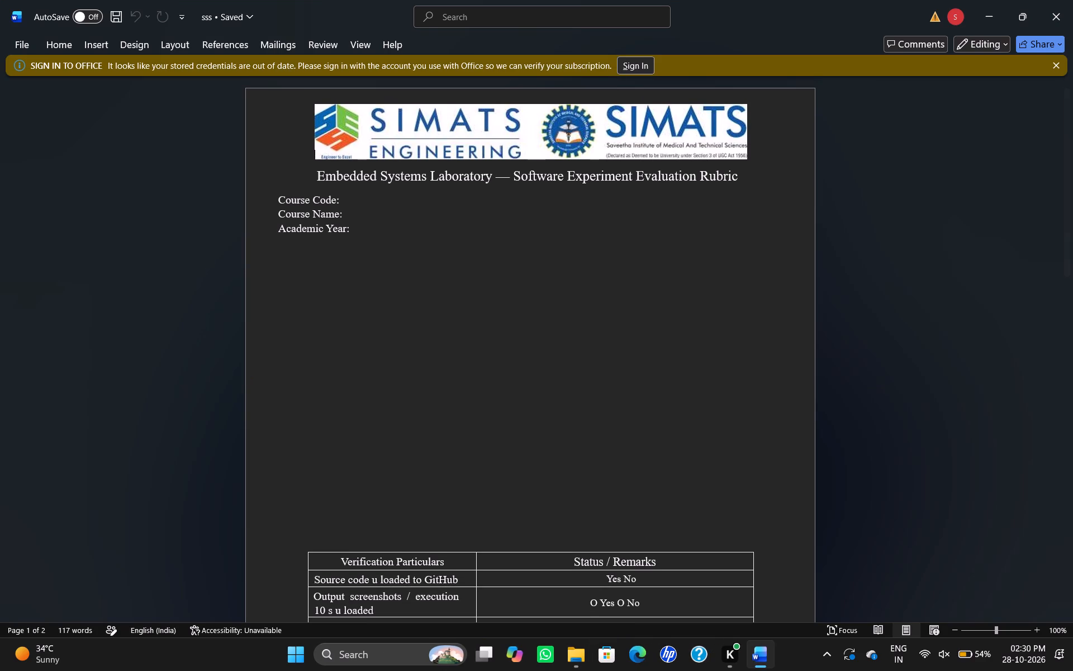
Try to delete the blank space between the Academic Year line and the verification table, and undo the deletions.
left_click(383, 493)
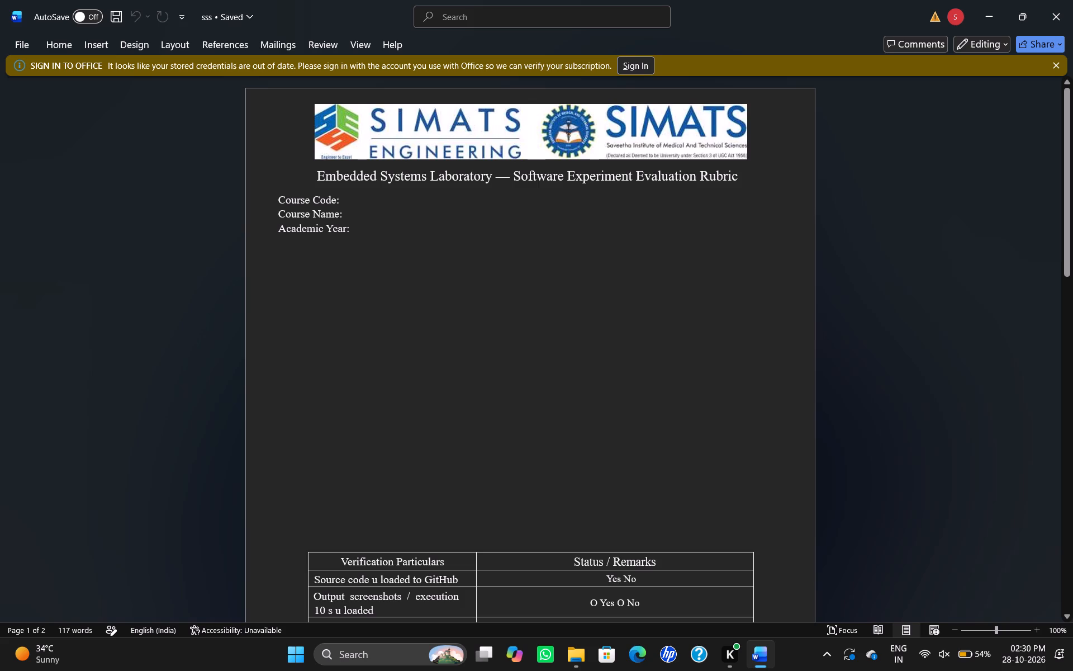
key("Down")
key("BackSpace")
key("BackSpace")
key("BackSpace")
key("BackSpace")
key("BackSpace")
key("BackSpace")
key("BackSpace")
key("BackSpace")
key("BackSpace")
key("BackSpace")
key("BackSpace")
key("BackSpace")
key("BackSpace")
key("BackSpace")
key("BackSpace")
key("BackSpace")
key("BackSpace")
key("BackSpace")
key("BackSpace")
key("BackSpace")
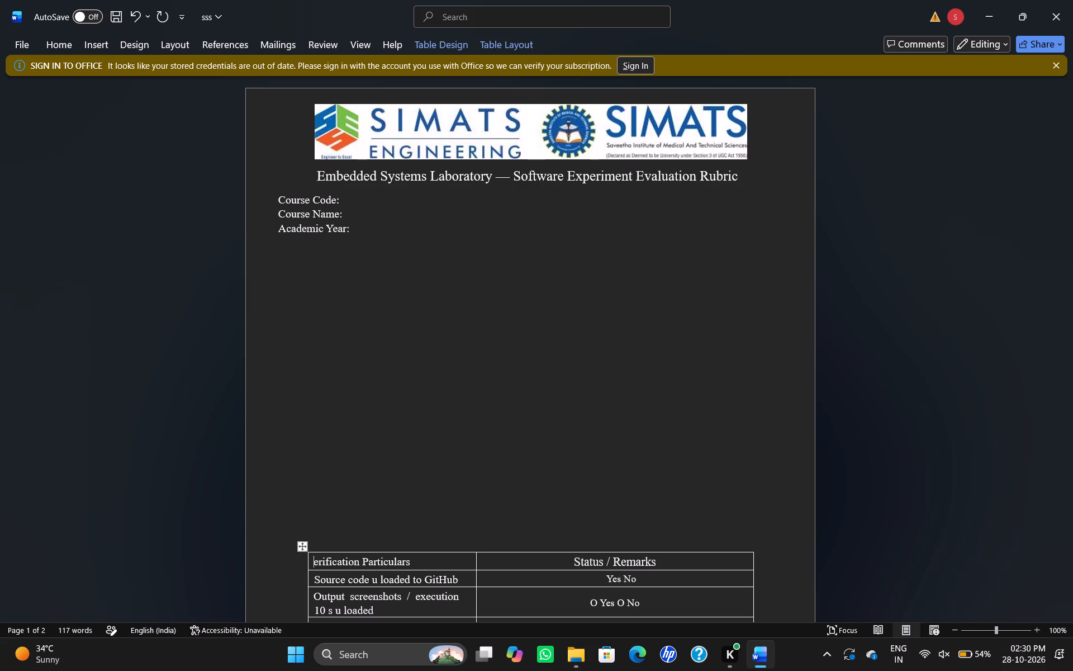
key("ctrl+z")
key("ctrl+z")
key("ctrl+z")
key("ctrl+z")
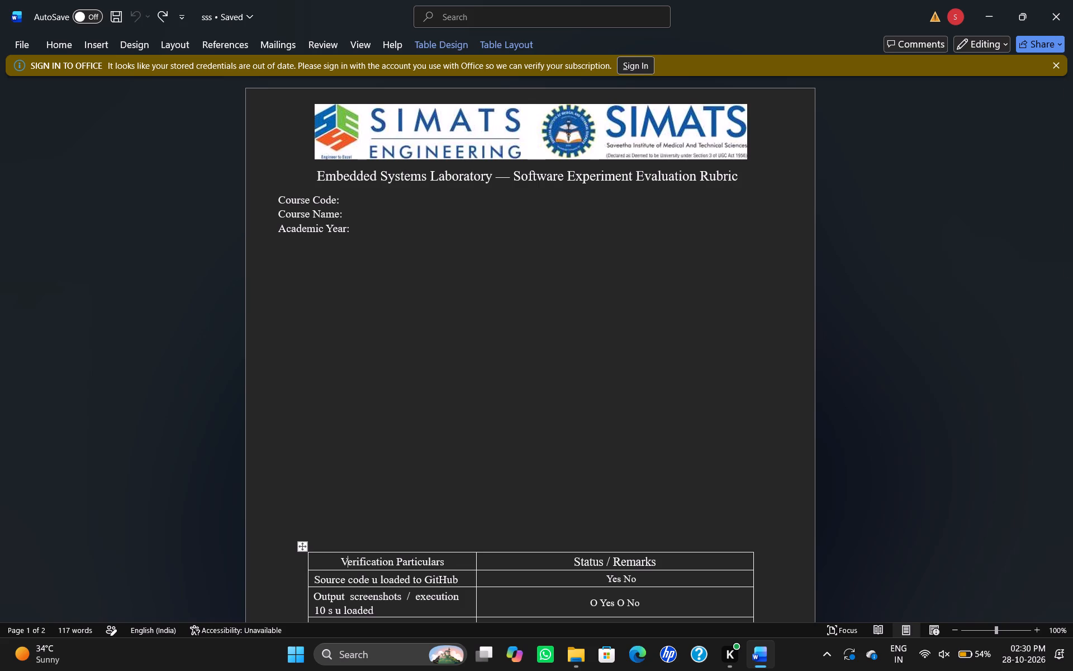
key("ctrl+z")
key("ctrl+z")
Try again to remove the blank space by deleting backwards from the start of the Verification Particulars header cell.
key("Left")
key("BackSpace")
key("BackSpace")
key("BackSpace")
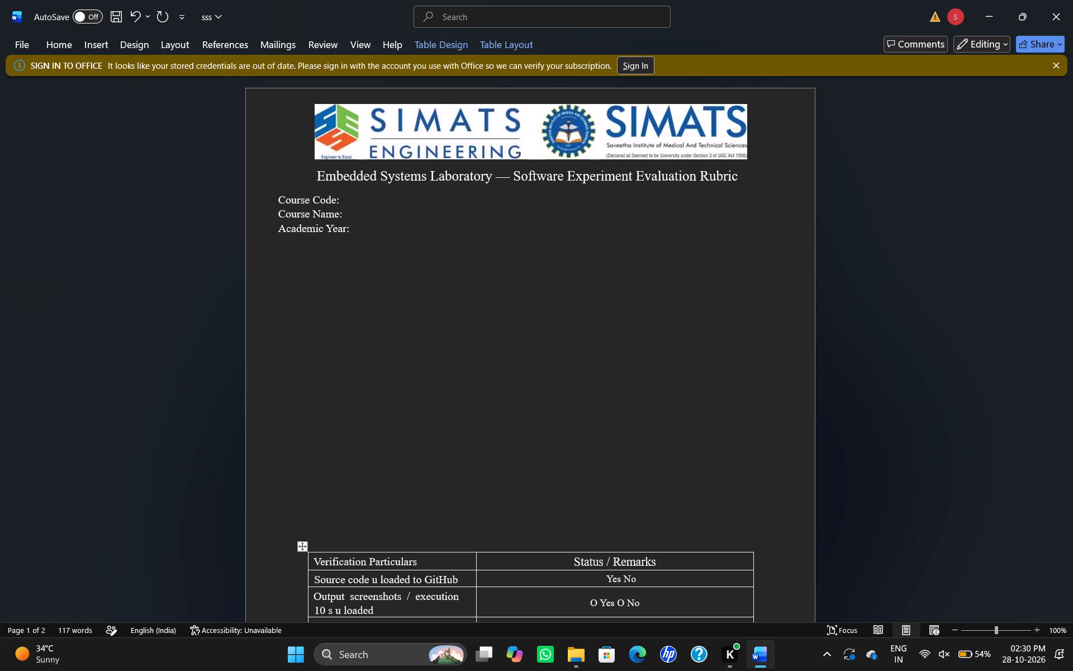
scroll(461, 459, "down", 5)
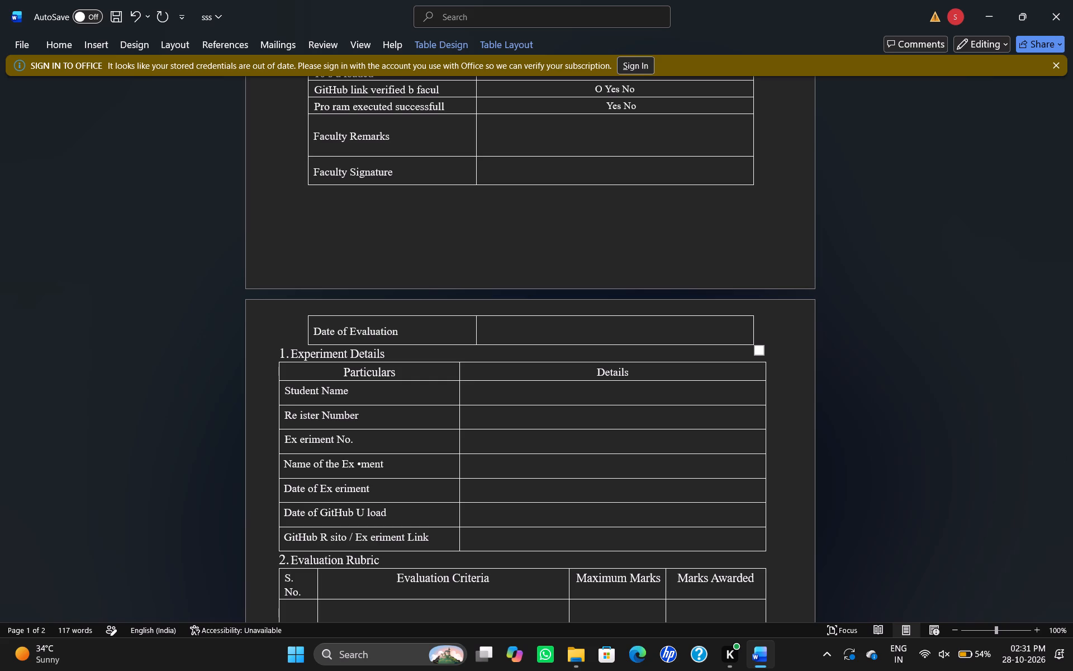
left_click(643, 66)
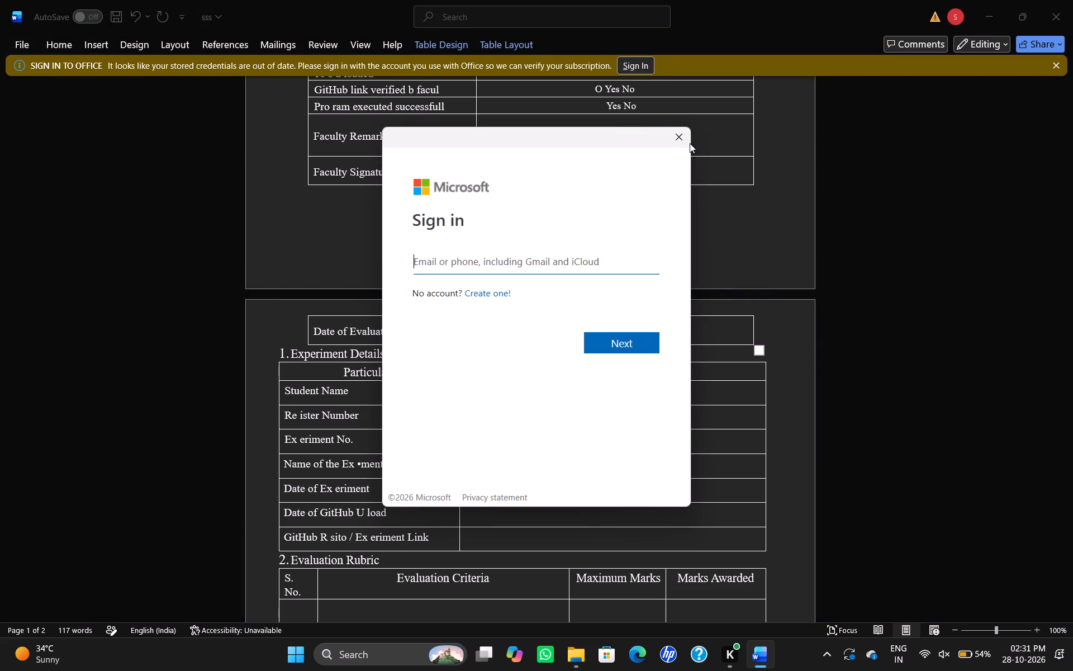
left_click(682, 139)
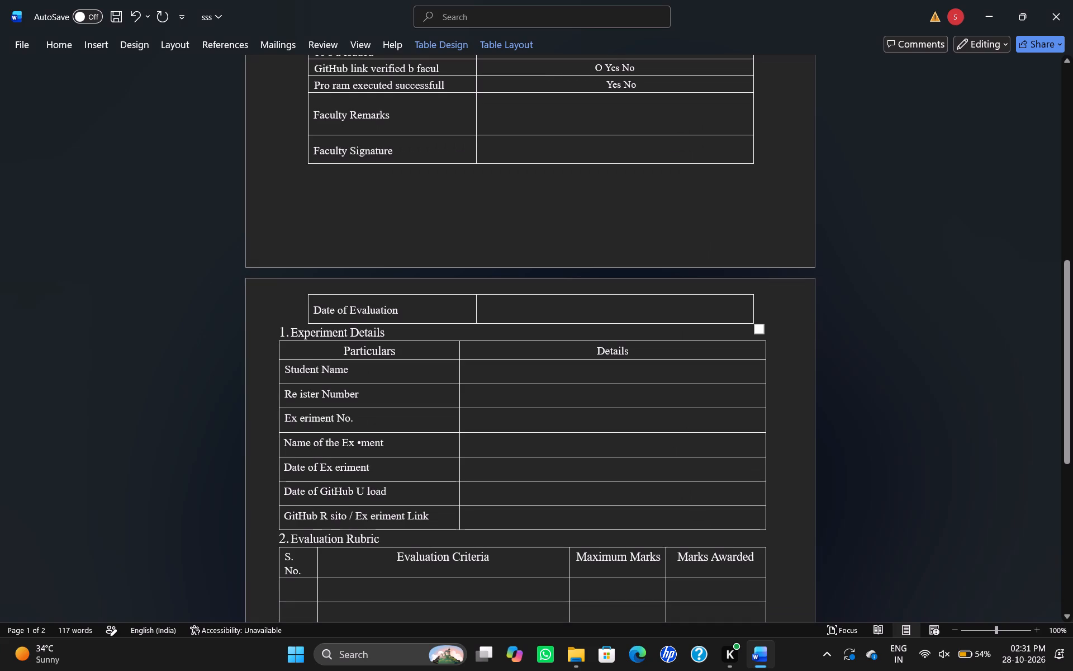
Select sss again from the recent documents in Word and check the layout of its pages and tables.
scroll(601, 106, "up", 9)
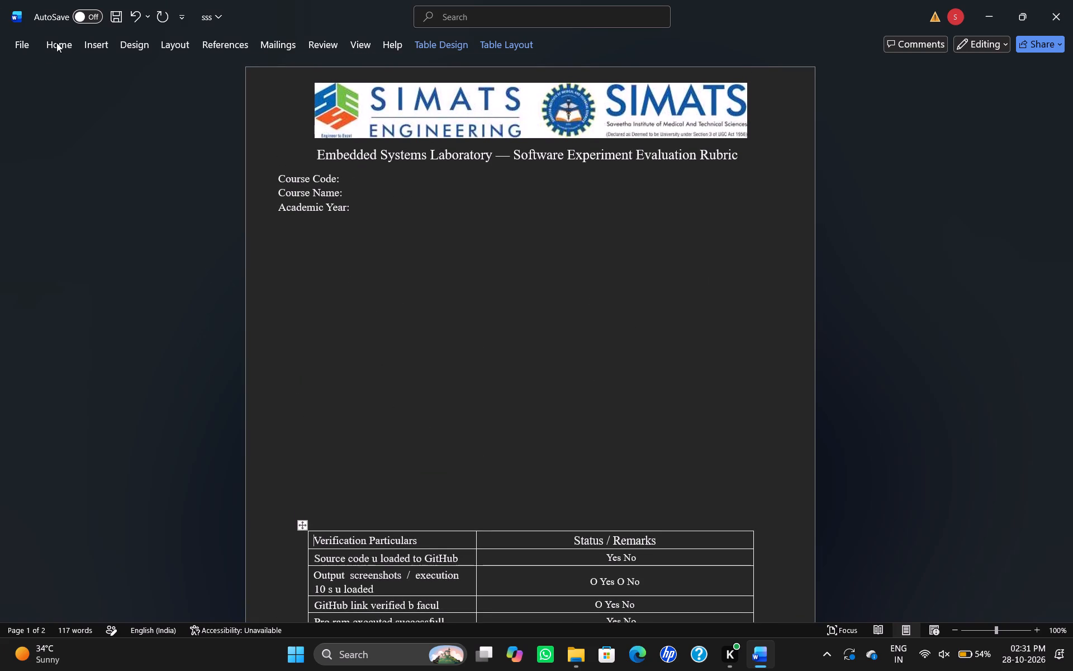
left_click(56, 42)
left_click(56, 42)
left_click(56, 42)
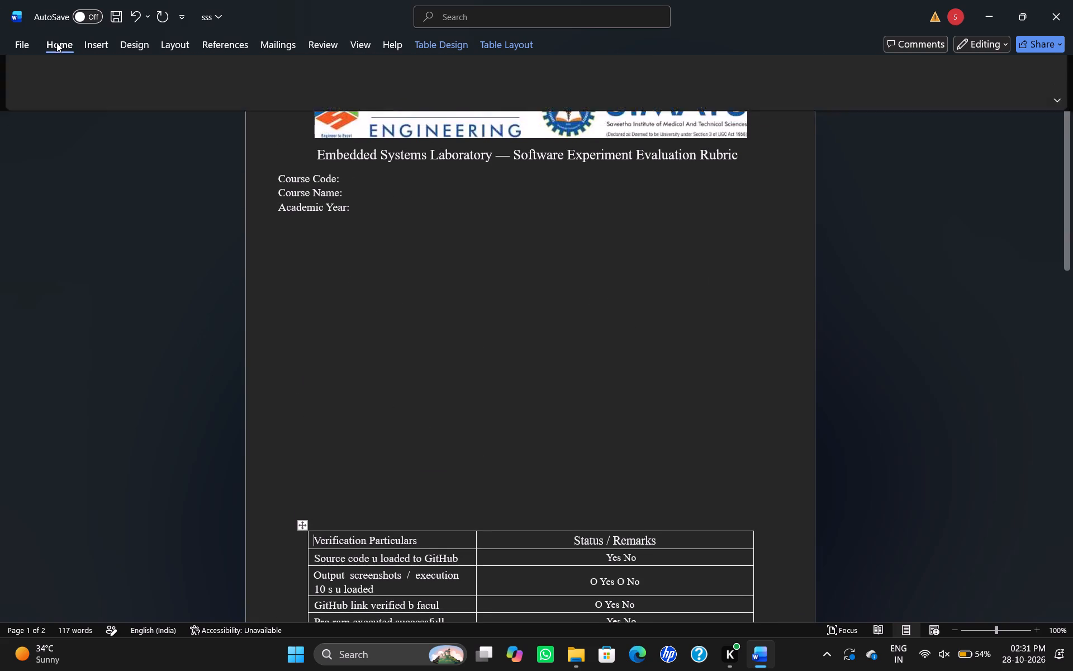
left_click(8, 49)
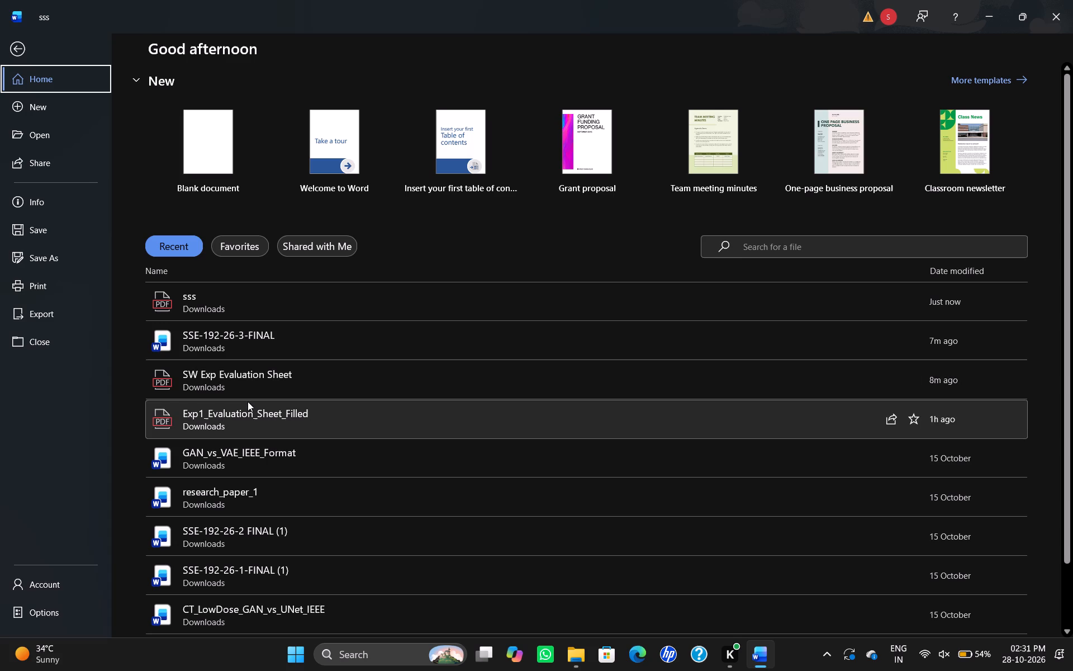
double_click(218, 304)
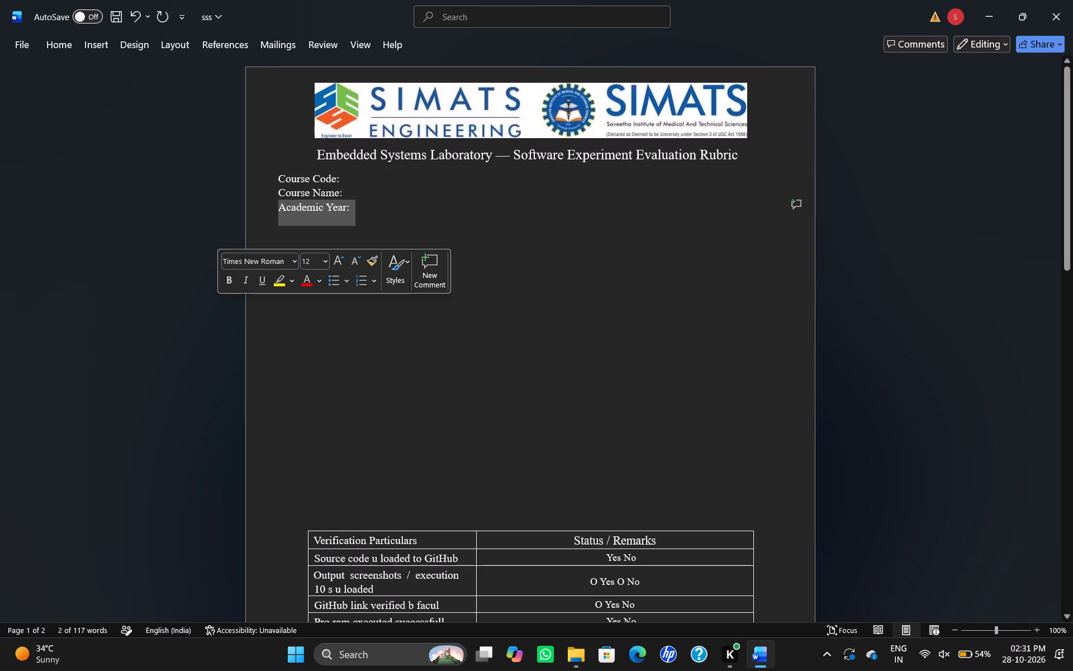
scroll(218, 304, "down", 7)
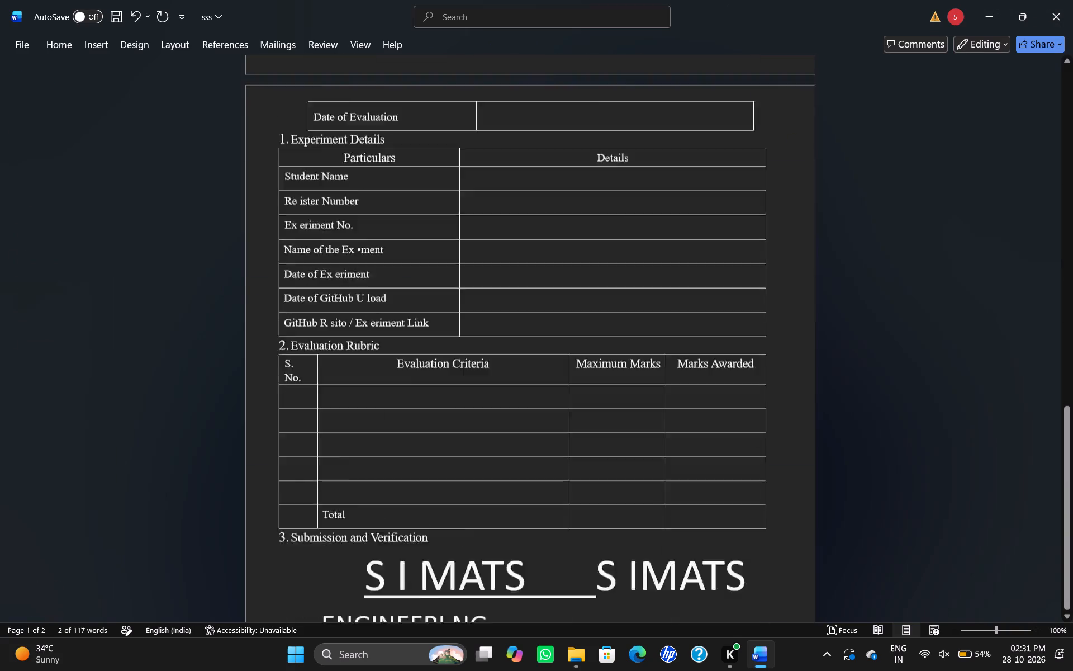
scroll(218, 304, "up", 12)
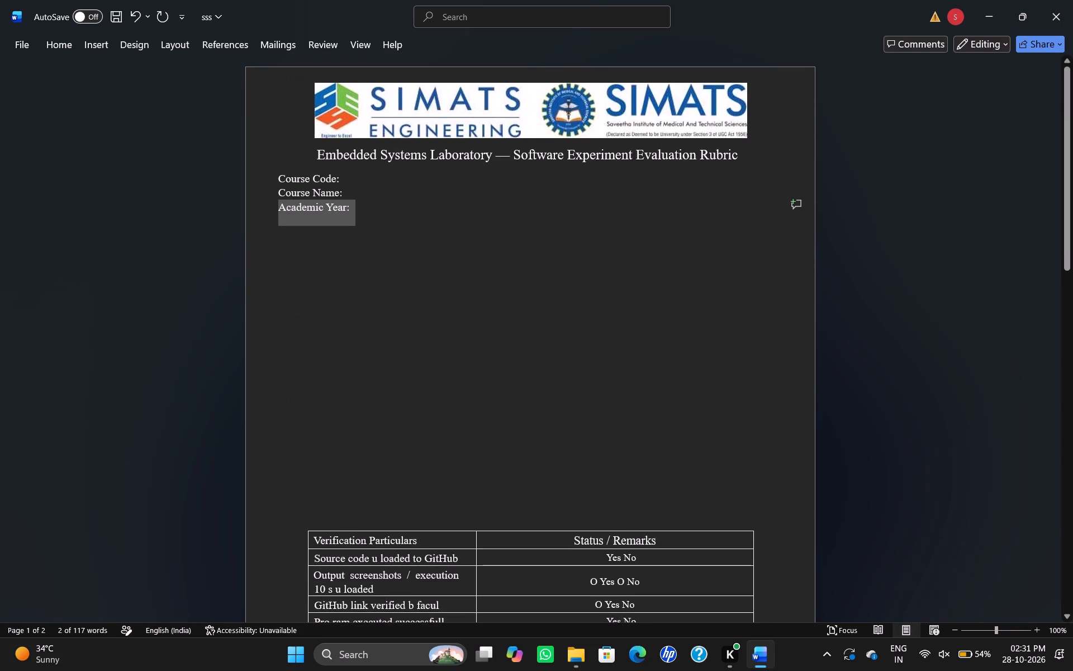
Close the sss document without saving its changes.
left_click(1065, 0)
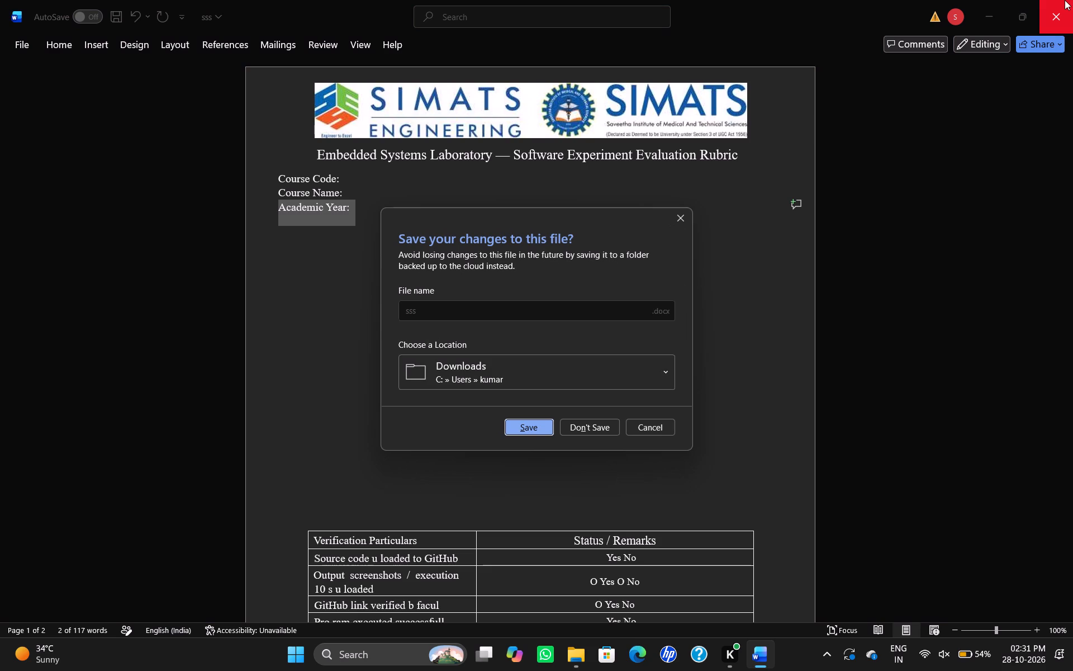
left_click(595, 425)
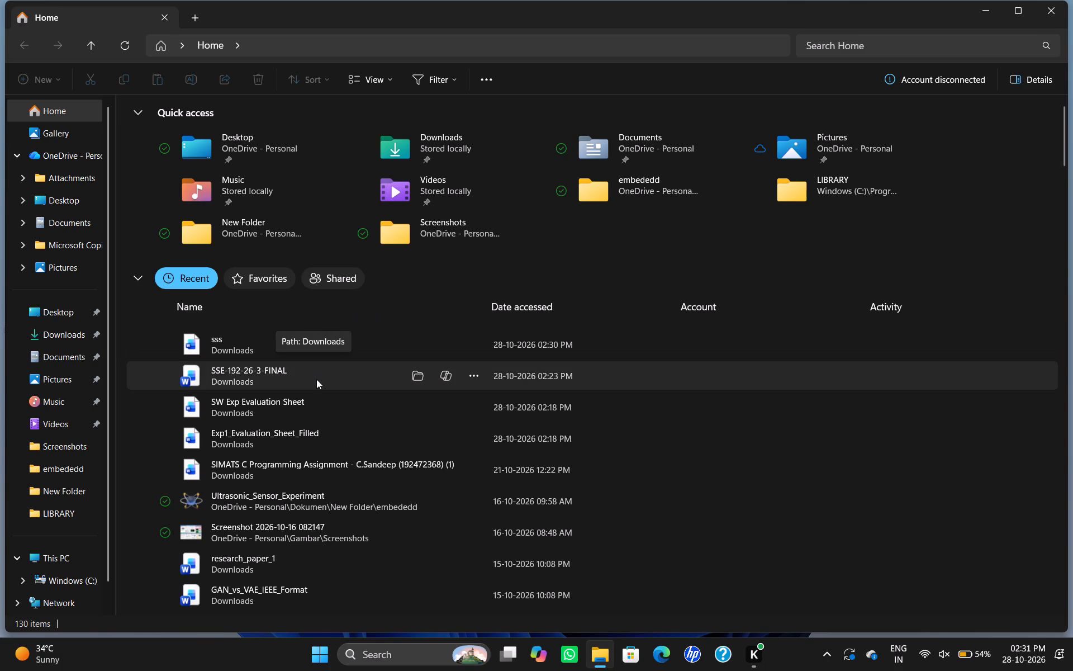
Open research_paper_1 from the recent files in File Explorer, and switch back to File Explorer.
double_click(295, 556)
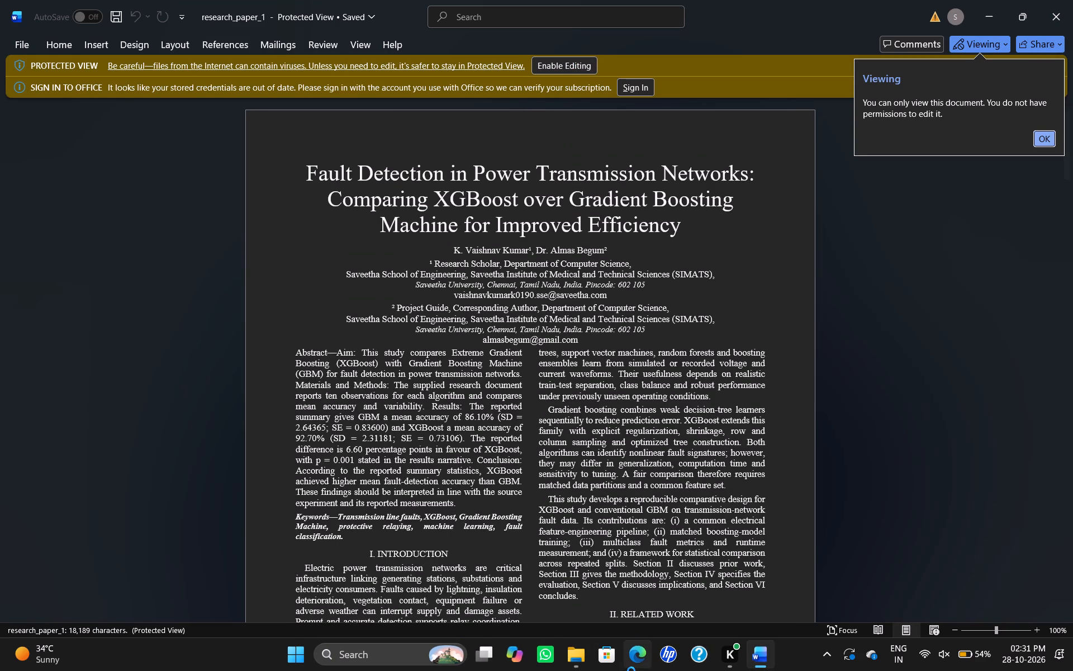
left_click(573, 663)
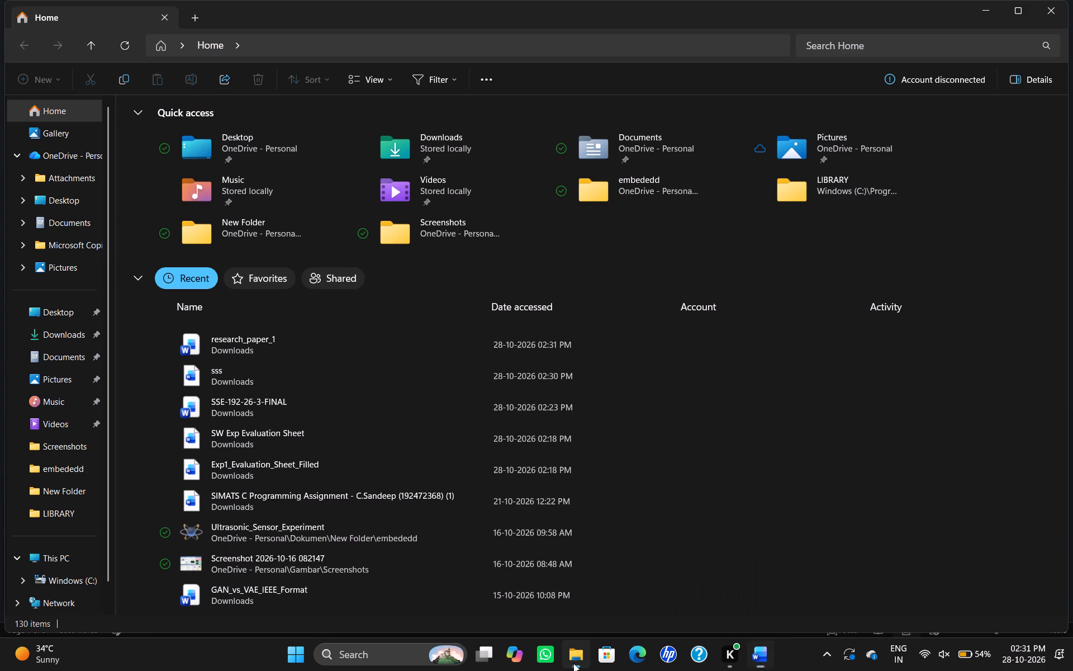
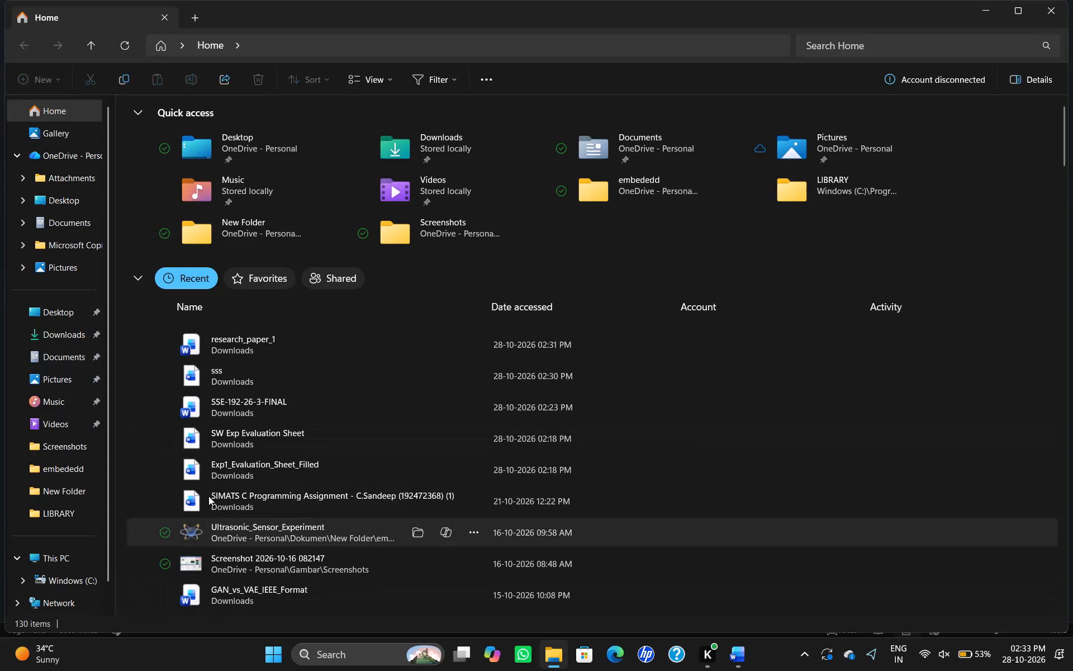
Open SSE-192-26-3-FINAL from the recent files to view it, and switch back to File Explorer.
double_click(240, 398)
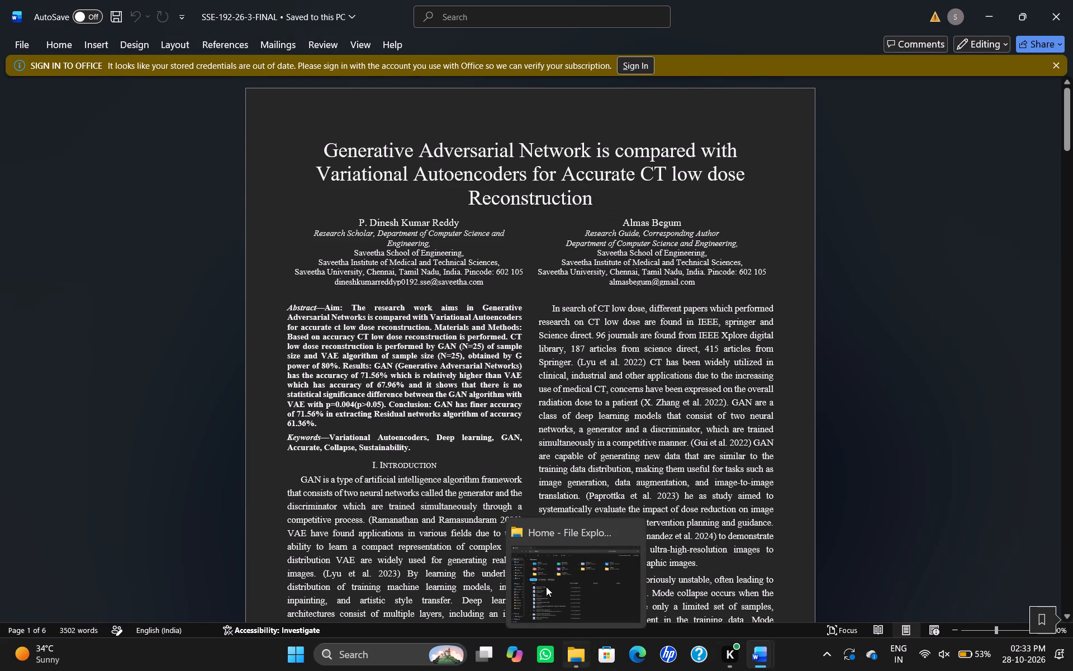
left_click(544, 582)
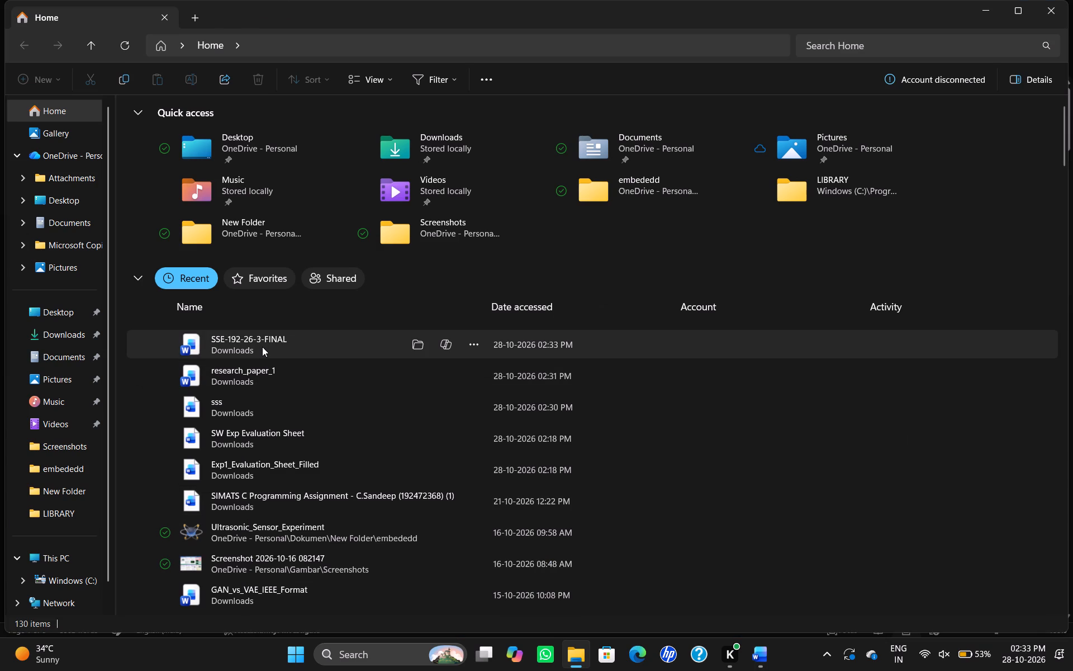
Open the sss document from the recent files and look through its pages, from the header down to the Reflection section.
double_click(241, 405)
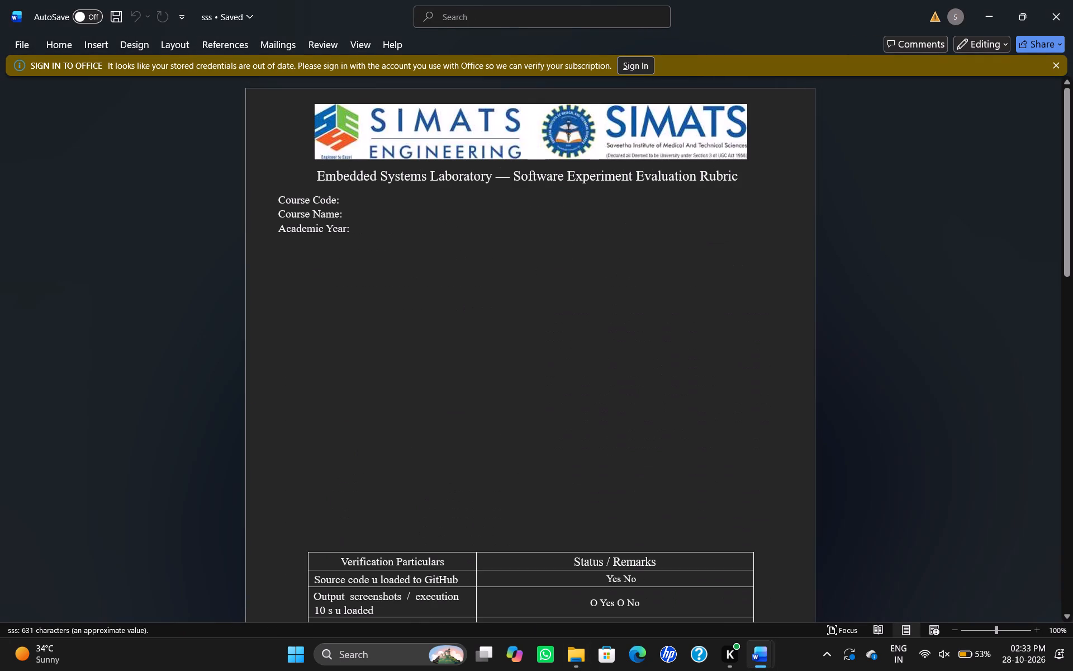
scroll(386, 487, "down", 16)
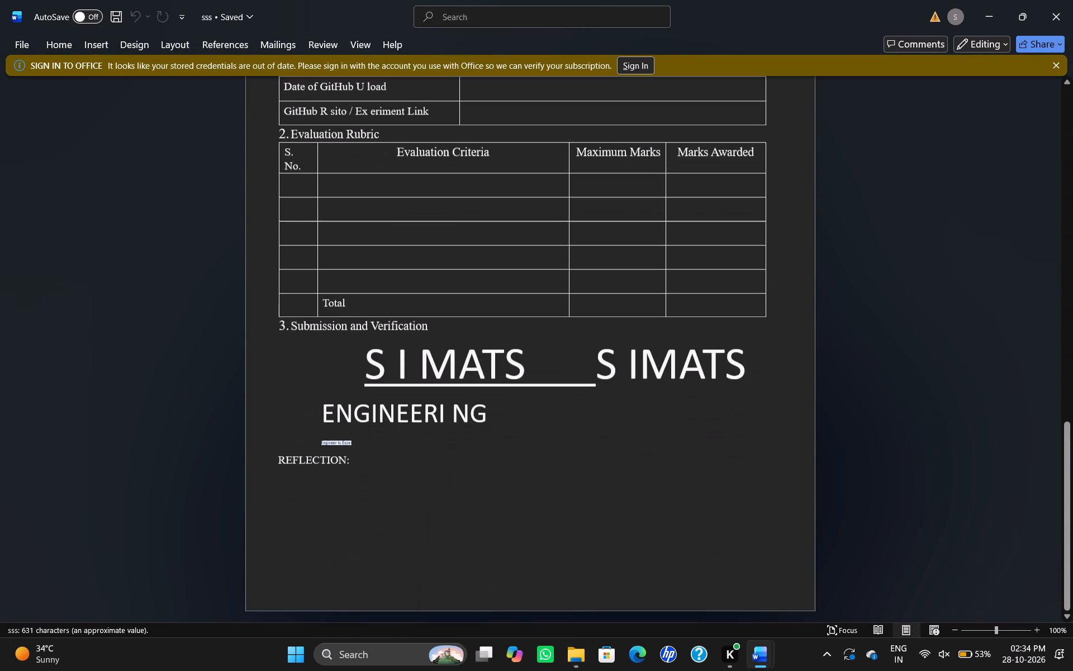
scroll(386, 487, "down", 5)
scroll(386, 487, "up", 9)
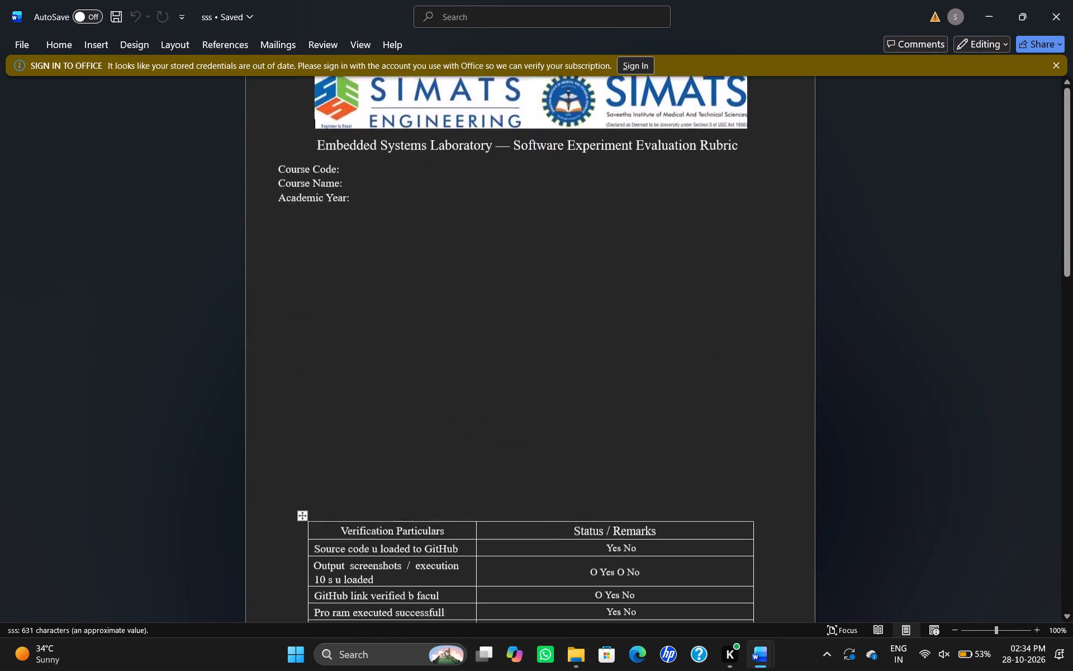
scroll(386, 487, "up", 12)
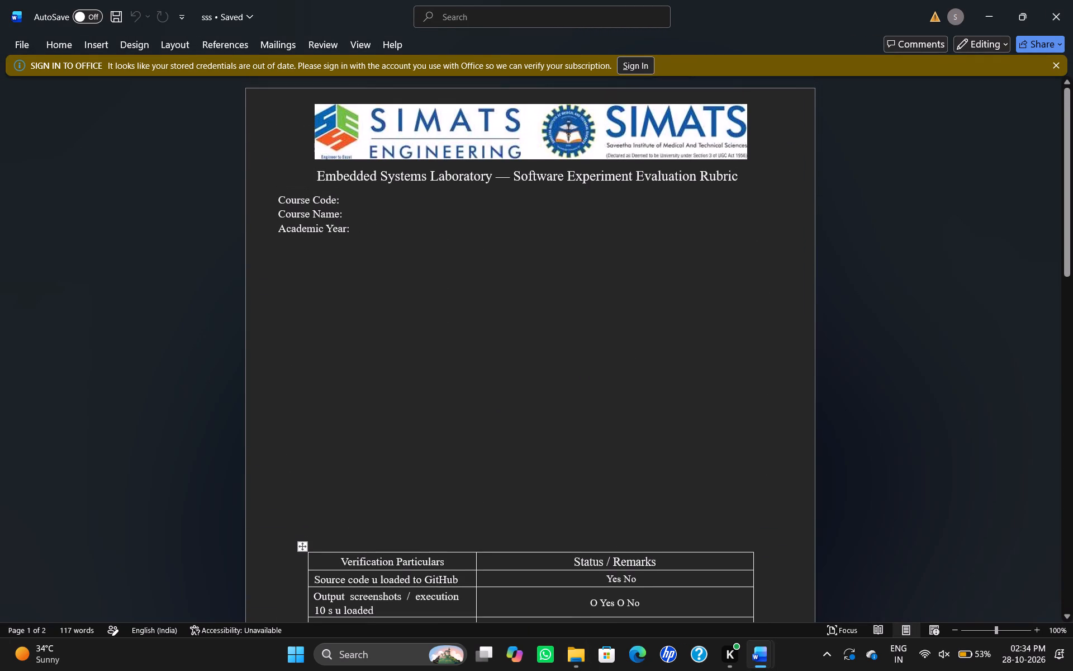
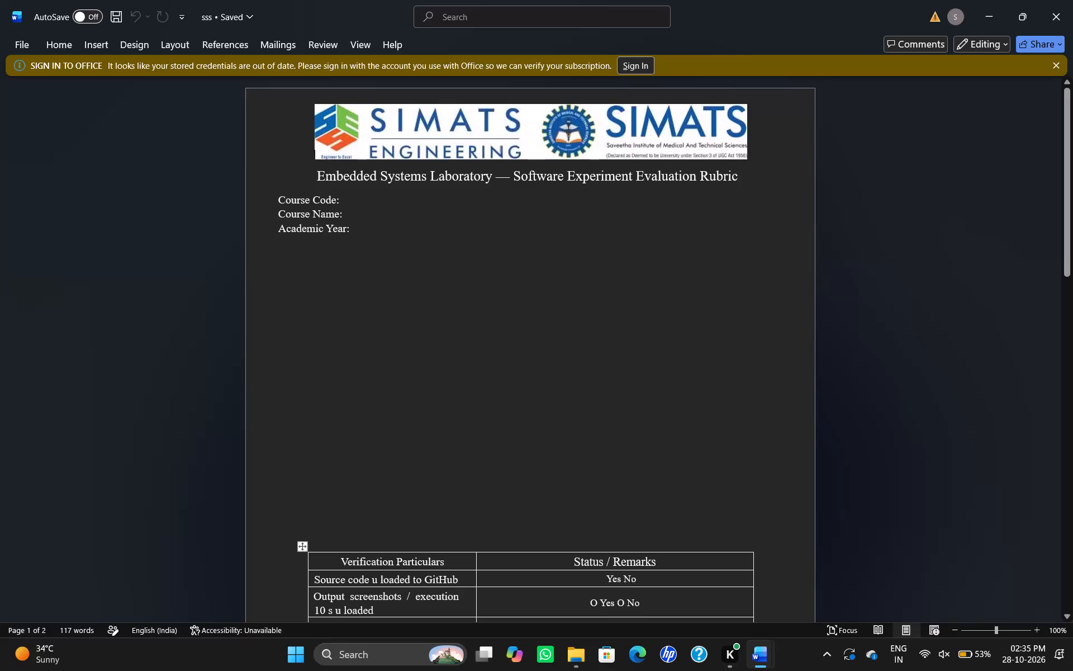
Review the sss document's evaluation rubric and header pages once more, and close the document.
scroll(487, 437, "down", 9)
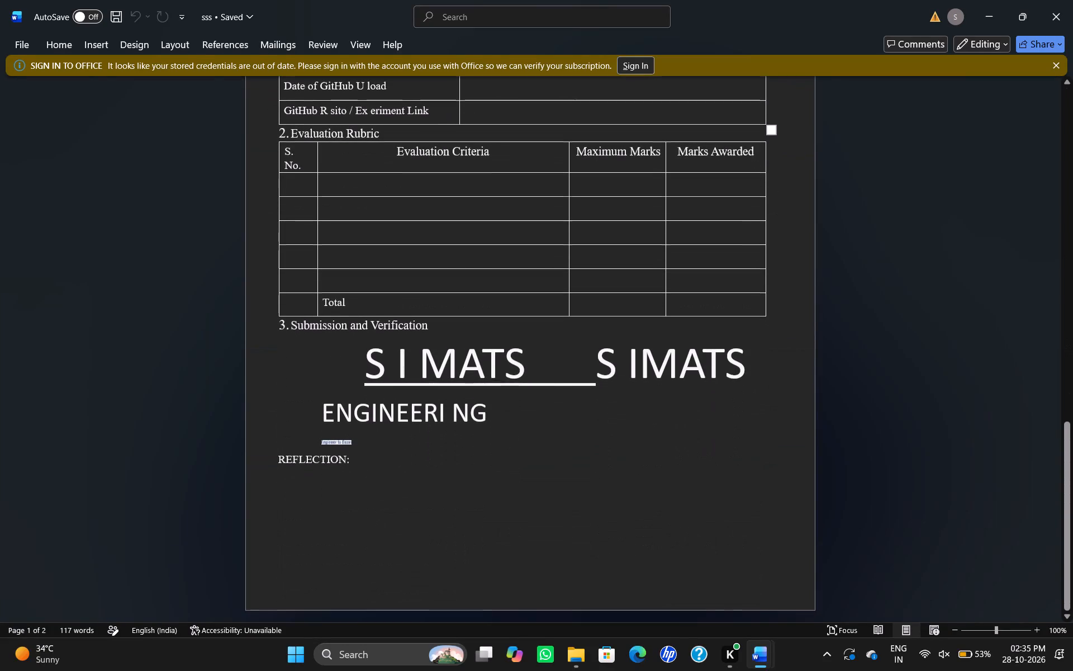
scroll(487, 437, "up", 5)
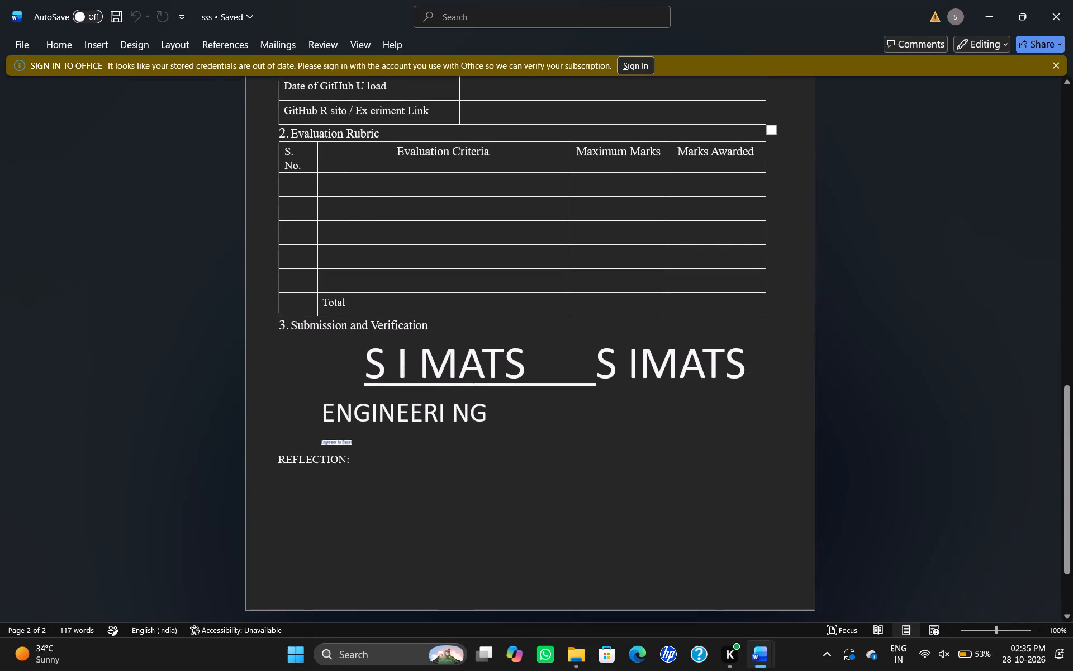
scroll(487, 437, "up", 5)
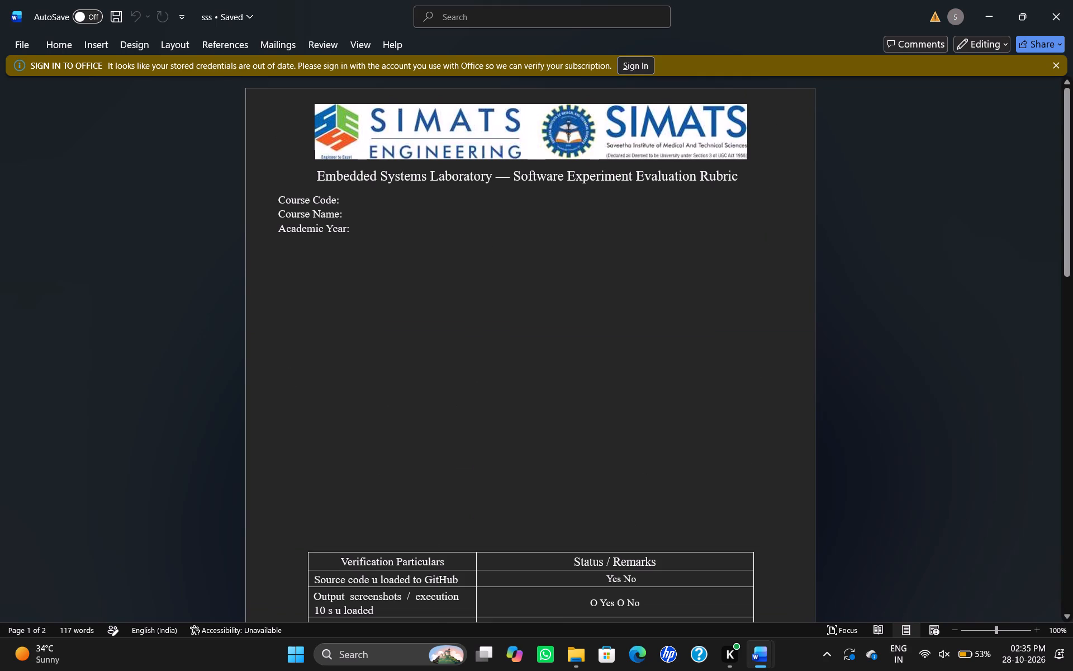
left_click(1065, 1)
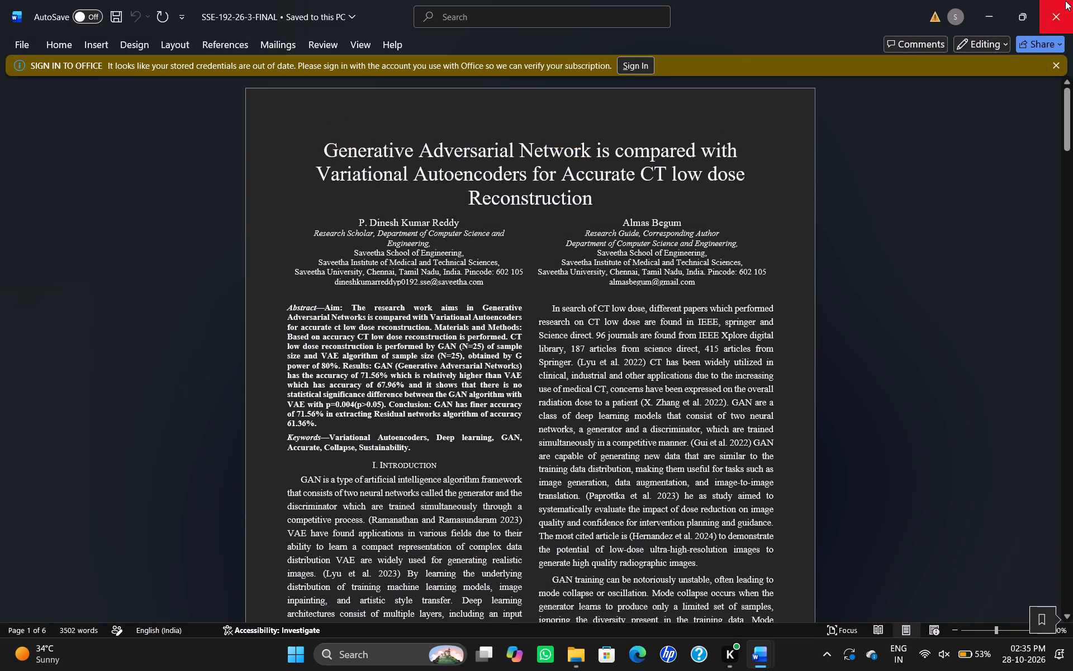
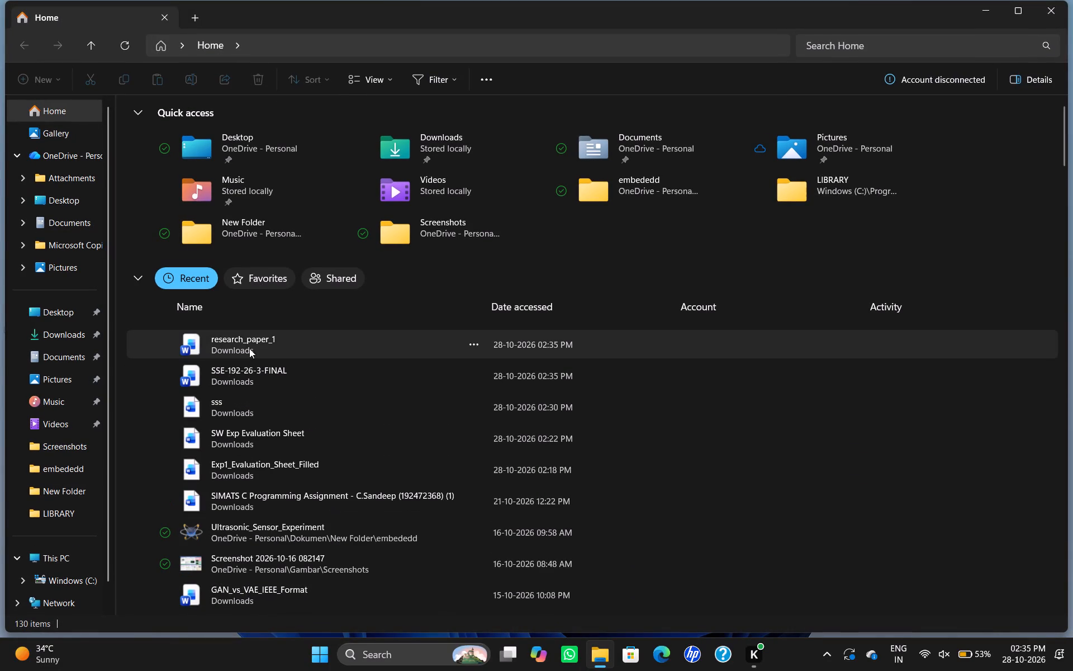
Open the SW Exp Evaluation Sheet from Downloads, look through both pages of the blank form, and close it.
double_click(234, 429)
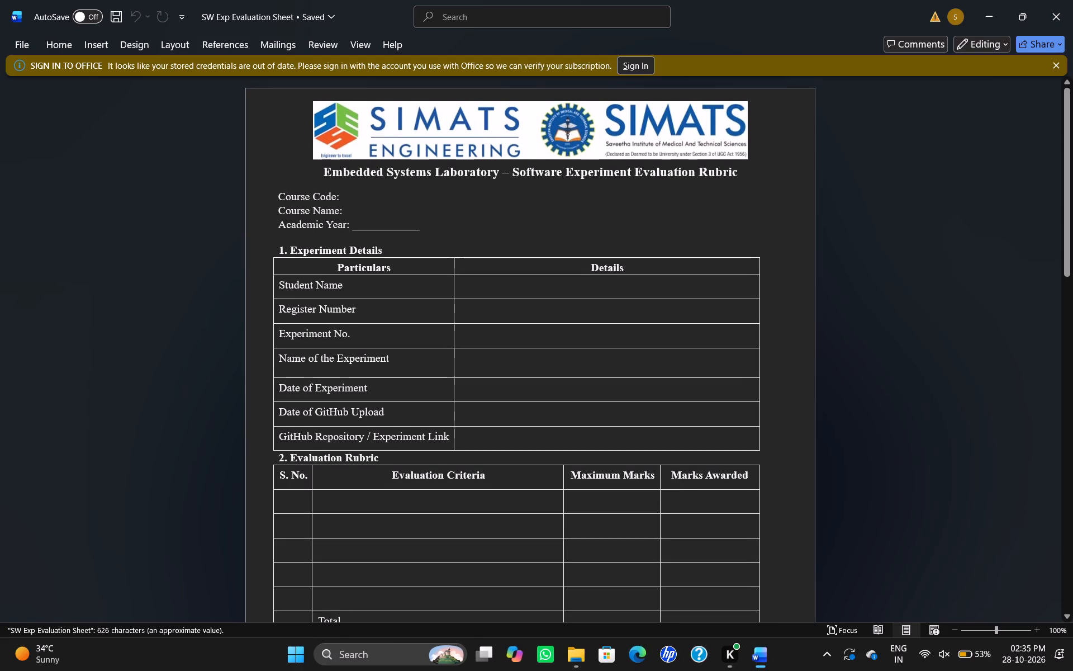
scroll(449, 414, "down", 8)
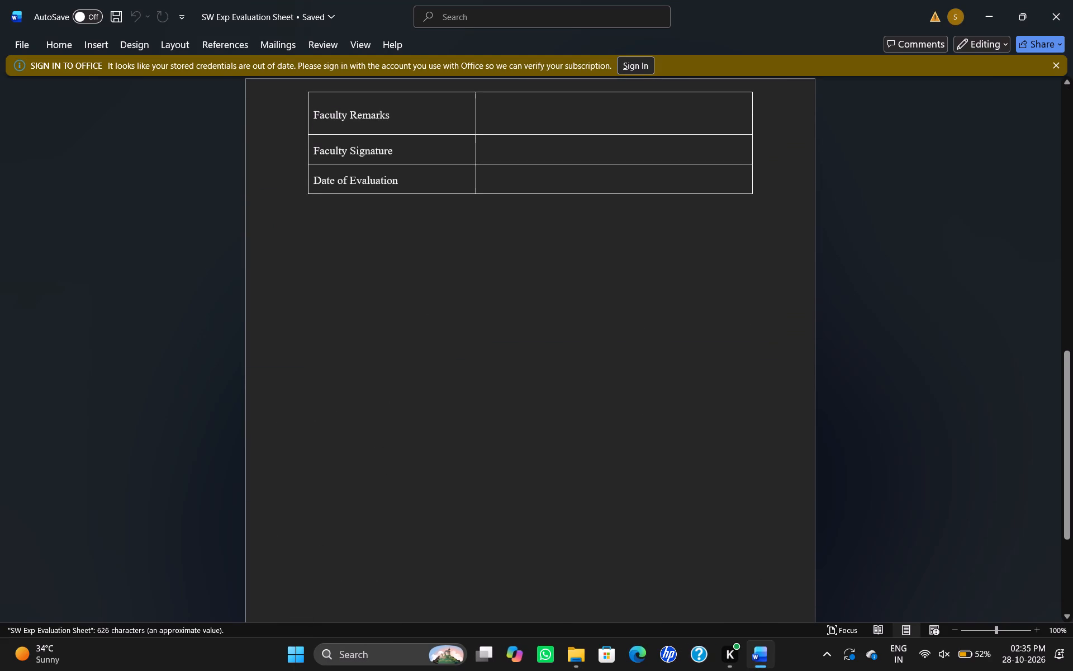
scroll(449, 414, "down", 5)
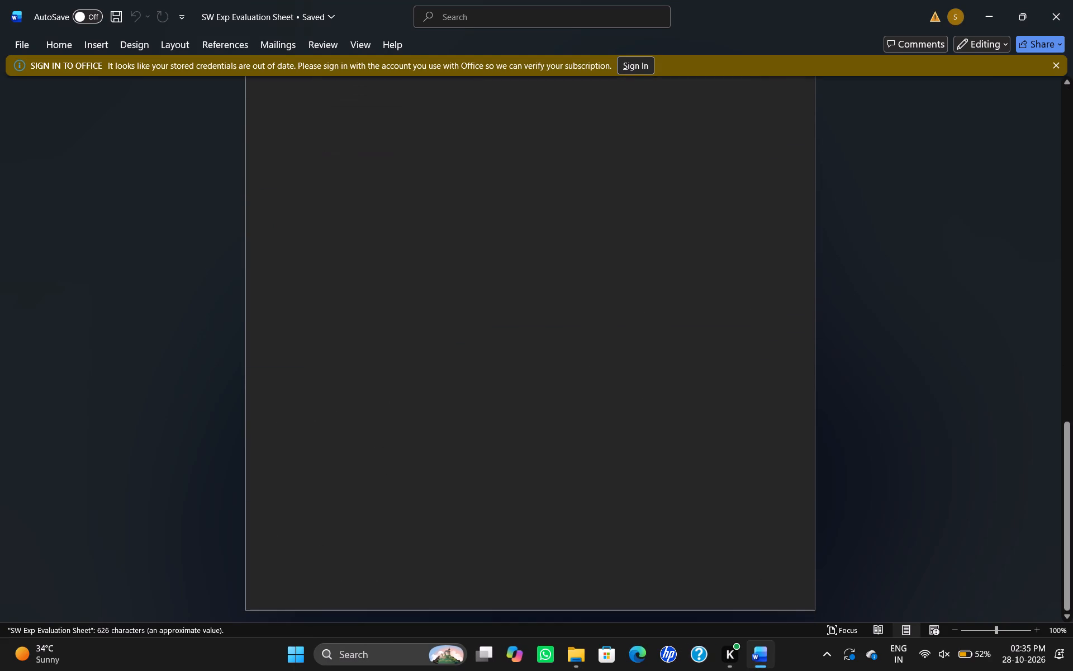
scroll(449, 414, "down", 2)
scroll(449, 414, "up", 7)
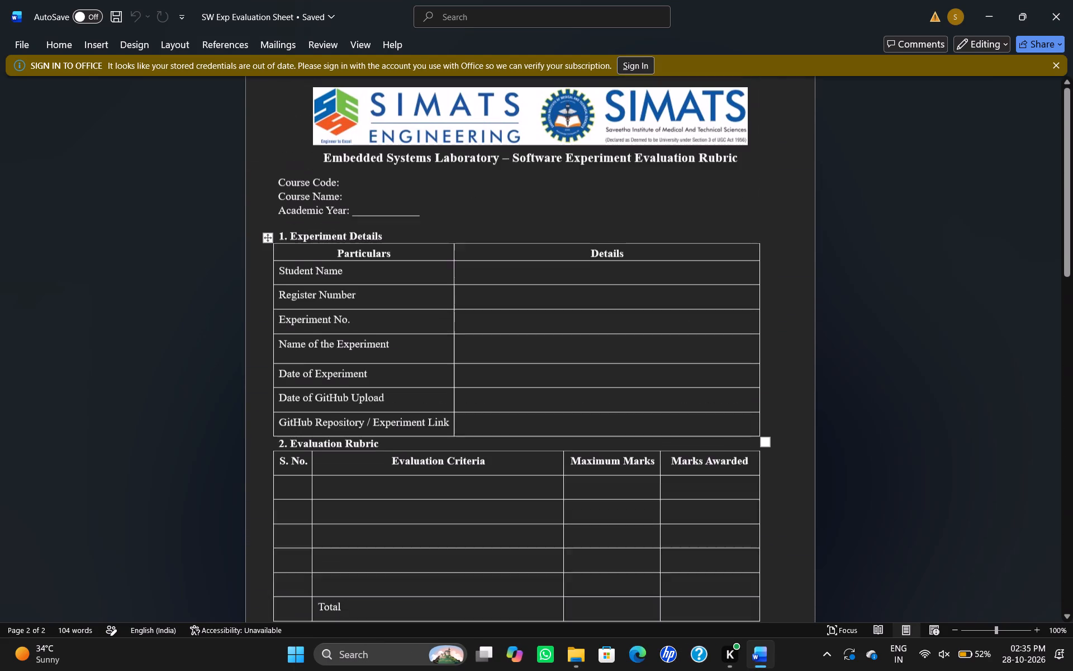
scroll(449, 414, "right", 2)
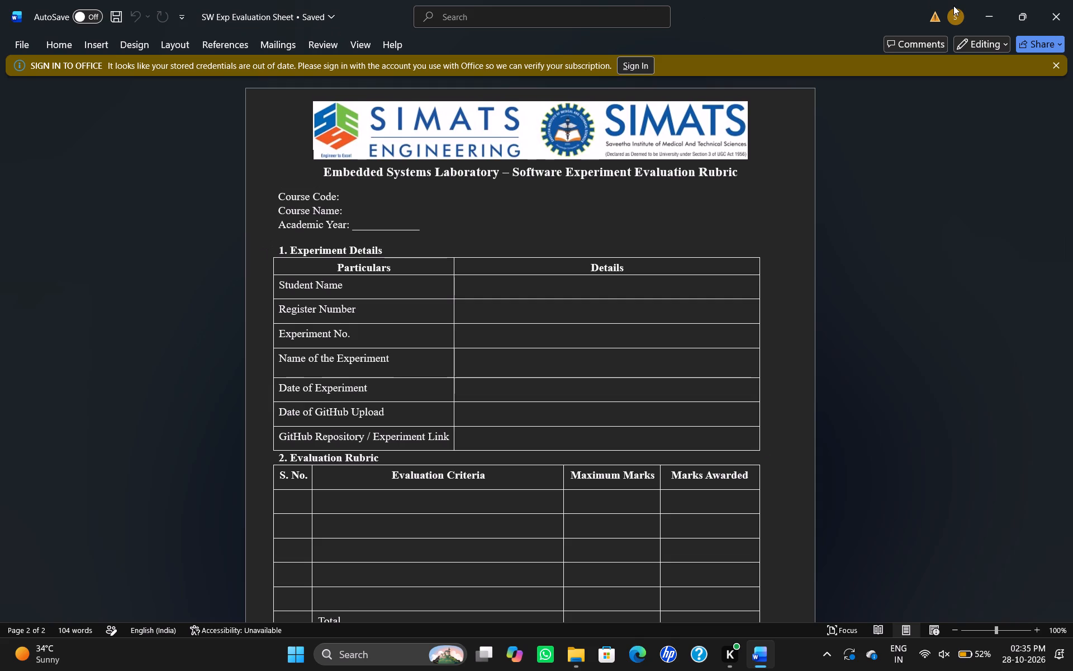
left_click(1054, 2)
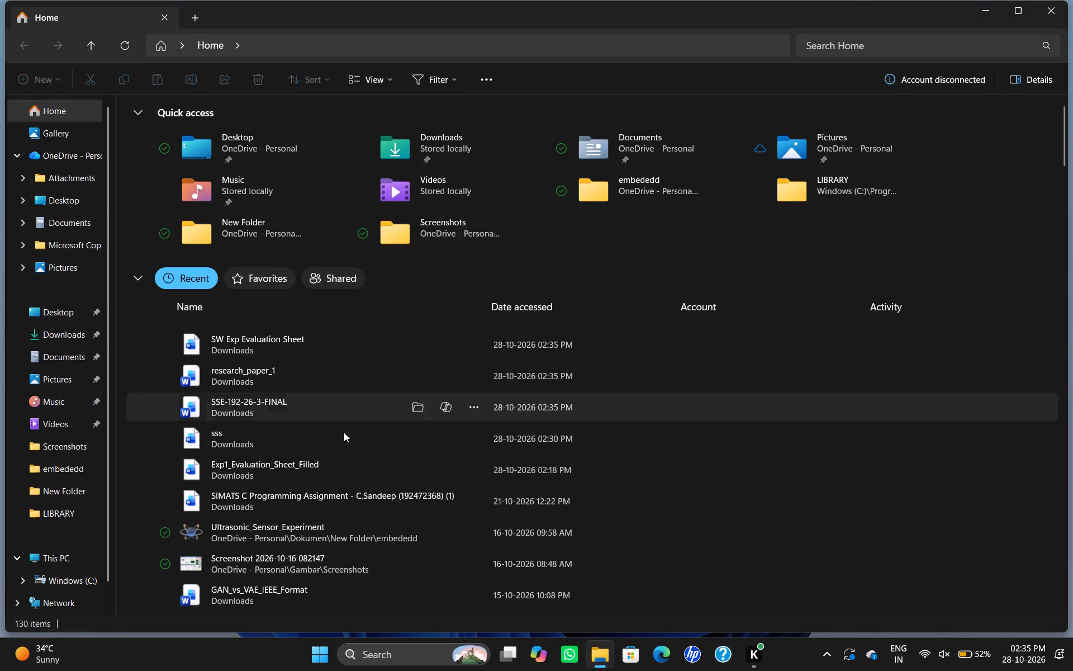
Open Exp1_Evaluation_Sheet_Filled, look over its evaluation rubric and verification table, and close it.
double_click(277, 475)
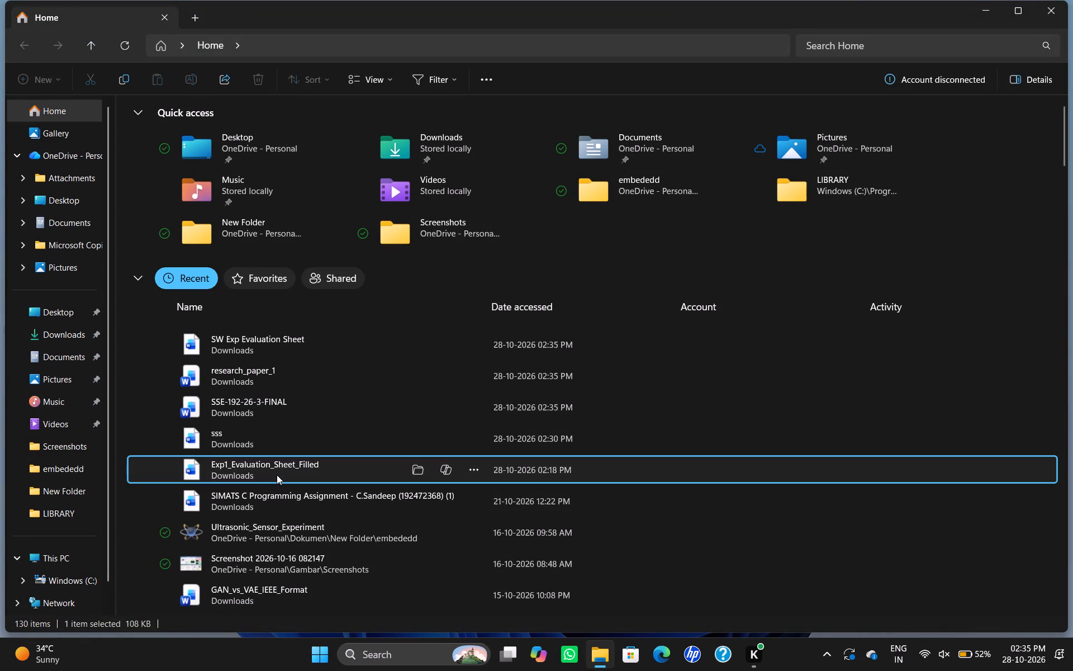
scroll(273, 393, "down", 3)
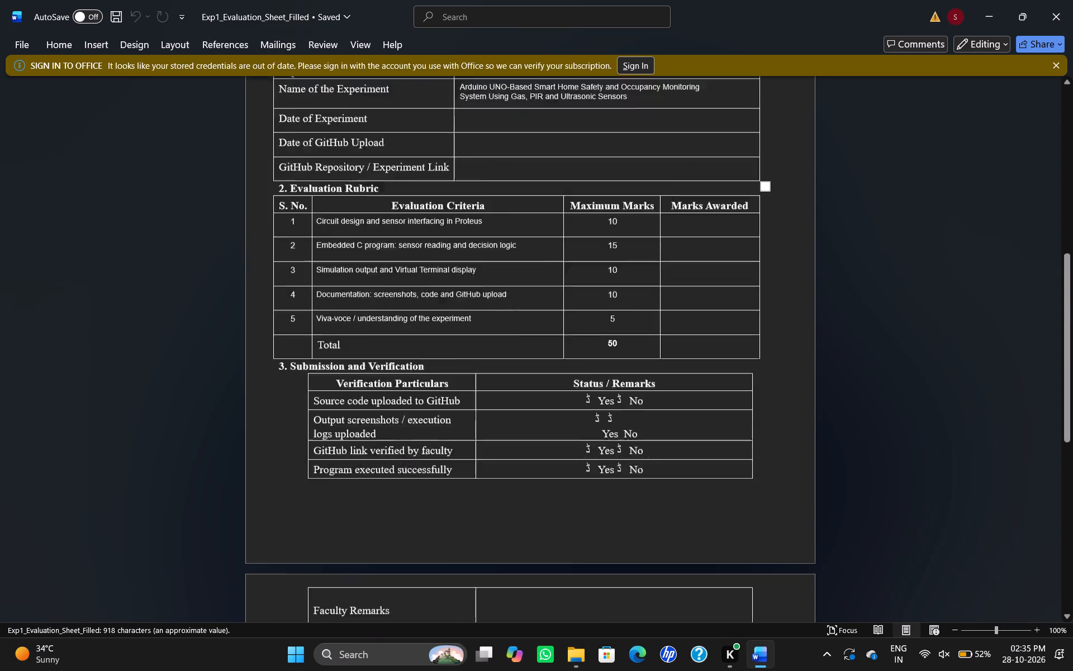
scroll(273, 393, "down", 5)
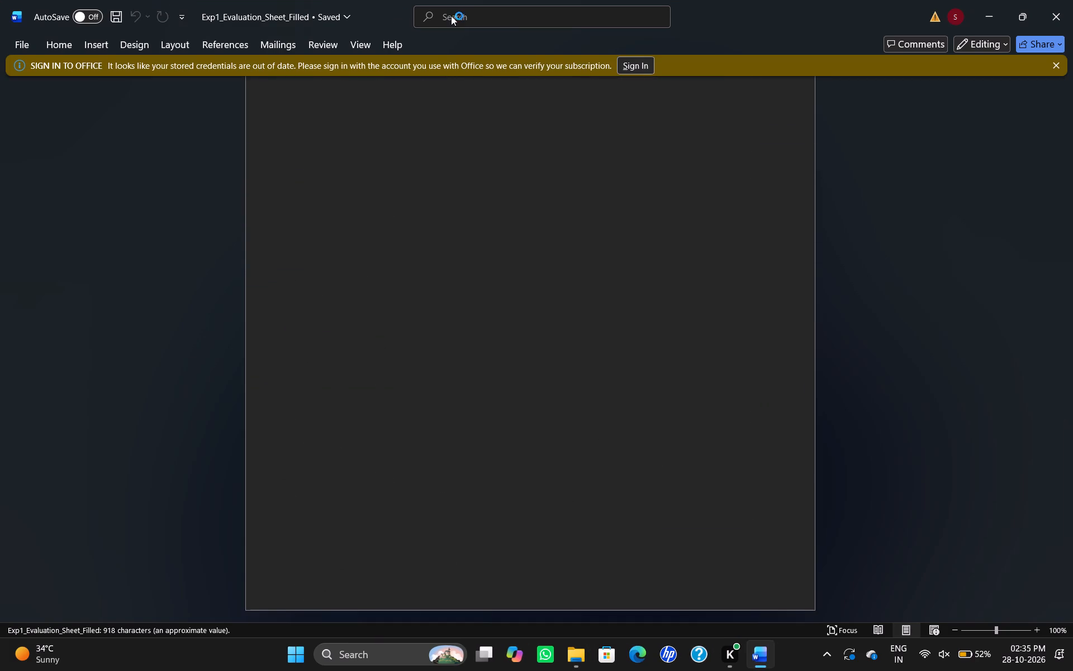
left_click(1055, 12)
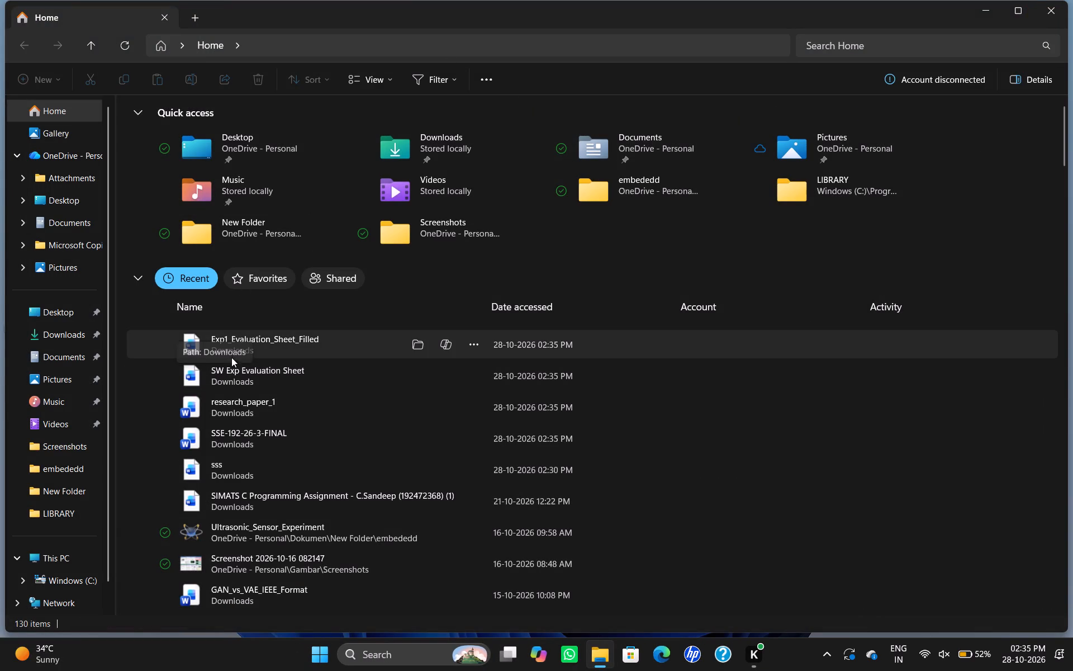
Reopen the sss document and look over its first page.
double_click(246, 464)
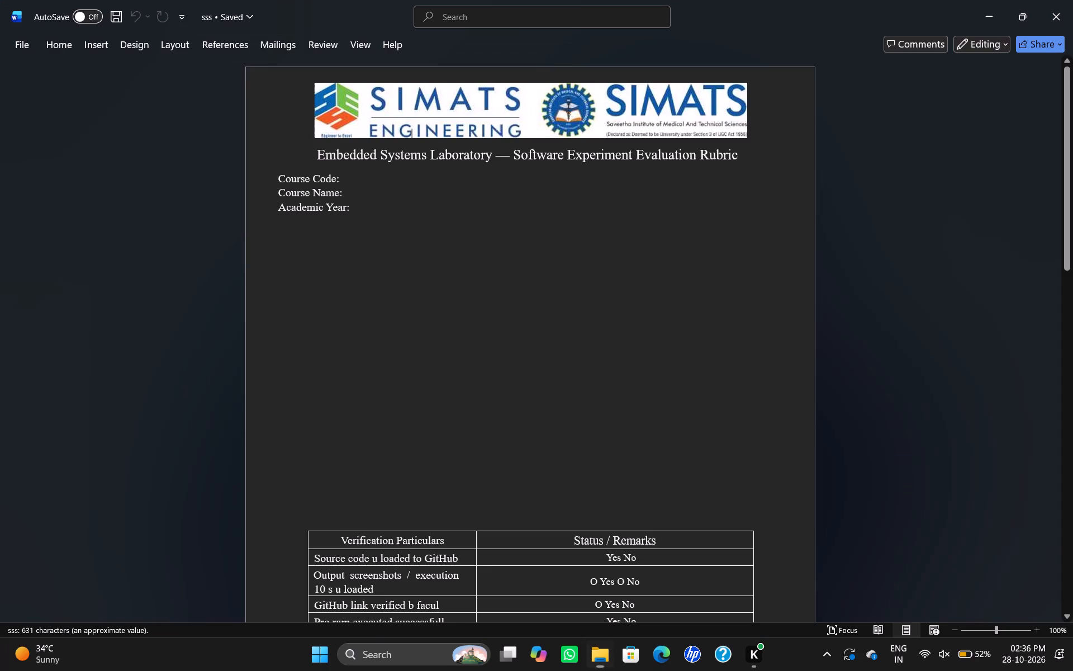
scroll(385, 637, "down", 6)
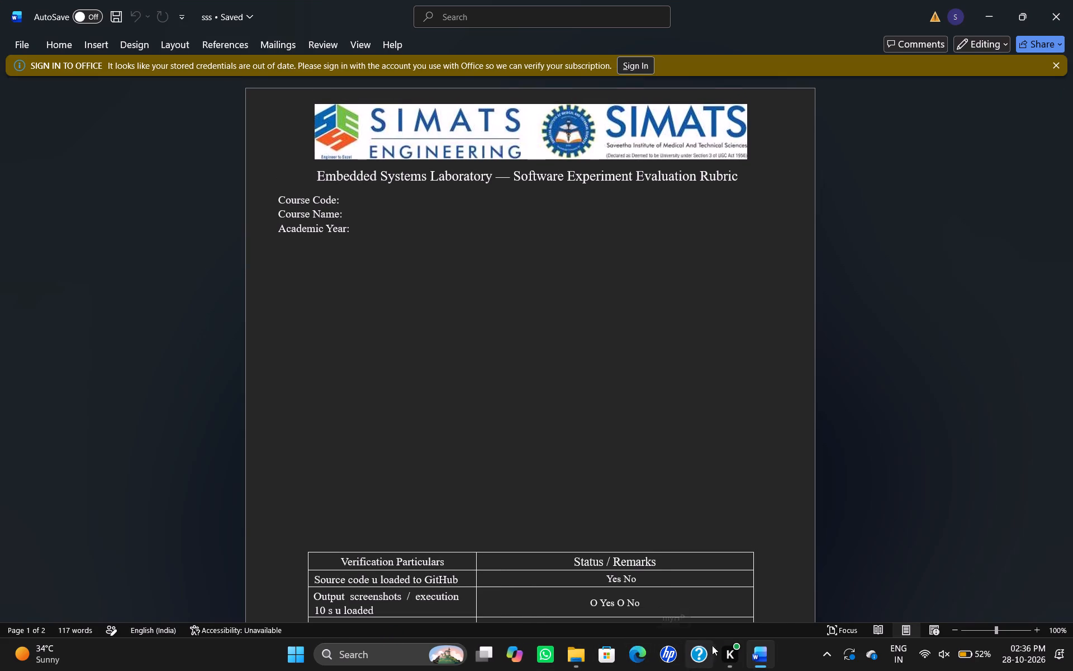
Switch to Google Chrome with the saveetha.com profile and open the ECA1407 EMBEDDED SYSTEM class in Classroom.
left_click(387, 652)
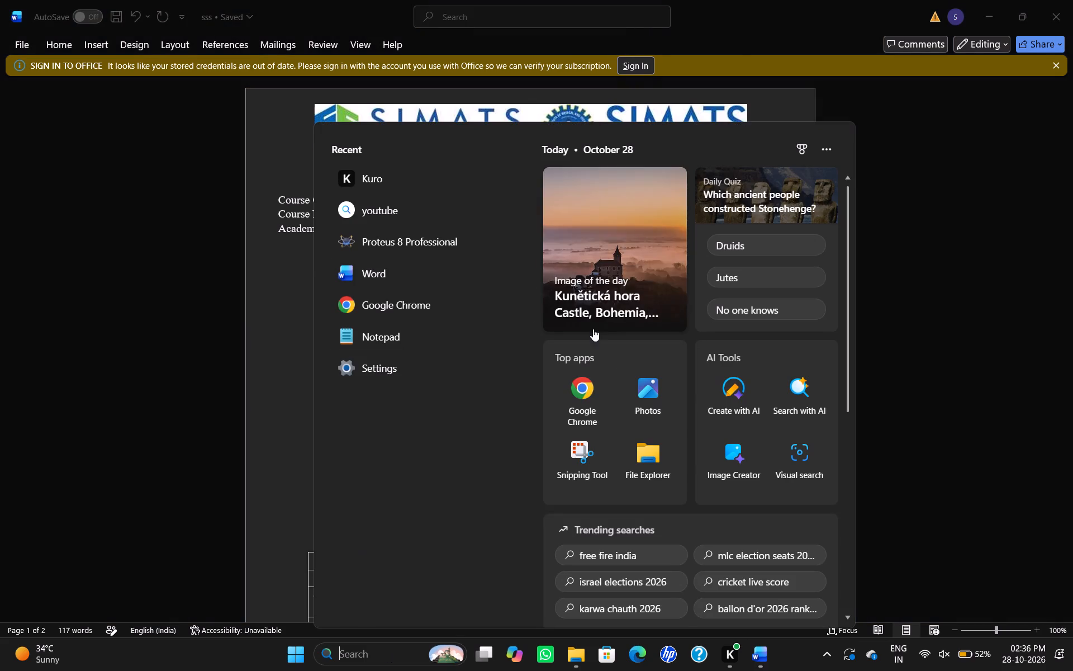
left_click(582, 395)
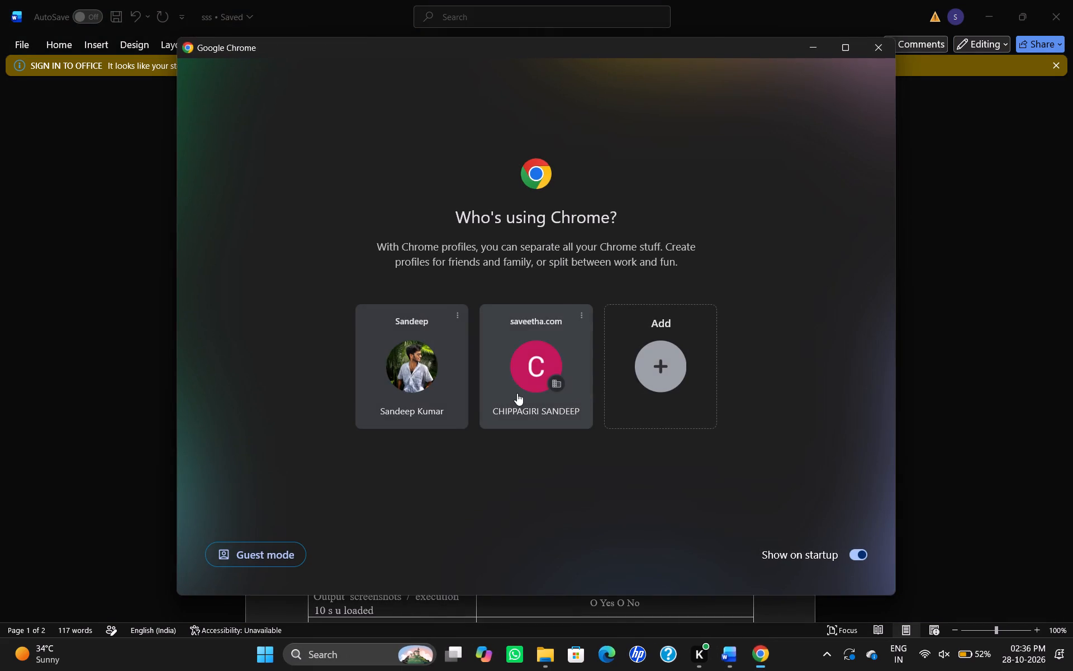
left_click(517, 393)
left_click(523, 411)
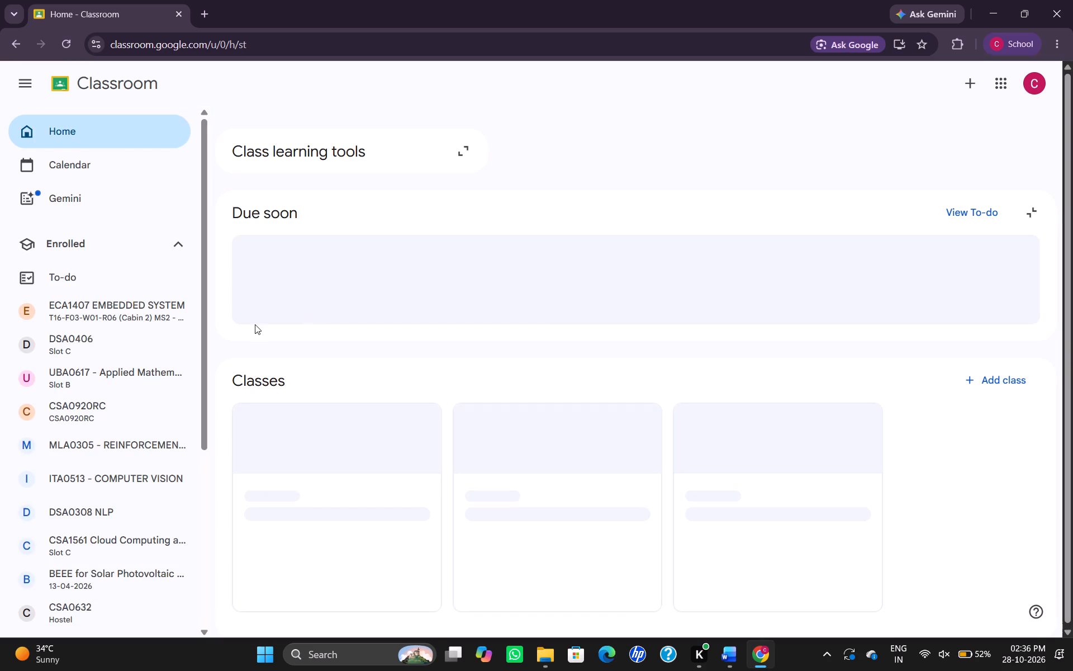
left_click(147, 304)
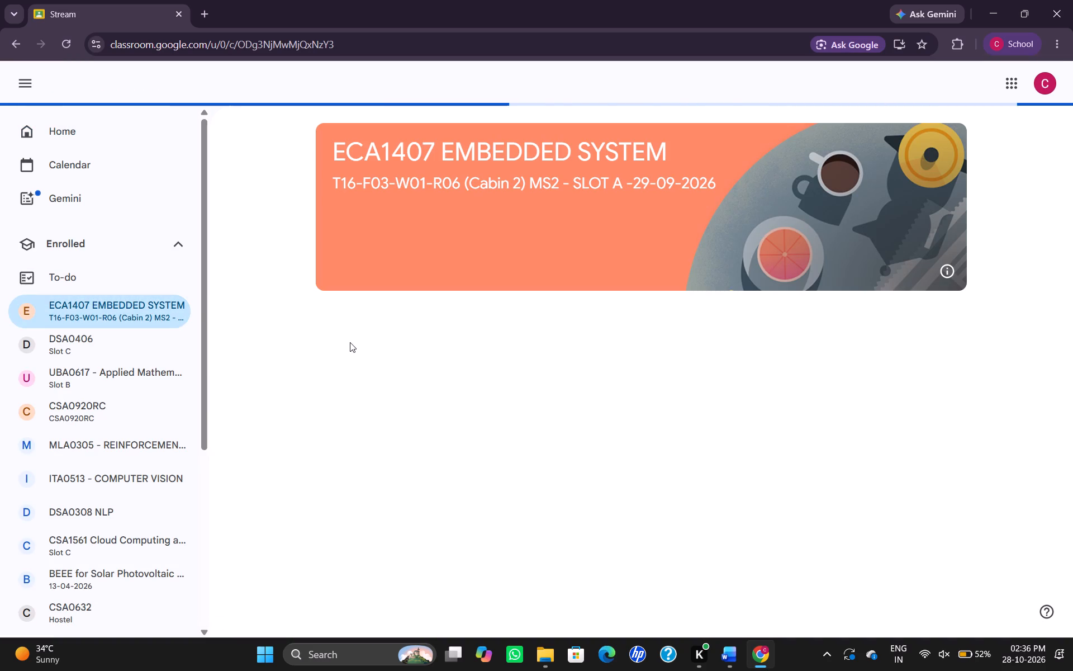
Browse the ECA1407 class stream's announcements, assignments and attached Word files for relevant experiment material.
scroll(350, 342, "down", 1)
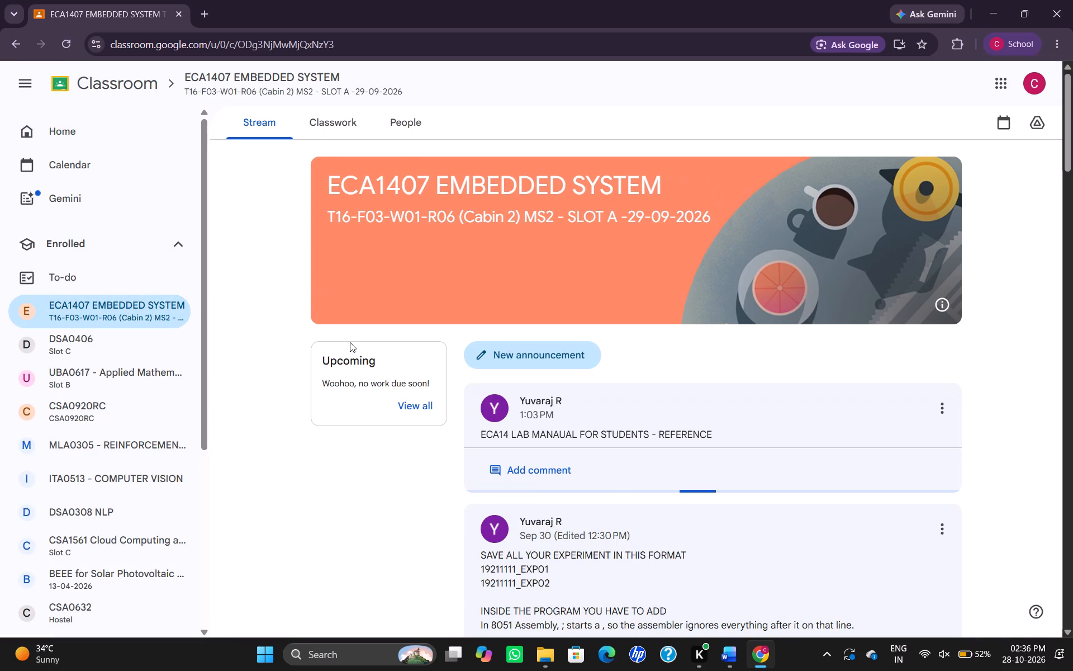
scroll(350, 342, "down", 5)
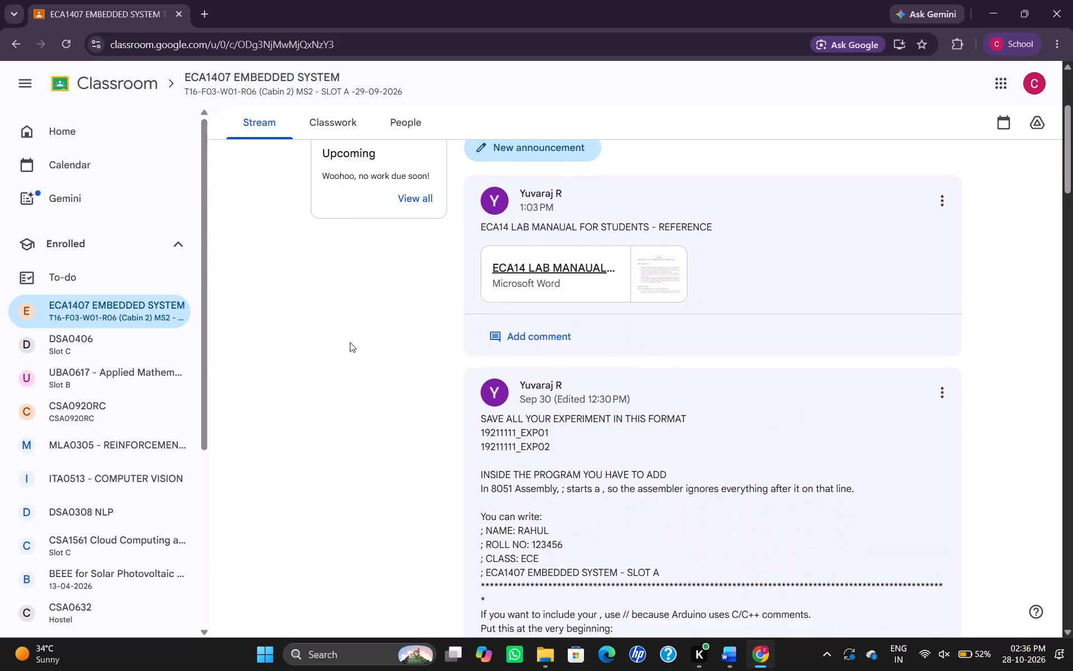
scroll(350, 342, "down", 6)
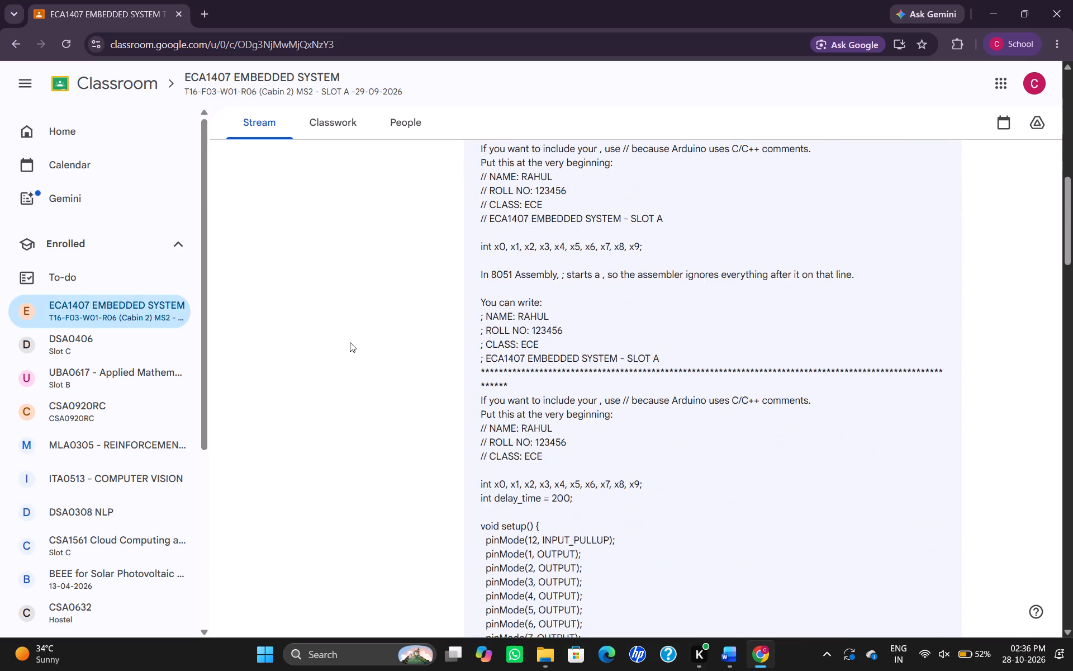
scroll(350, 342, "down", 3)
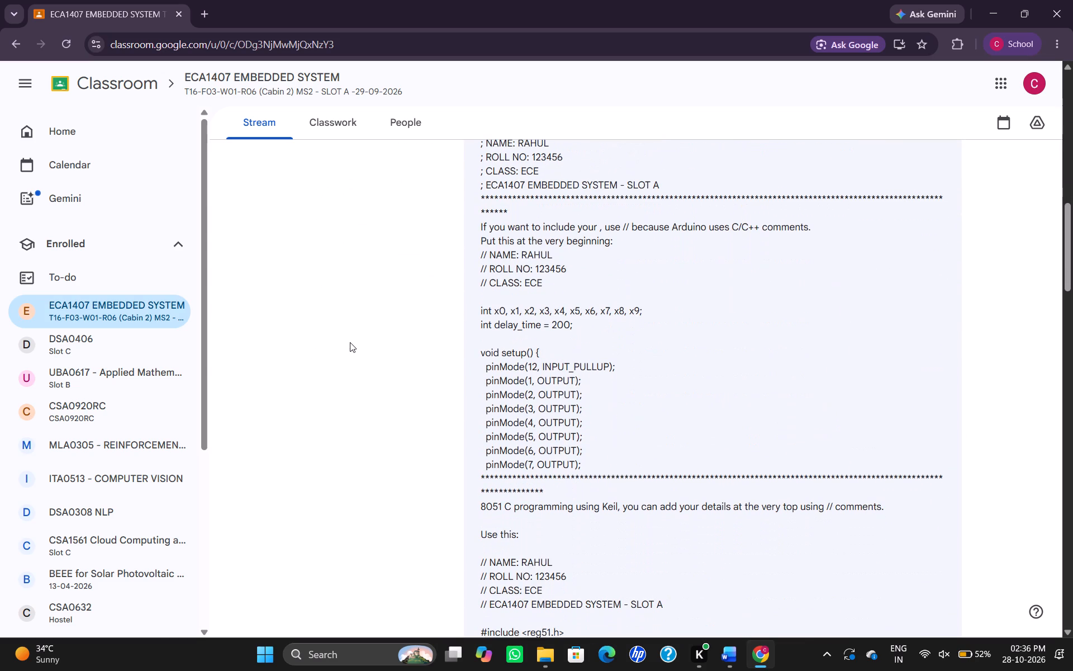
scroll(350, 342, "down", 9)
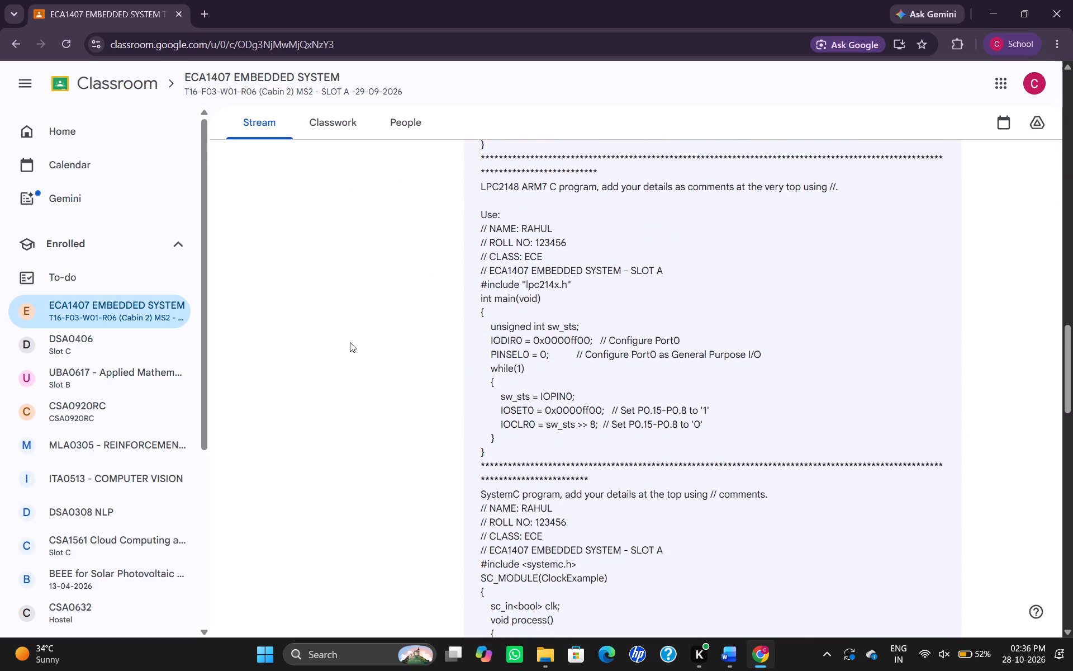
scroll(350, 342, "down", 10)
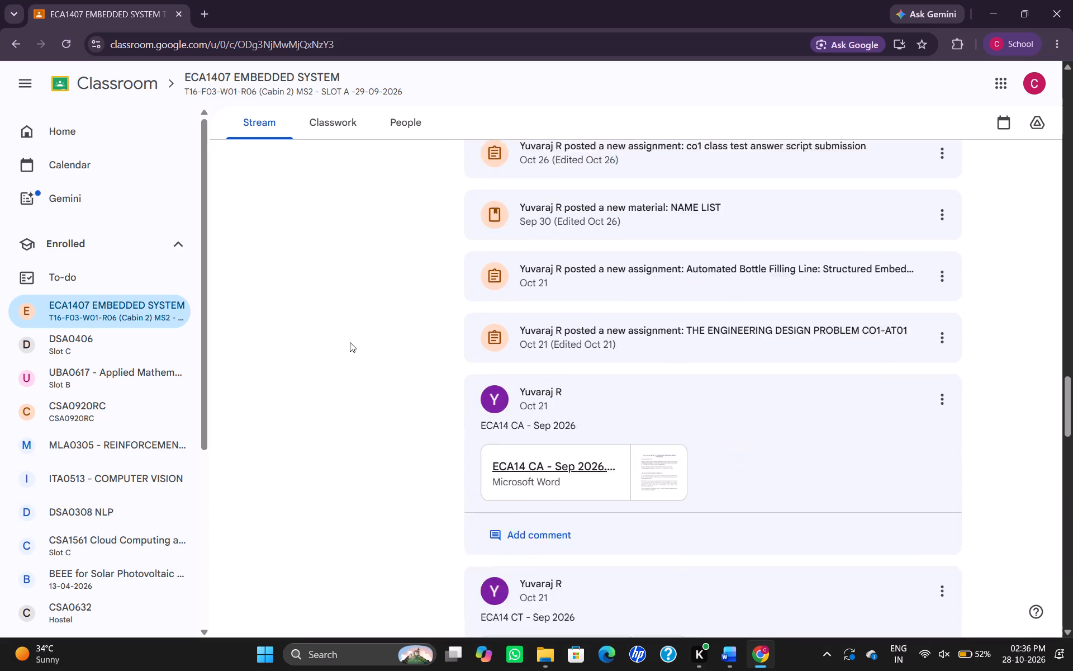
scroll(350, 342, "down", 3)
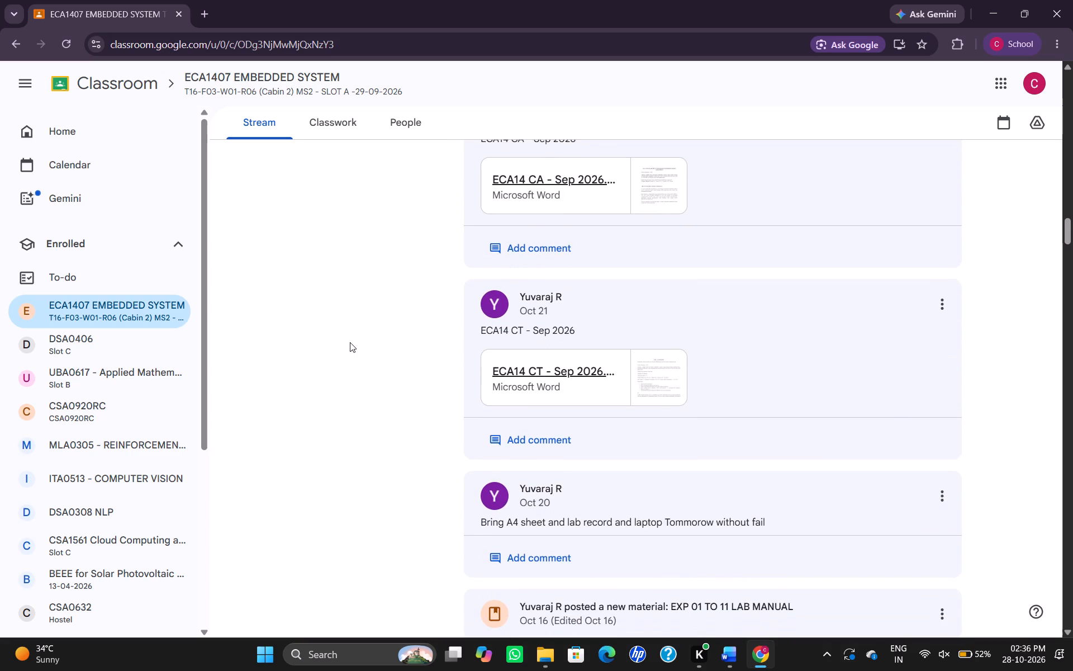
scroll(350, 342, "down", 1)
scroll(563, 291, "up", 3)
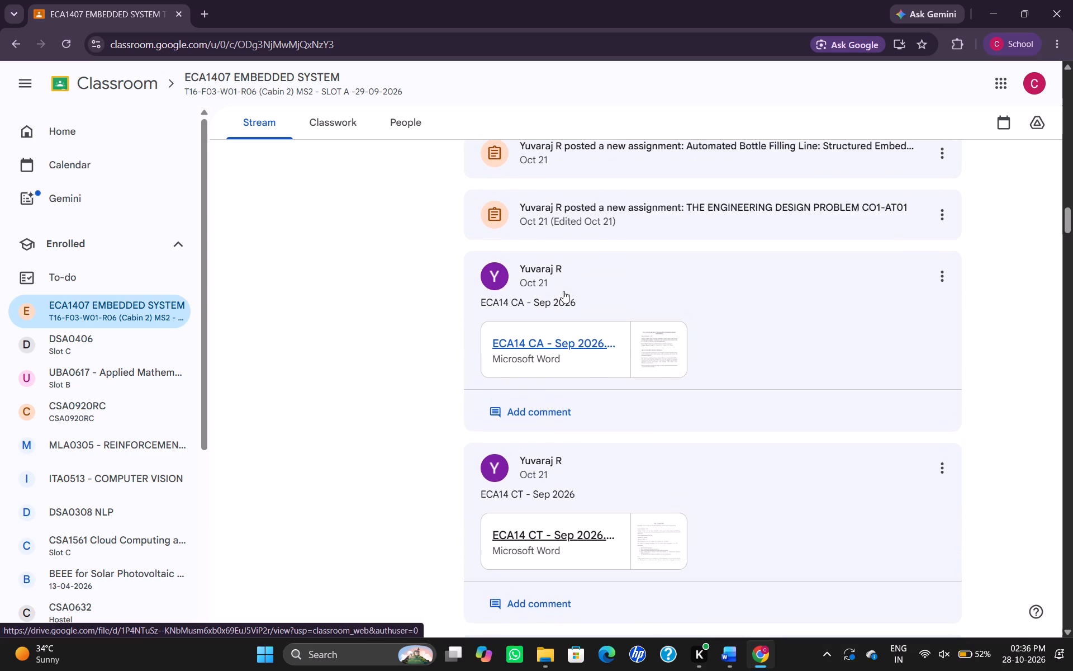
scroll(563, 291, "down", 2)
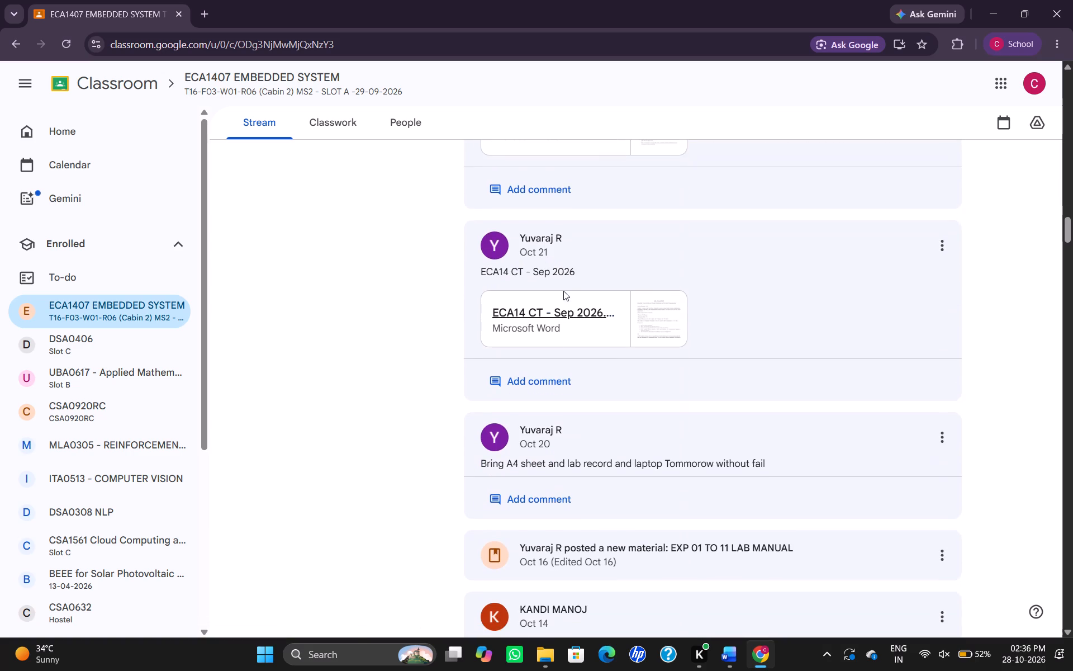
scroll(563, 291, "down", 2)
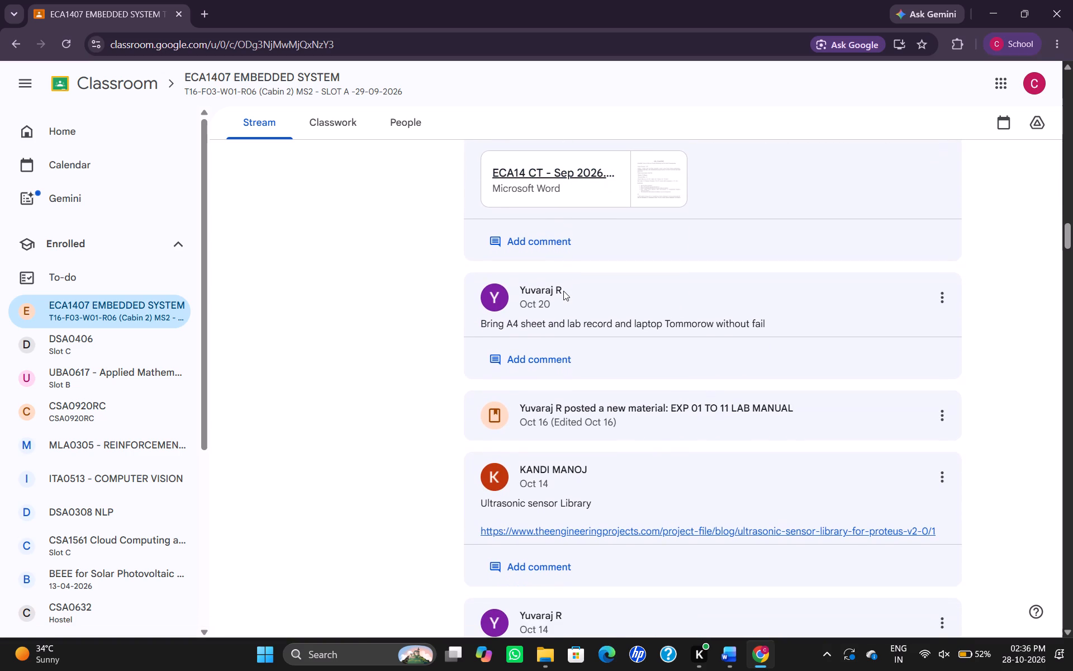
scroll(563, 291, "down", 1)
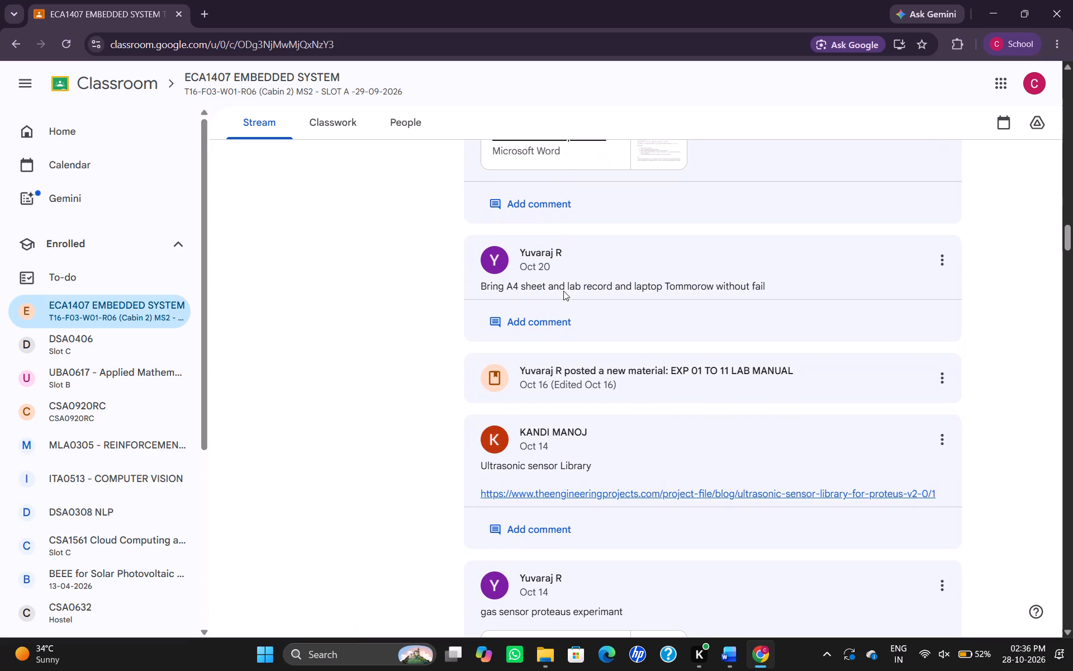
scroll(563, 291, "down", 1)
scroll(563, 291, "up", 2)
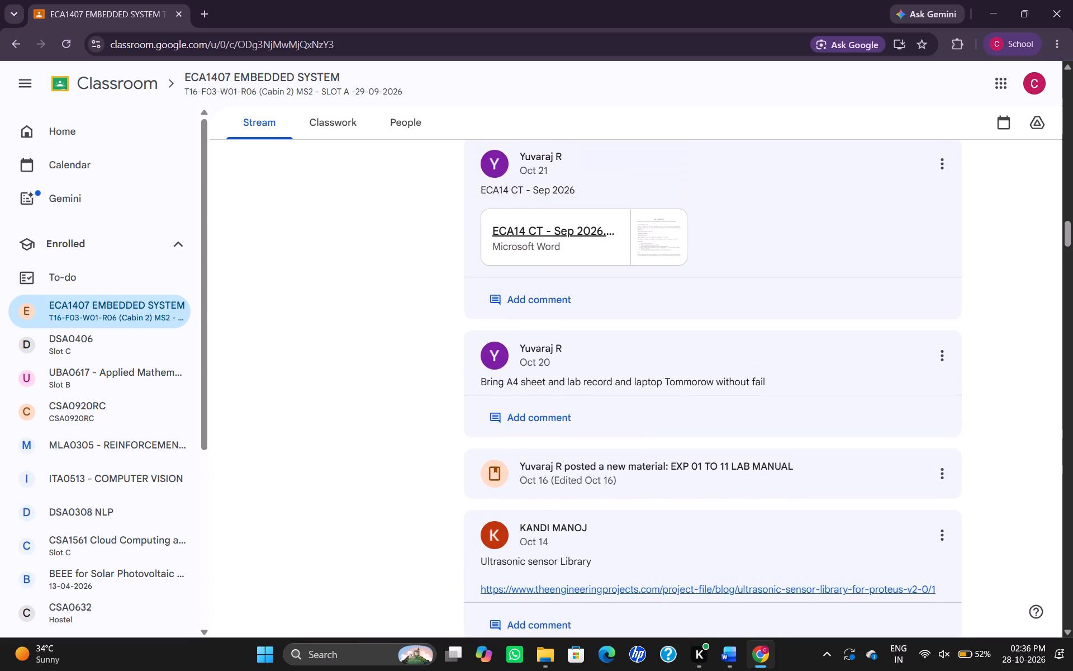
scroll(563, 291, "up", 6)
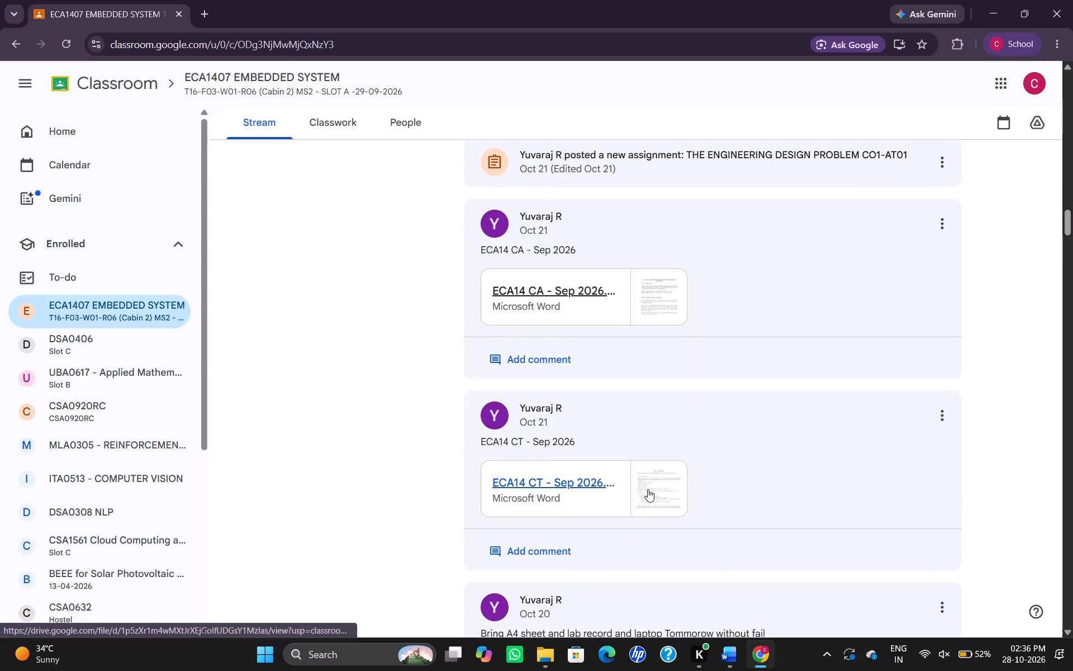
Preview the attached ECA14 CT - Sep 2026 document and its options for opening it elsewhere, and close the preview.
left_click(648, 489)
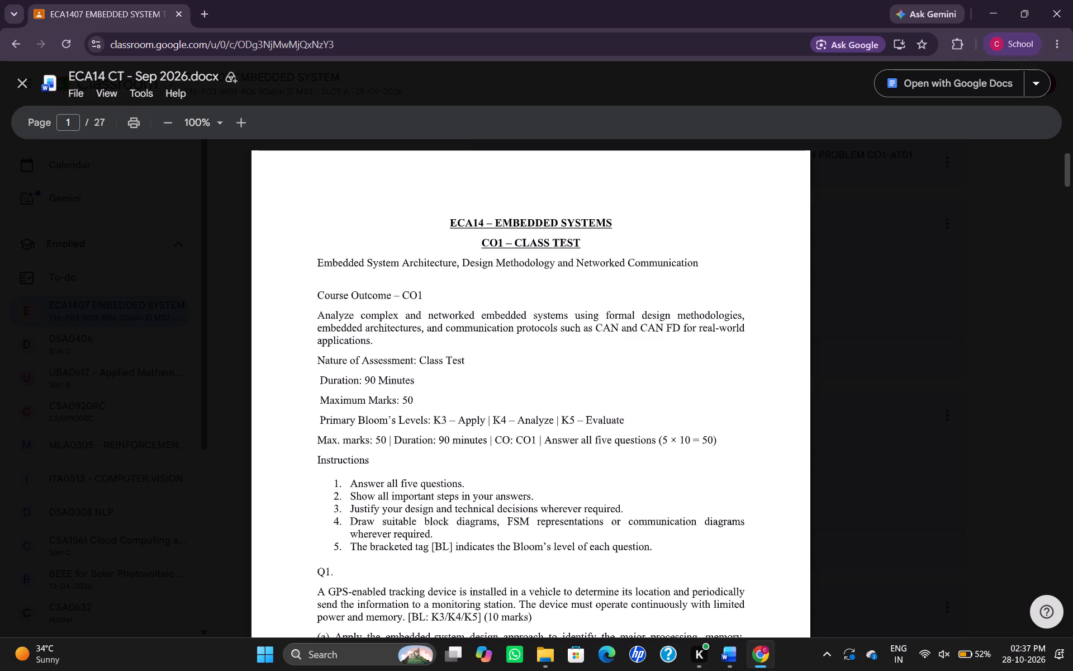
left_click(1039, 86)
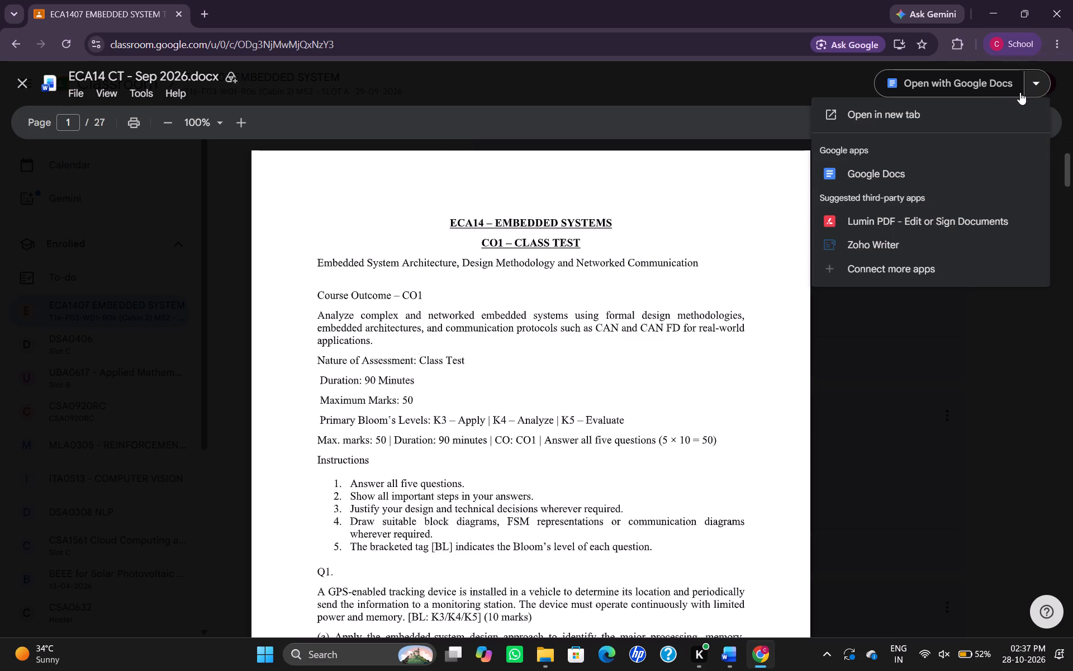
scroll(530, 295, "right", 9)
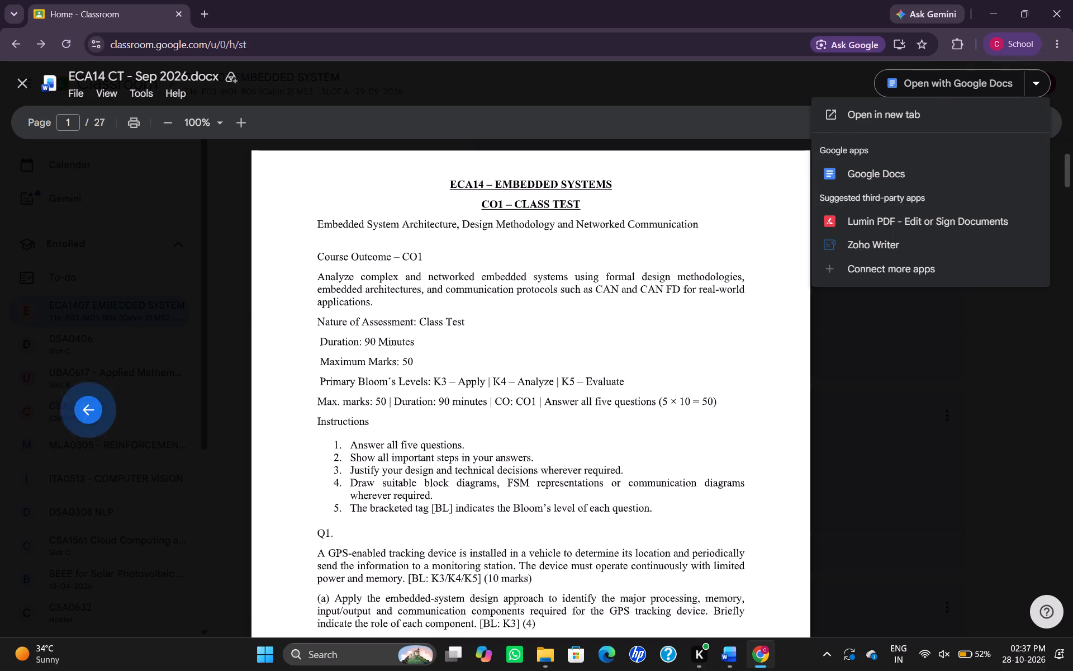
left_click(26, 78)
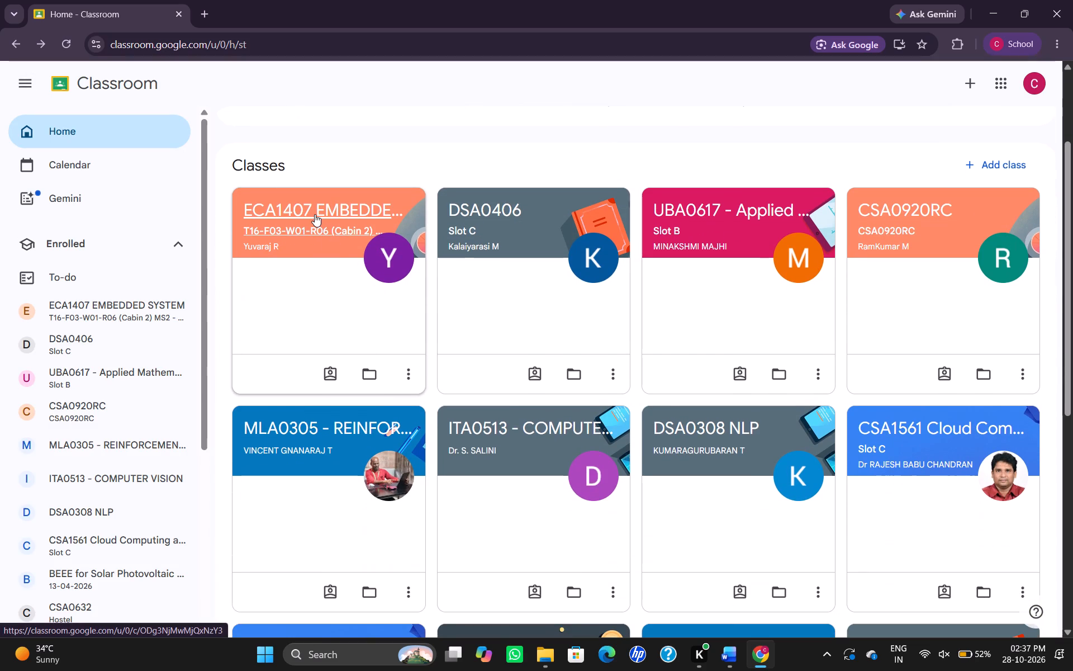
Return to the ECA1407 EMBEDDED SYSTEM class from the Classroom home page.
left_click(315, 213)
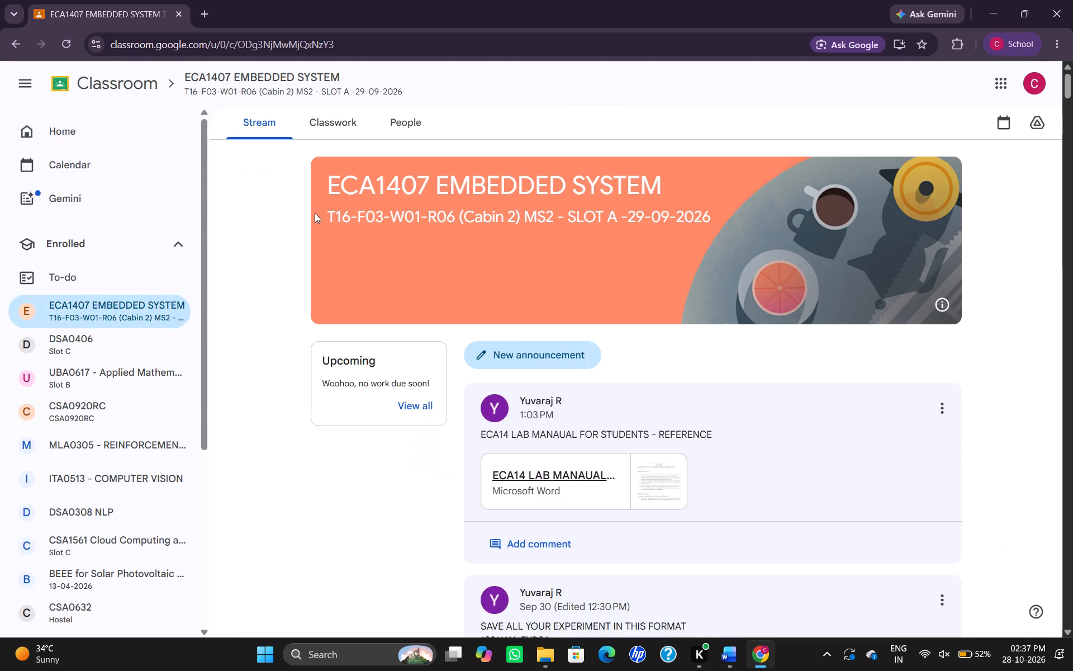
Look through the ECA1407 class stream posts for the software experiment evaluation sheet attachment.
scroll(319, 216, "right", 1)
scroll(519, 447, "down", 2)
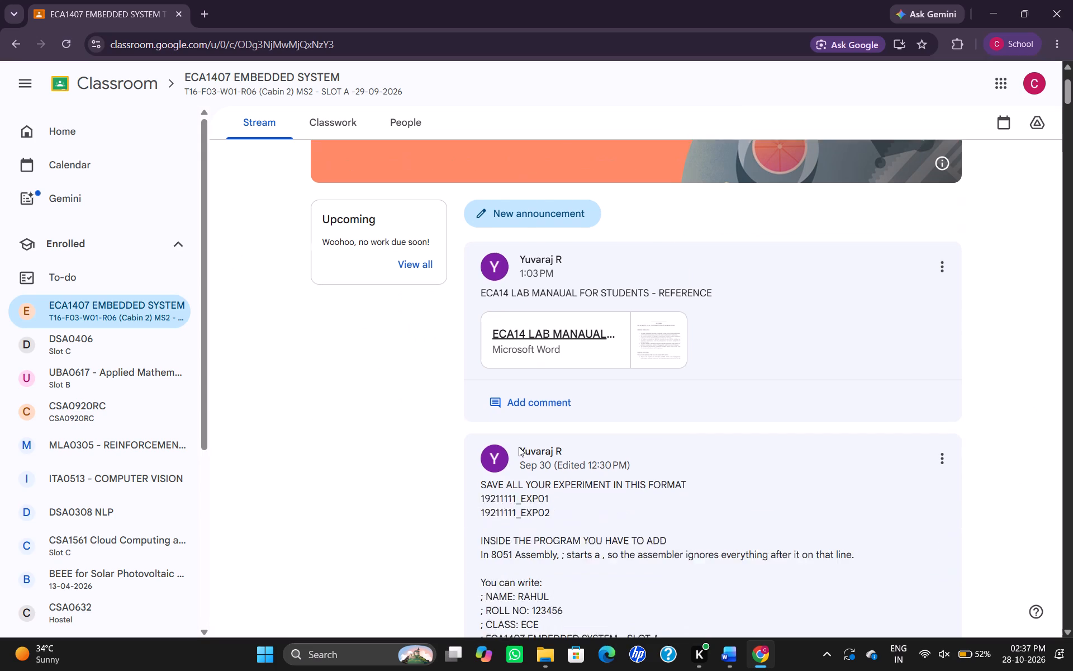
scroll(519, 447, "down", 8)
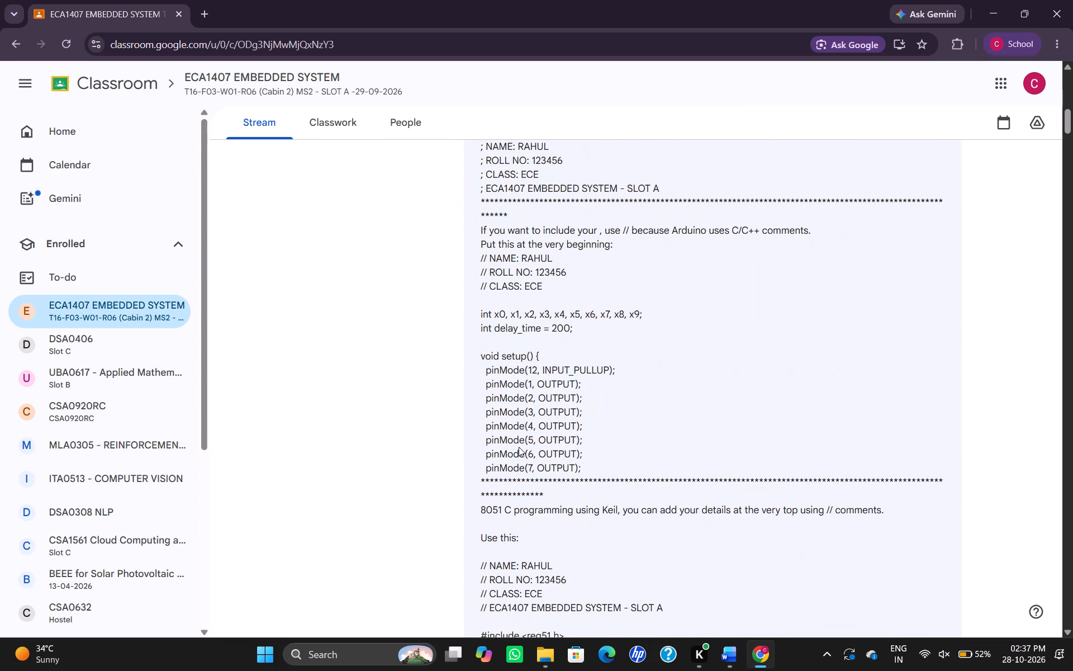
scroll(519, 447, "down", 12)
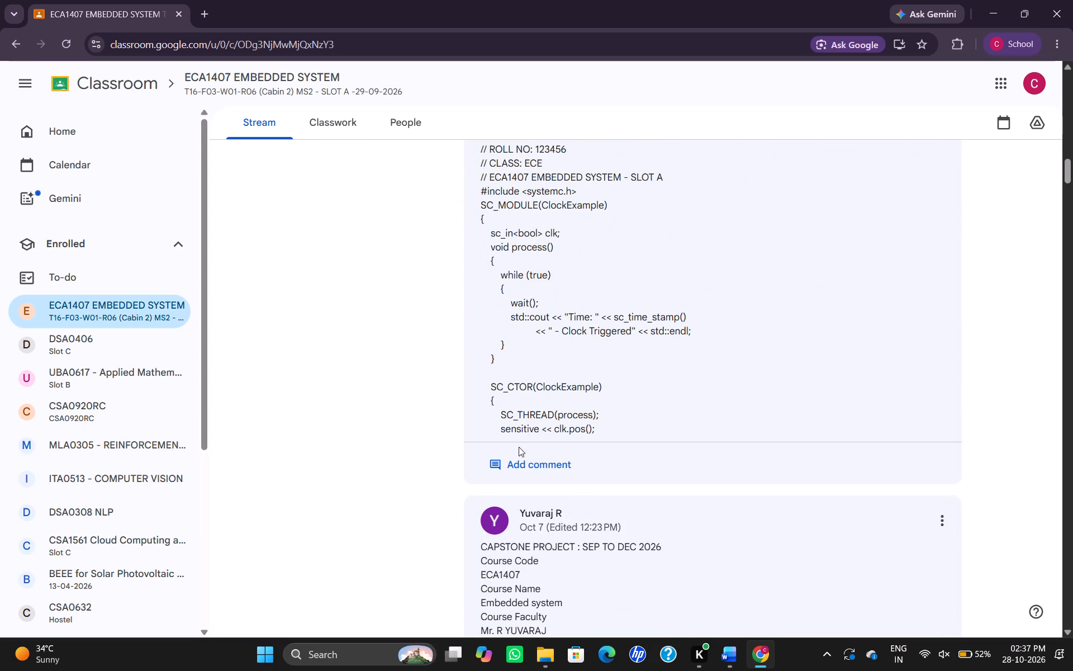
scroll(519, 447, "down", 5)
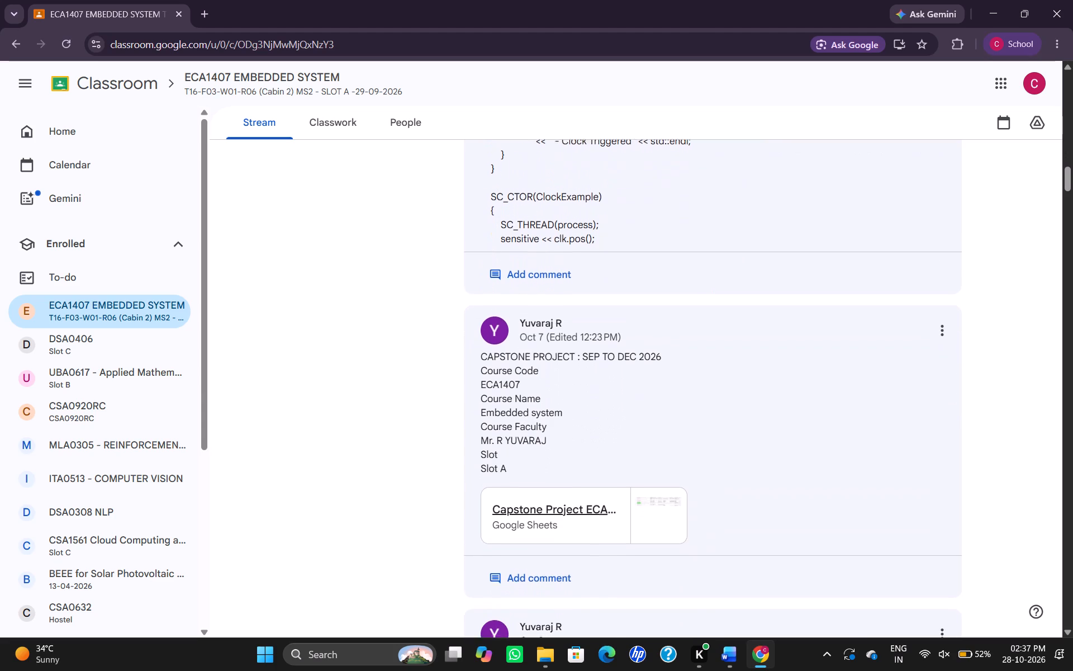
scroll(519, 447, "down", 3)
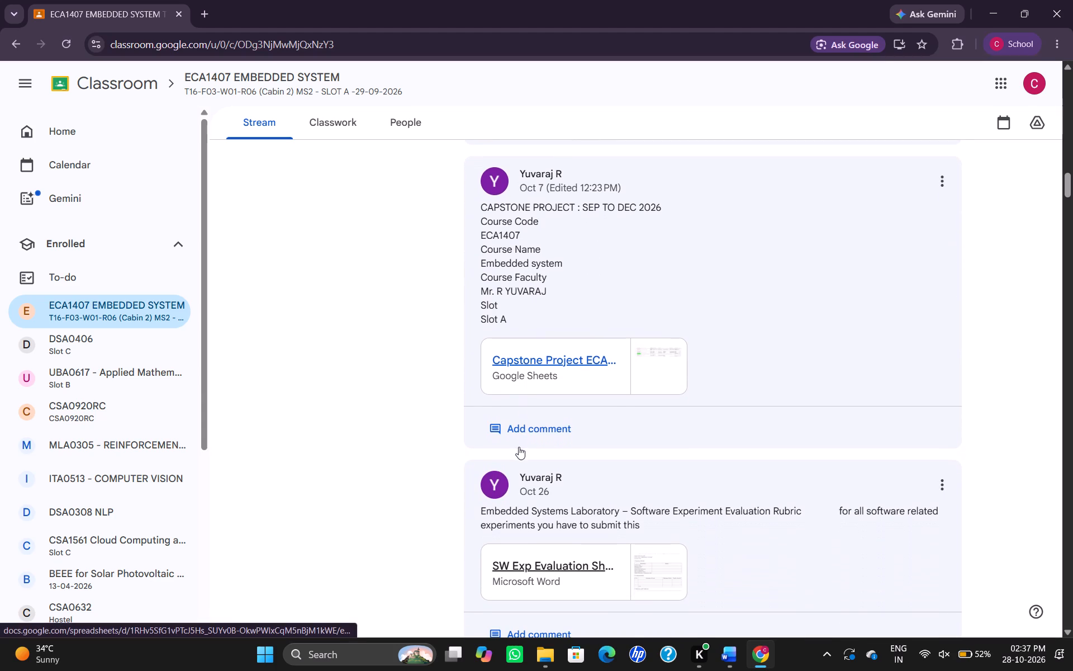
scroll(519, 447, "down", 1)
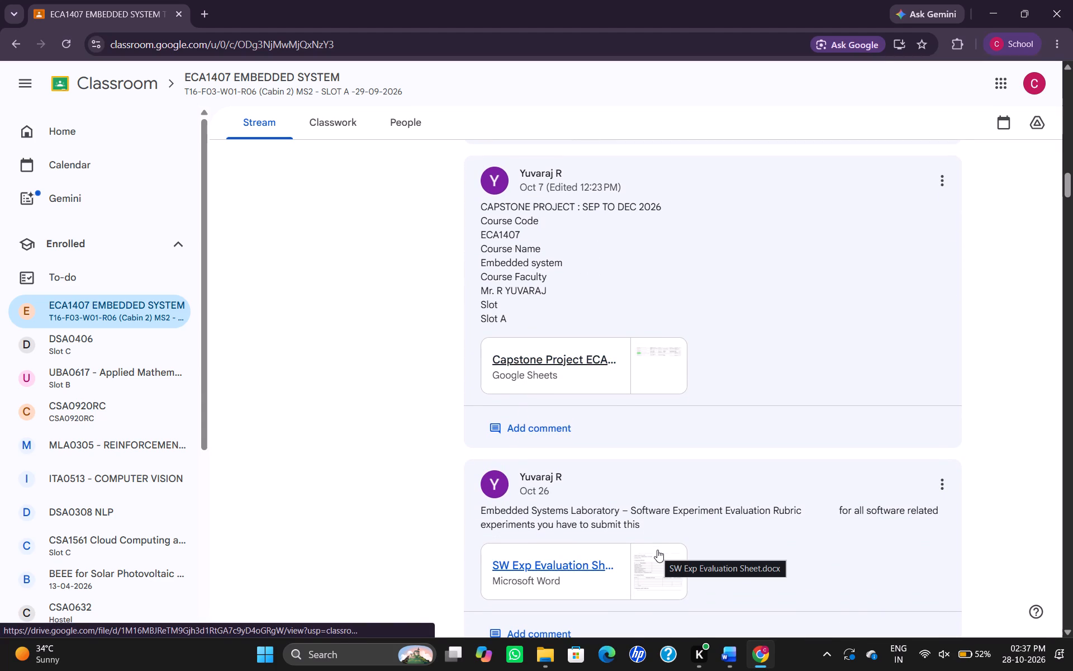
Open the SW Exp Evaluation Sheet.docx attachment from the Oct 26 post in its own browser tab and download it.
double_click(657, 550)
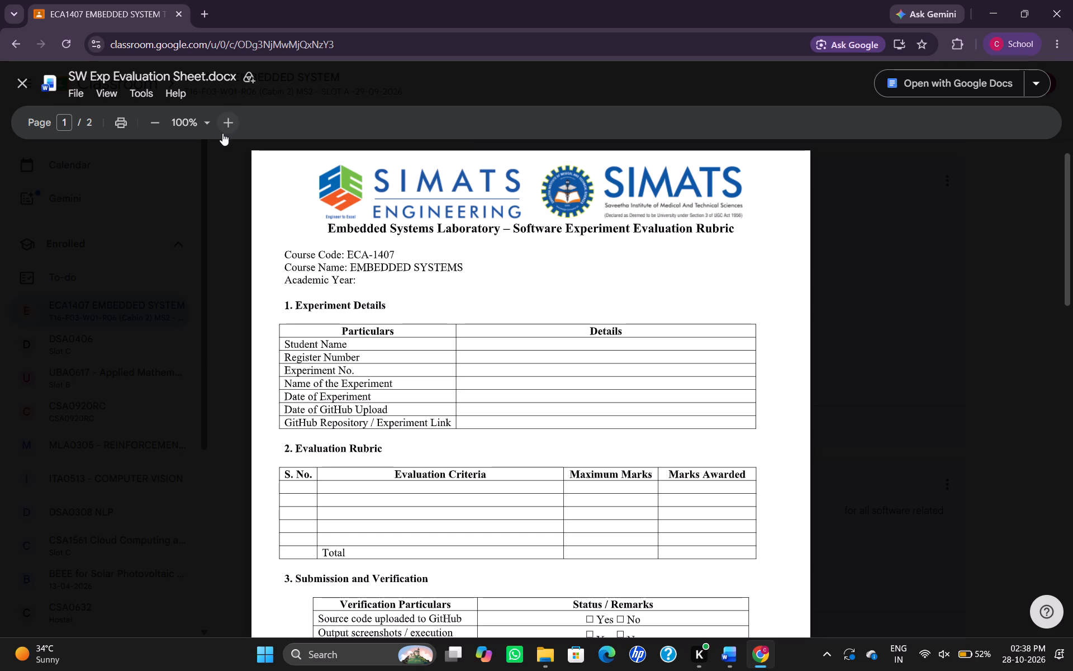
scroll(618, 31, "right", 4)
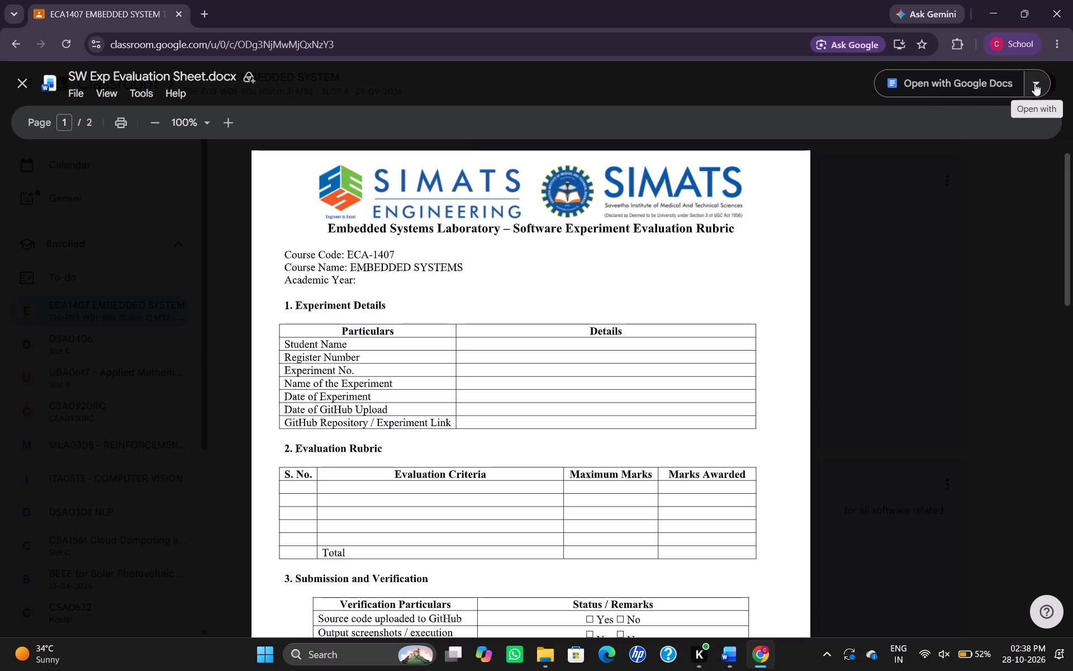
left_click(1034, 83)
left_click(930, 114)
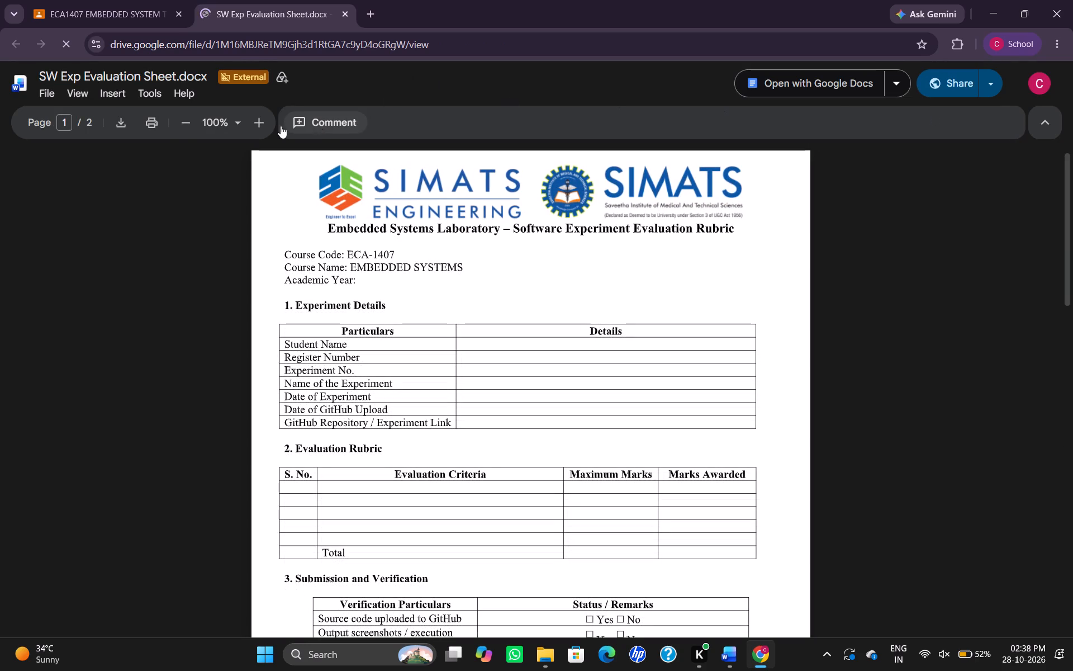
left_click(113, 116)
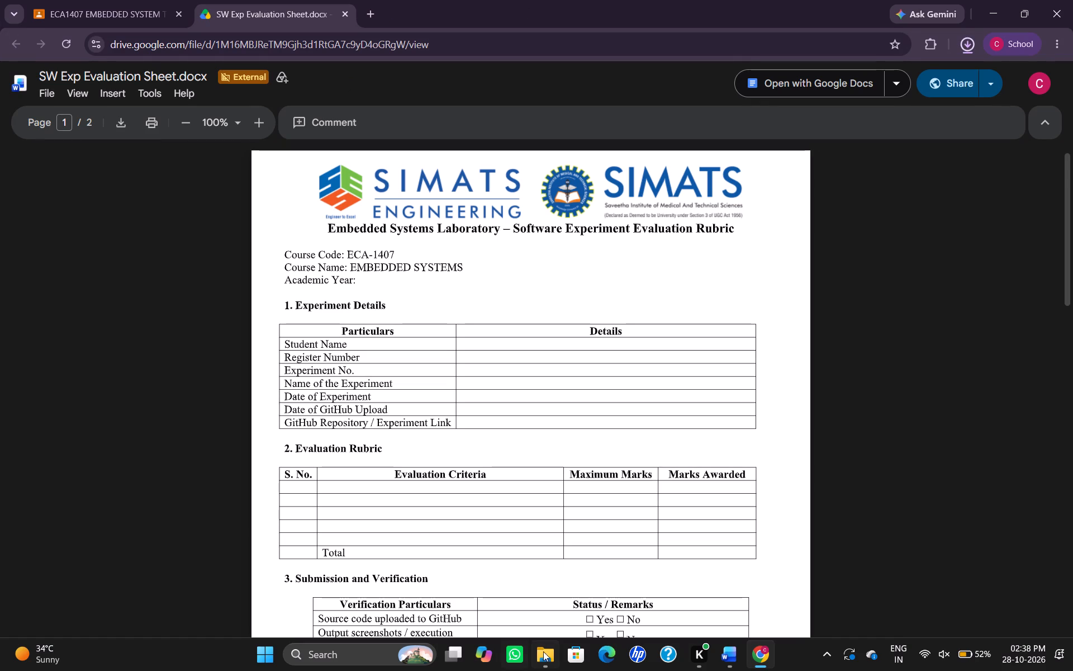
Open the newly downloaded SW Exp Evaluation Sheet from the Downloads folder in Word, review its pages and enable editing.
left_click(546, 651)
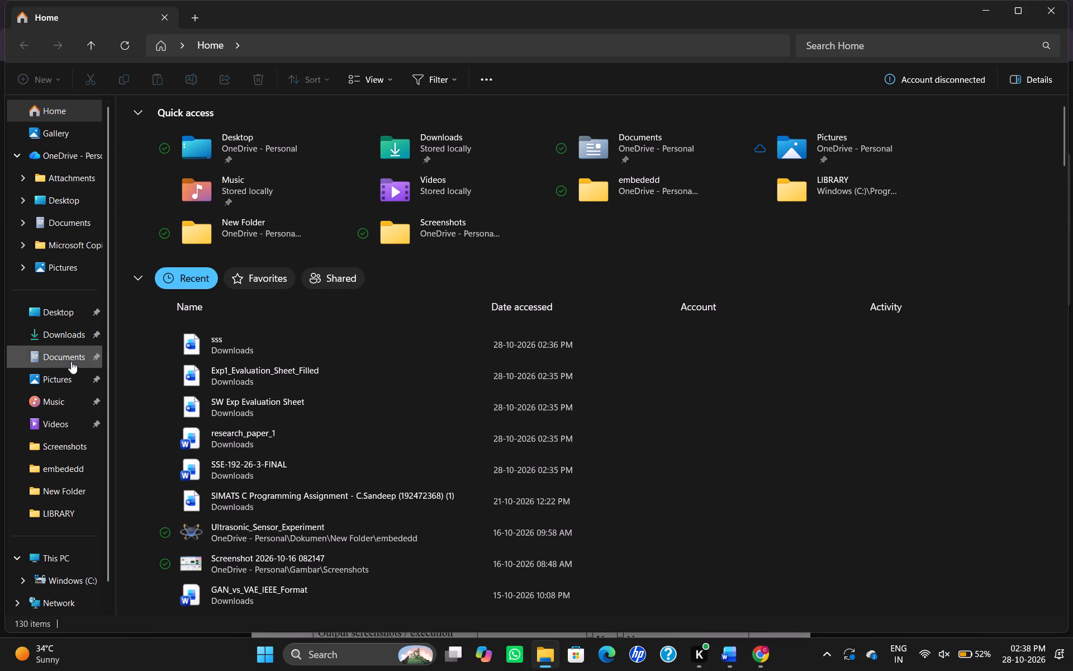
left_click(62, 340)
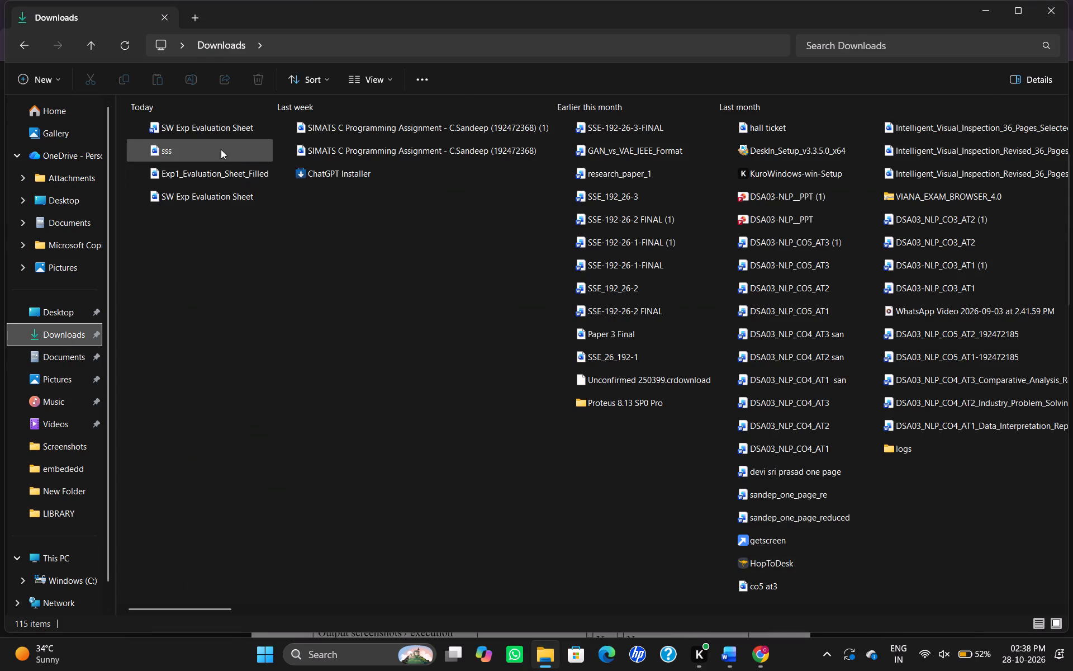
left_click(212, 130)
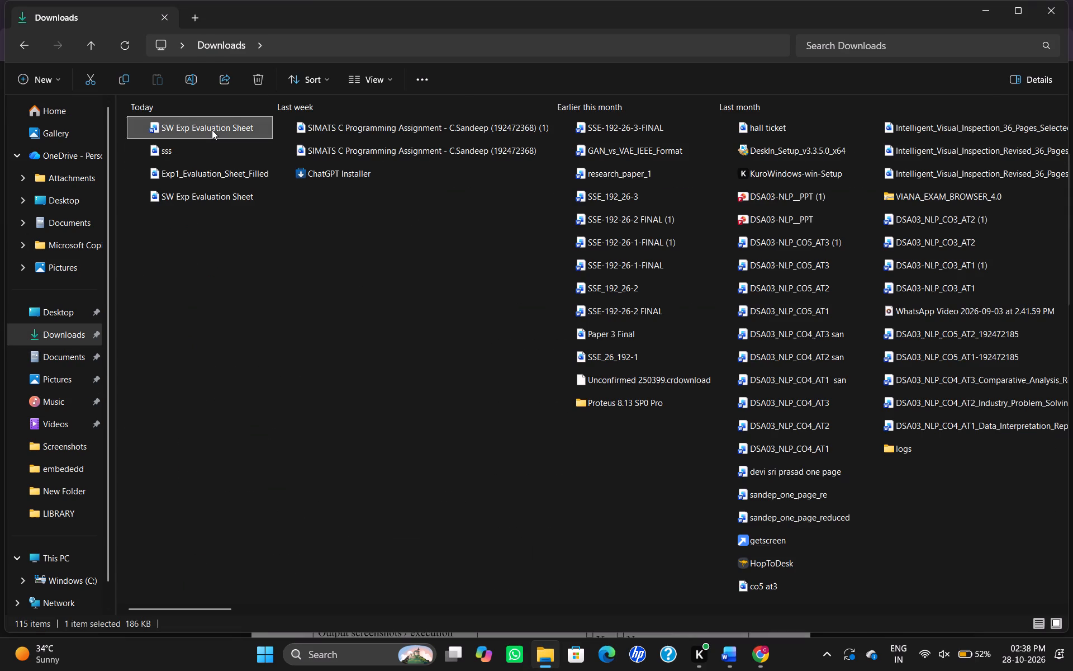
left_click(126, 40)
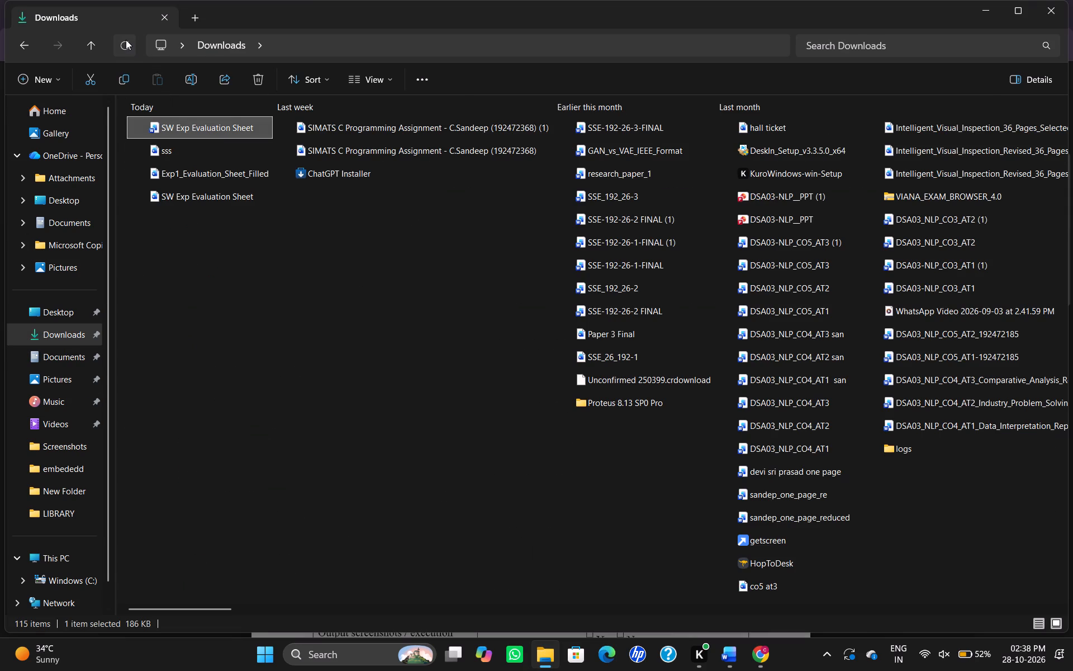
left_click(126, 40)
double_click(178, 129)
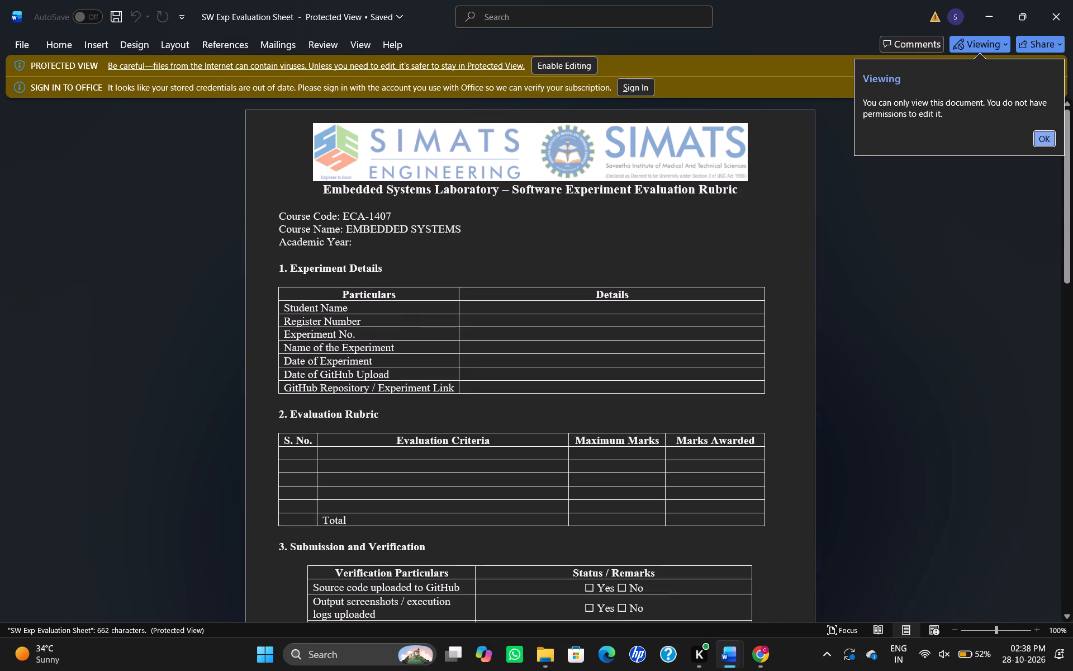
scroll(406, 336, "down", 5)
scroll(406, 336, "up", 3)
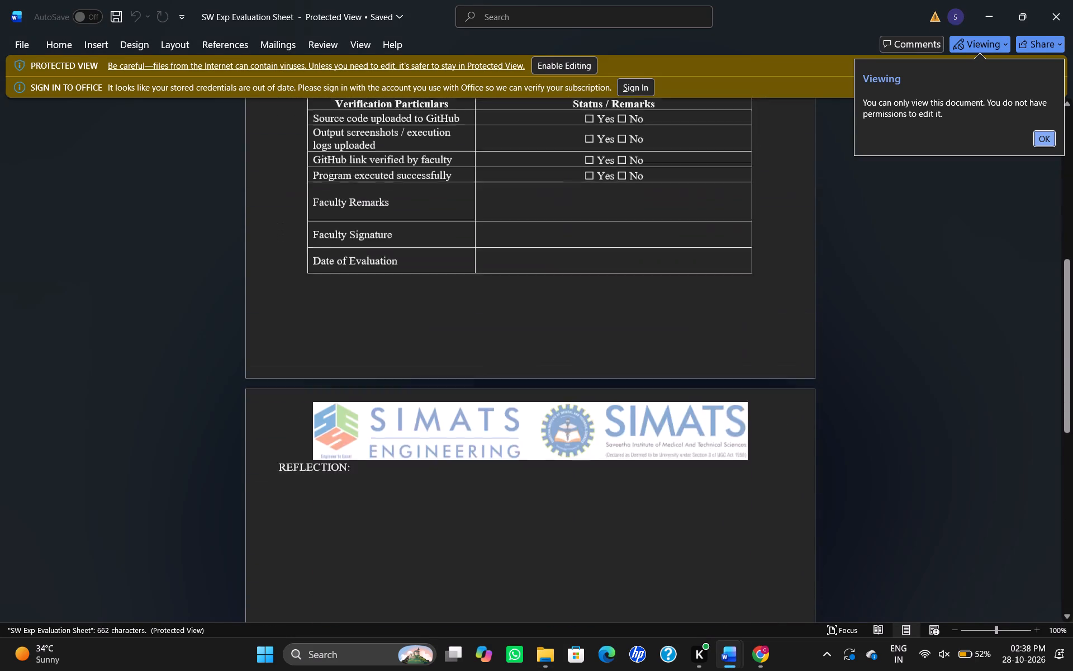
scroll(406, 336, "up", 4)
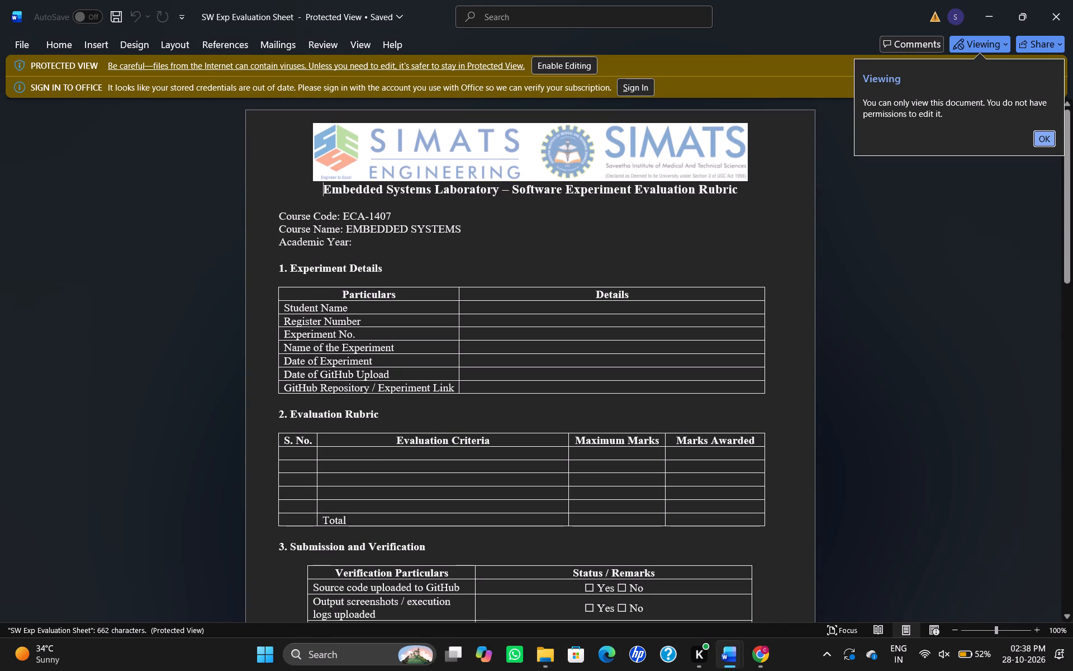
left_click(577, 62)
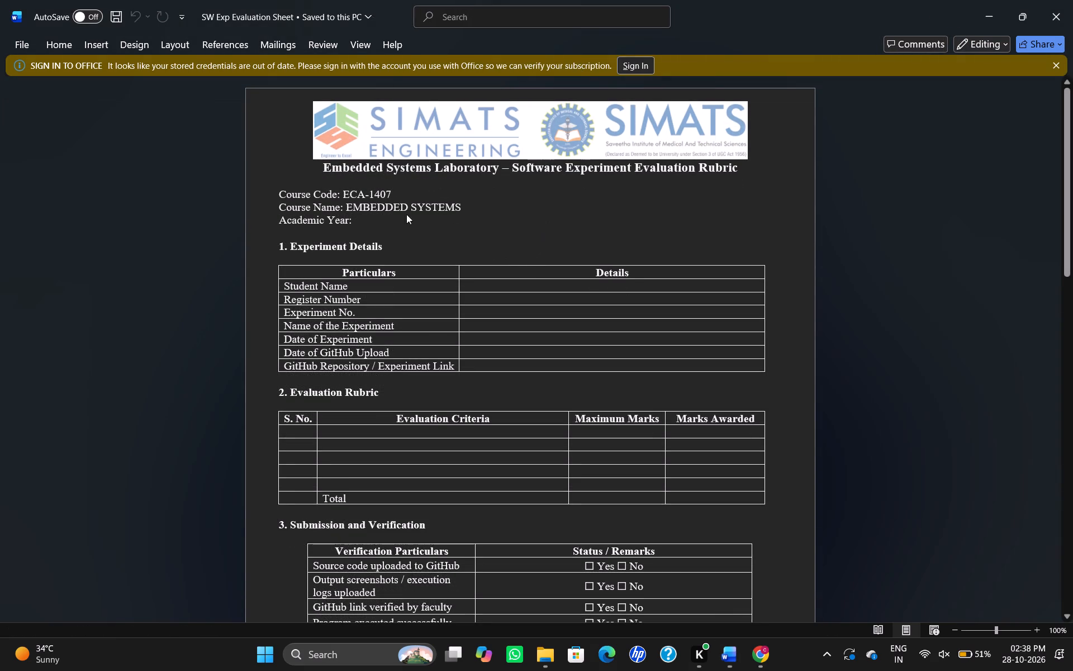
Fill in the Academic Year line above the Experiment Details table as 2026.
left_click(373, 219)
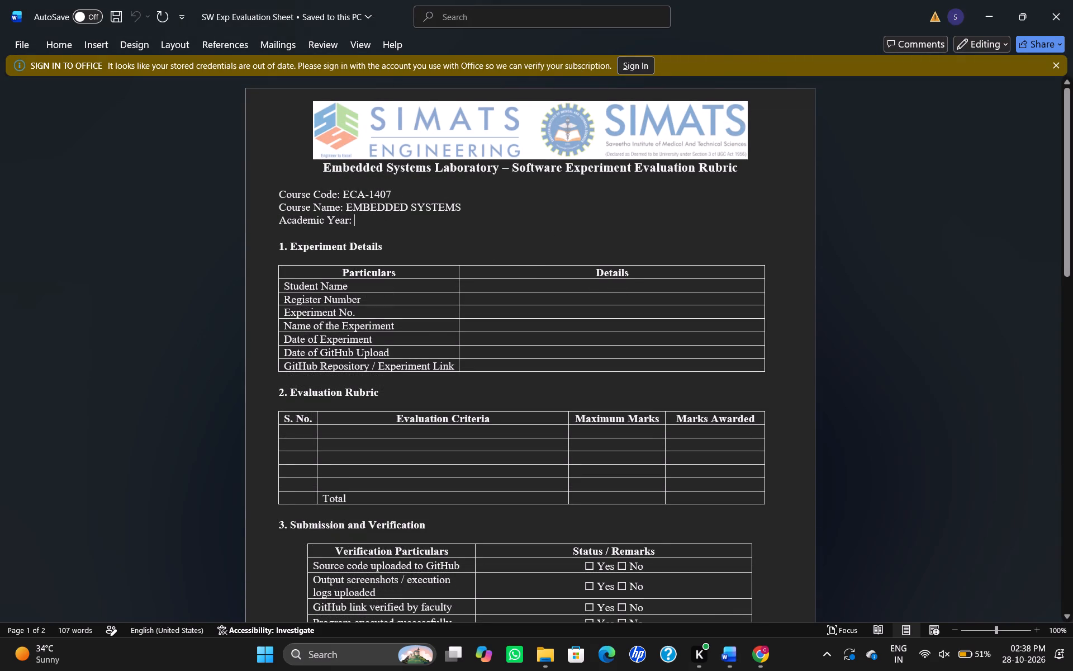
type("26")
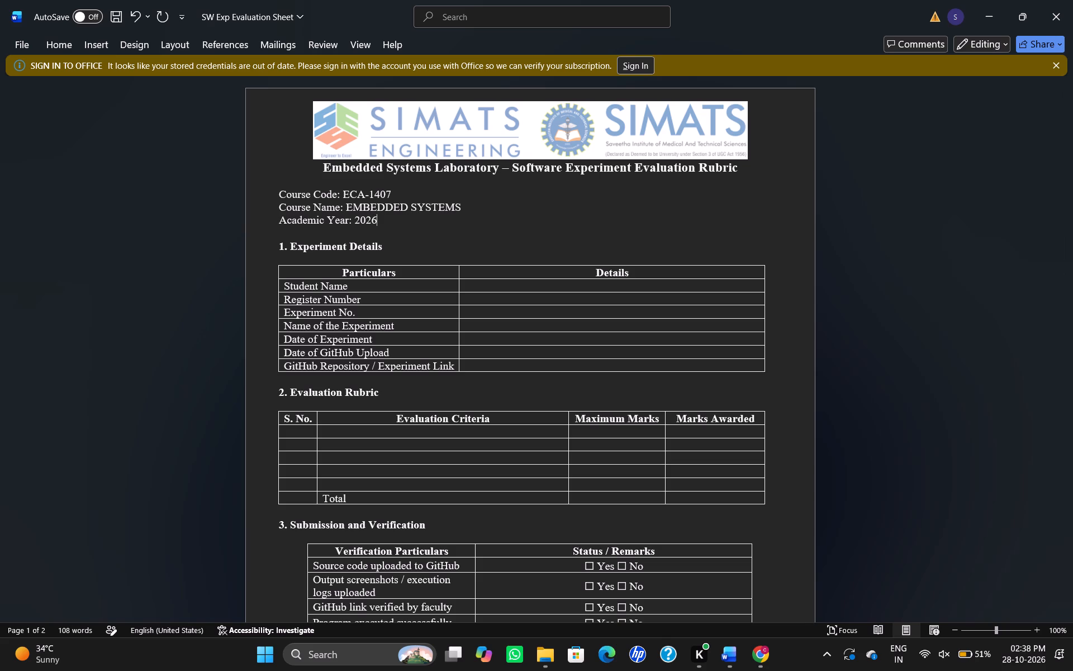
In the Experiment Details table, fill in the student's name and register number, and set Experiment No. to 1.
left_click(490, 287)
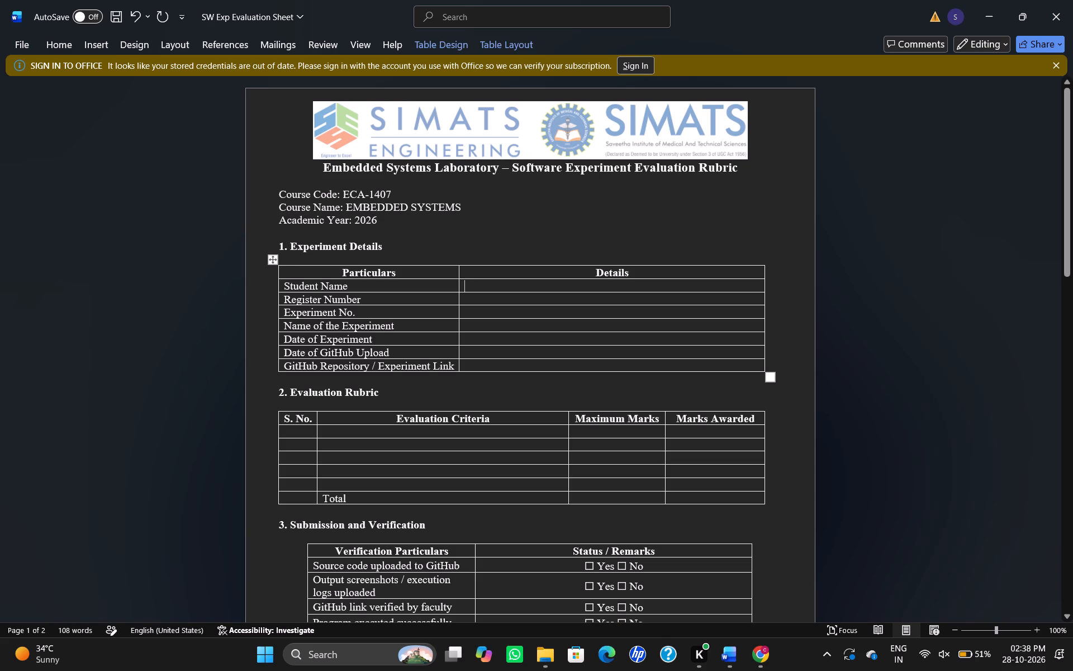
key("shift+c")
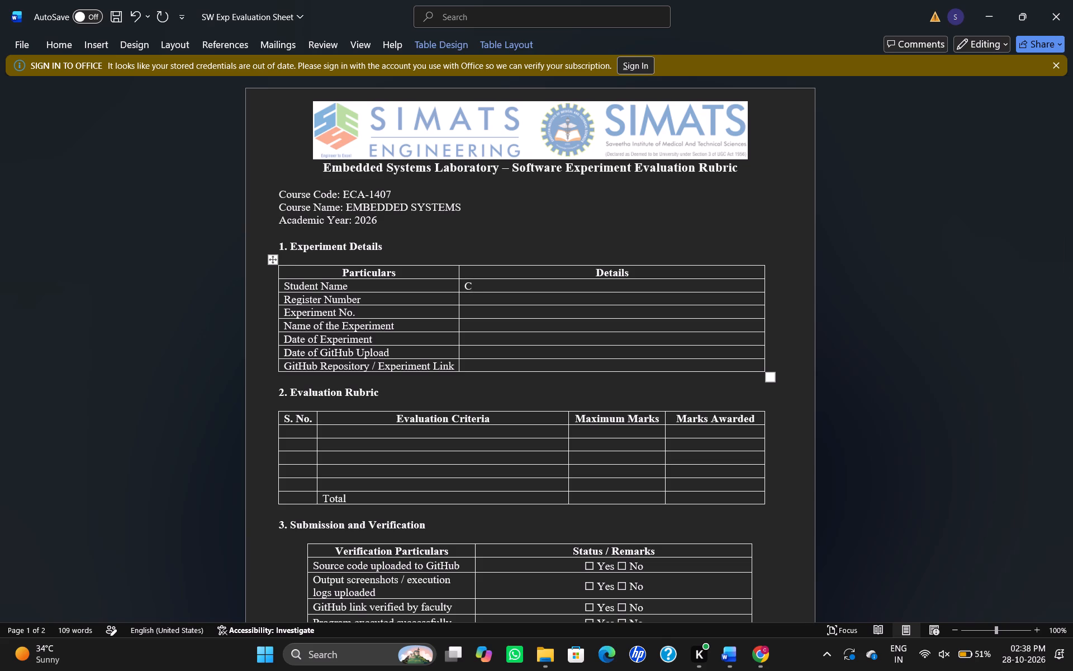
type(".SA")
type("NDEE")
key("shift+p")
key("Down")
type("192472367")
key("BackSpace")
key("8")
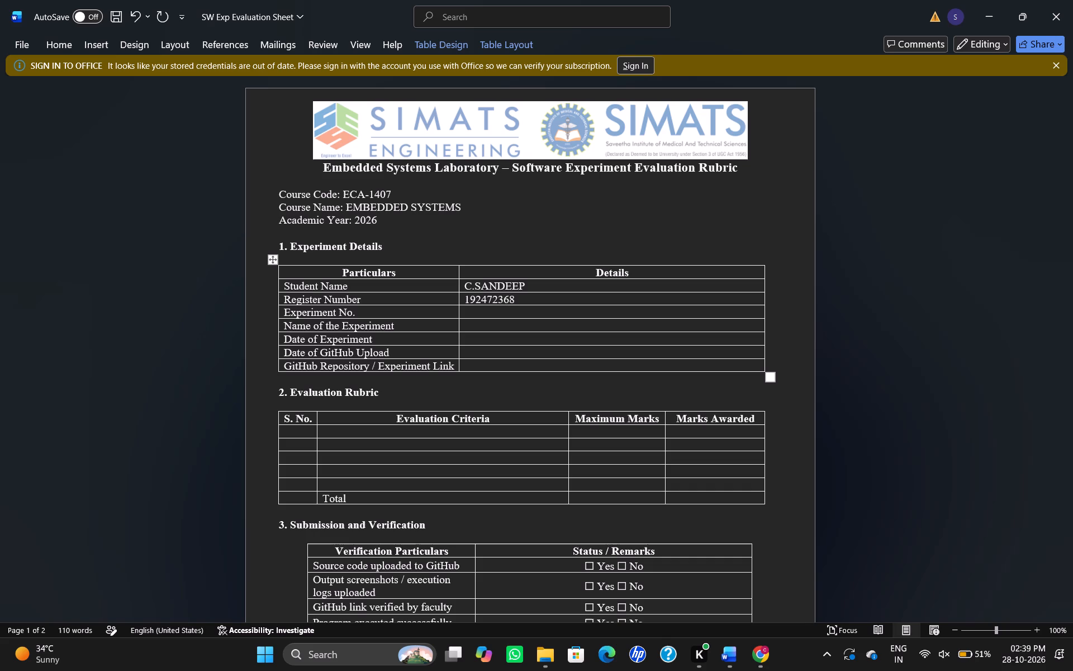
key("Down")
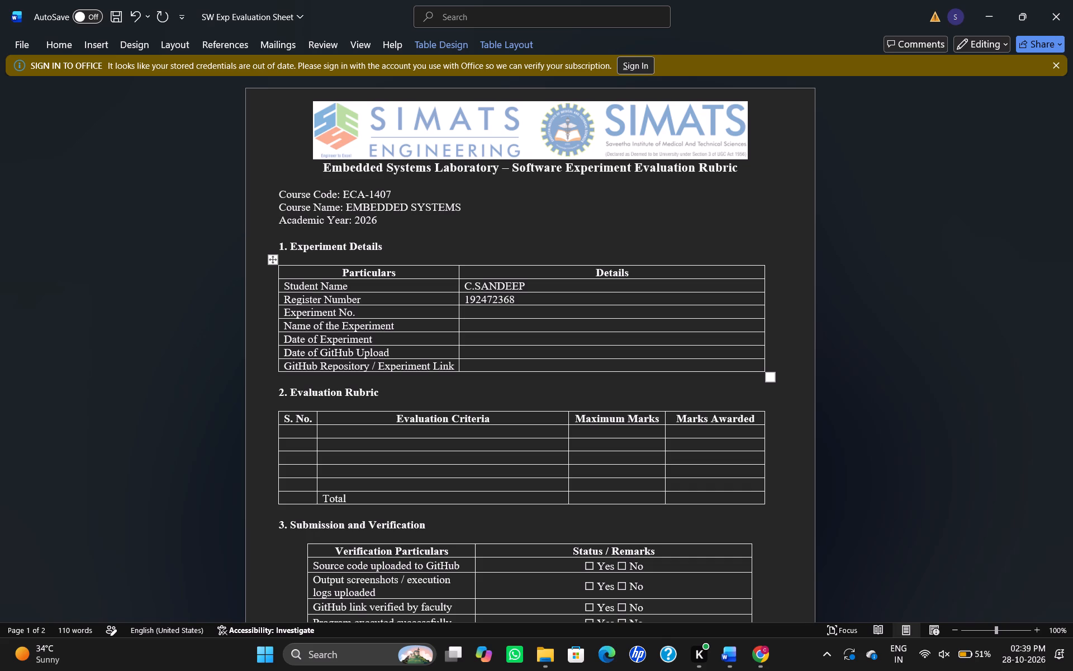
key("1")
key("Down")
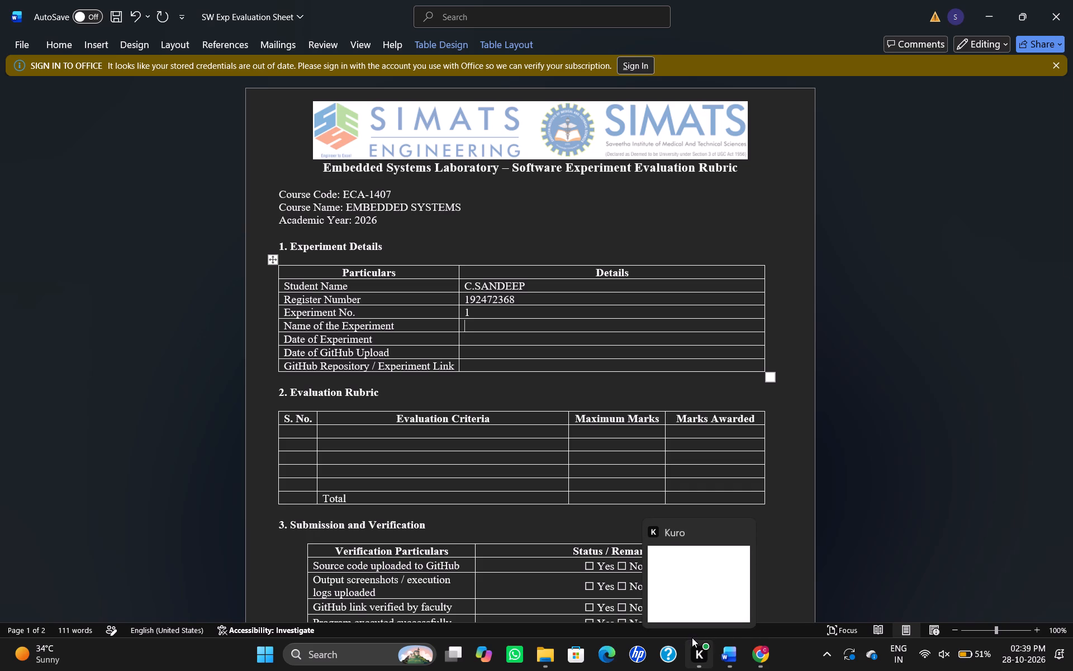
In the Experiment Details table, fill in the Date of Experiment as 14/10/2026.
scroll(692, 637, "down", 3)
scroll(690, 468, "down", 2)
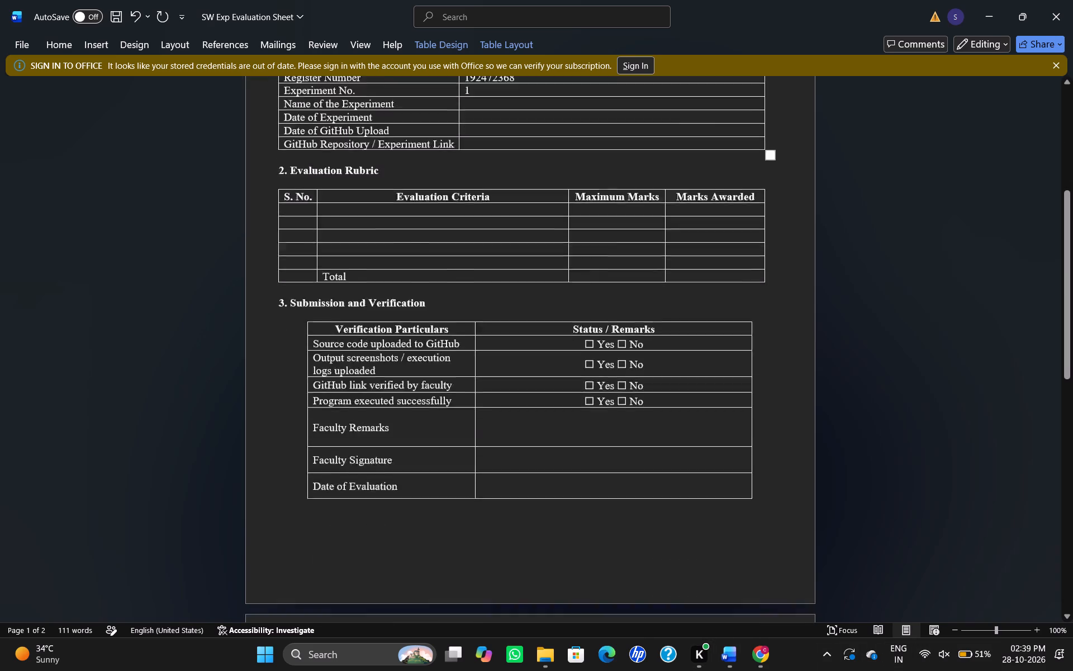
scroll(690, 468, "down", 1)
scroll(690, 468, "right", 1)
scroll(690, 468, "up", 1)
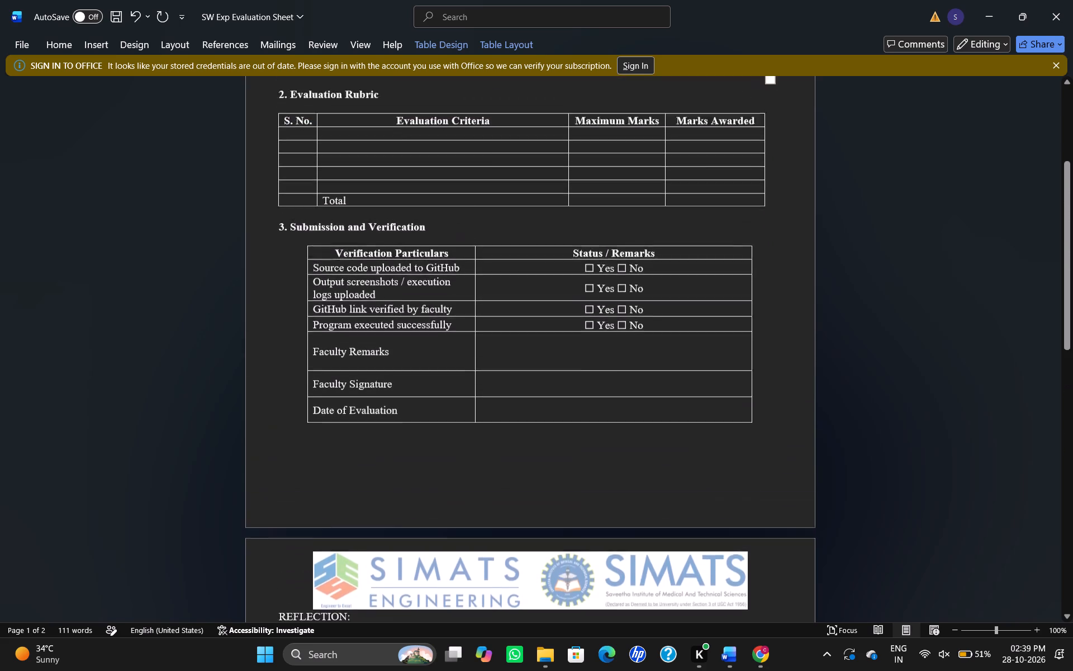
scroll(690, 468, "up", 2)
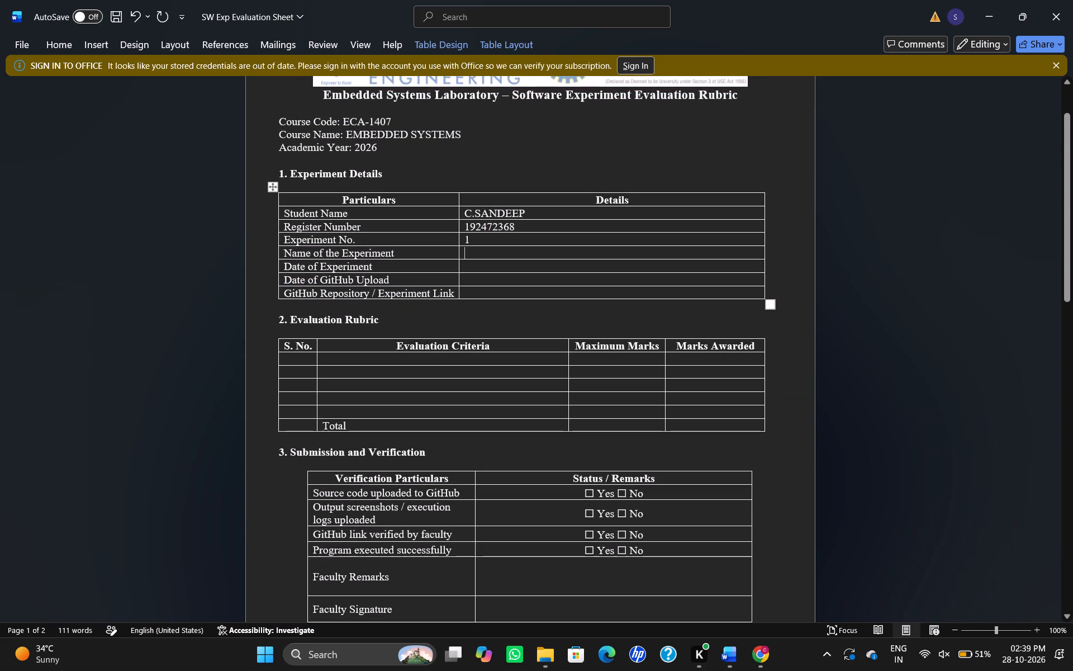
left_click(477, 271)
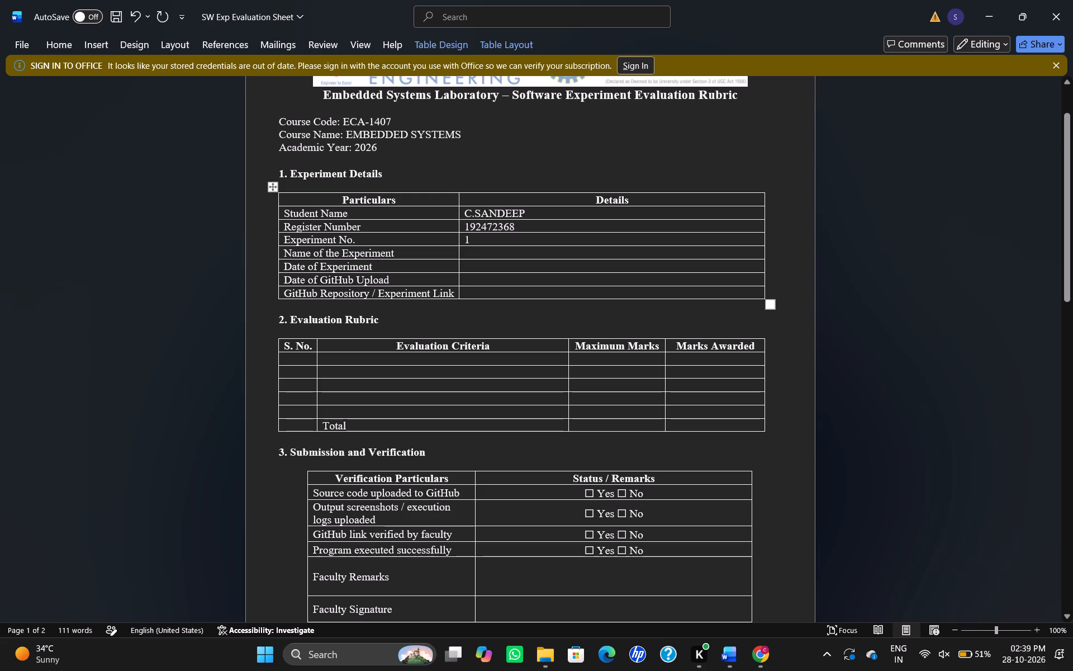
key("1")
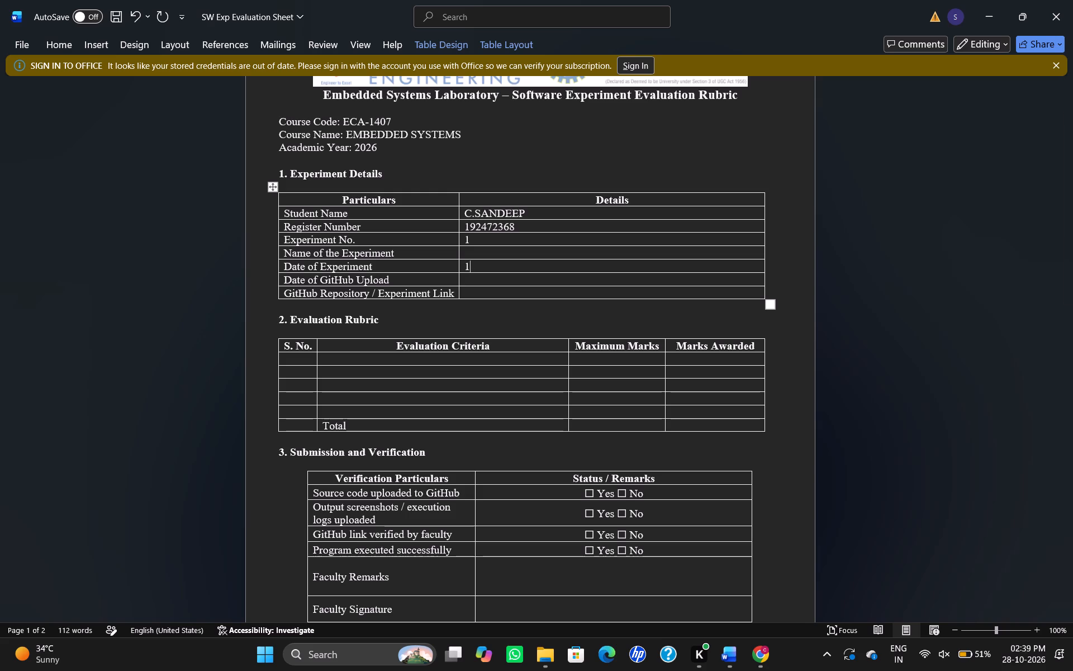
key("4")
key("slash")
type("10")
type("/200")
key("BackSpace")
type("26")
Fill in the Date of GitHub Upload in the Experiment Details table as 14/10/2026.
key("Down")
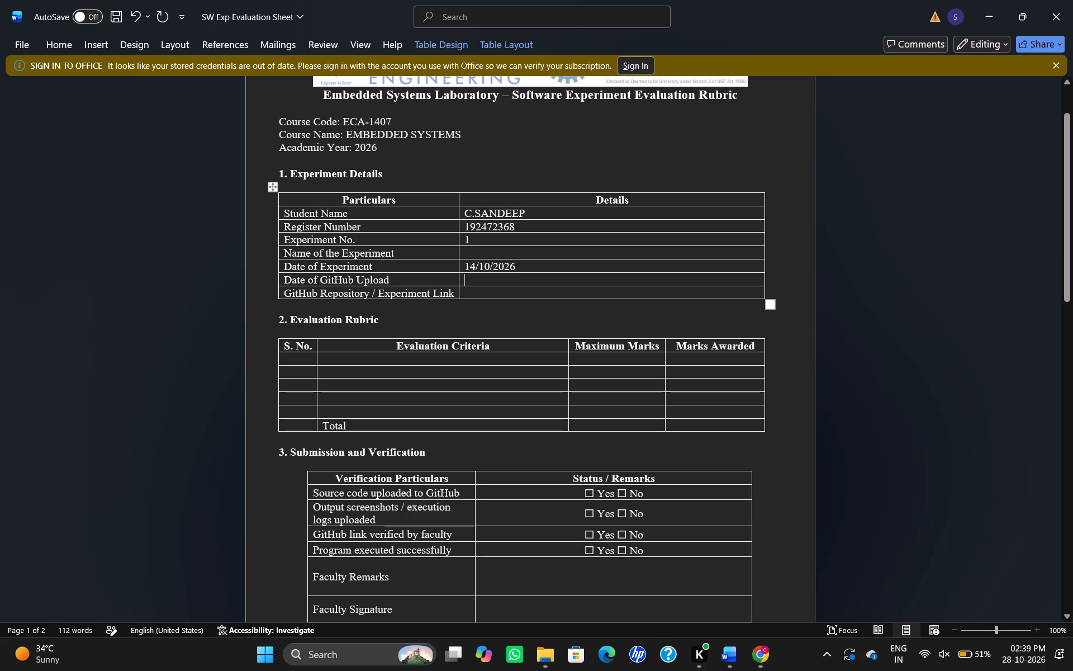
left_click_drag(465, 212, 527, 212)
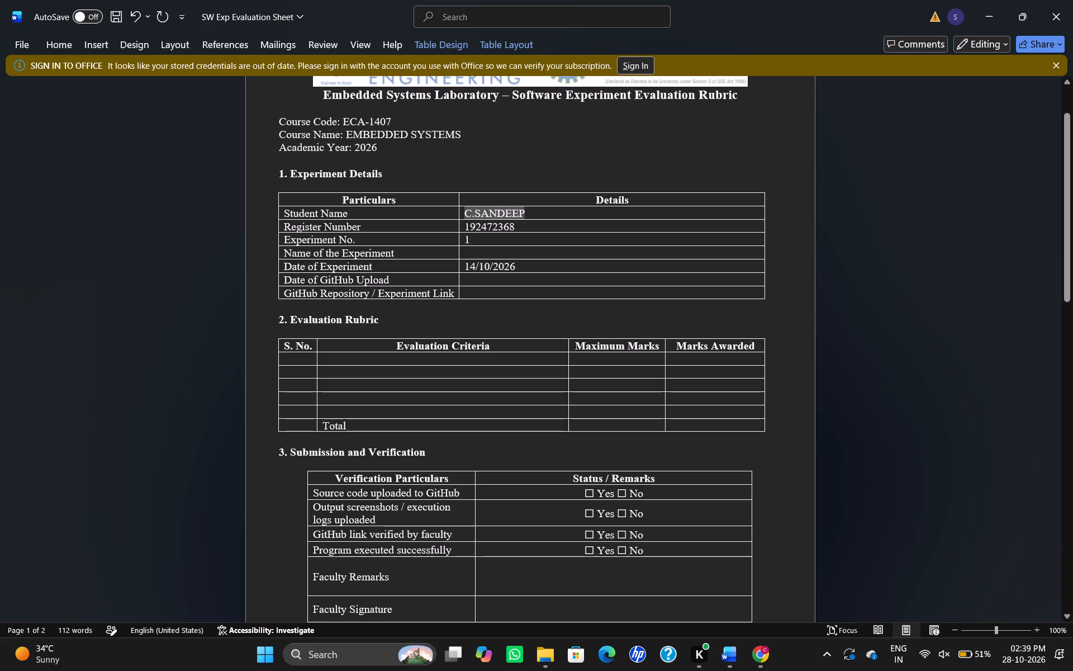
left_click_drag(527, 212, 530, 212)
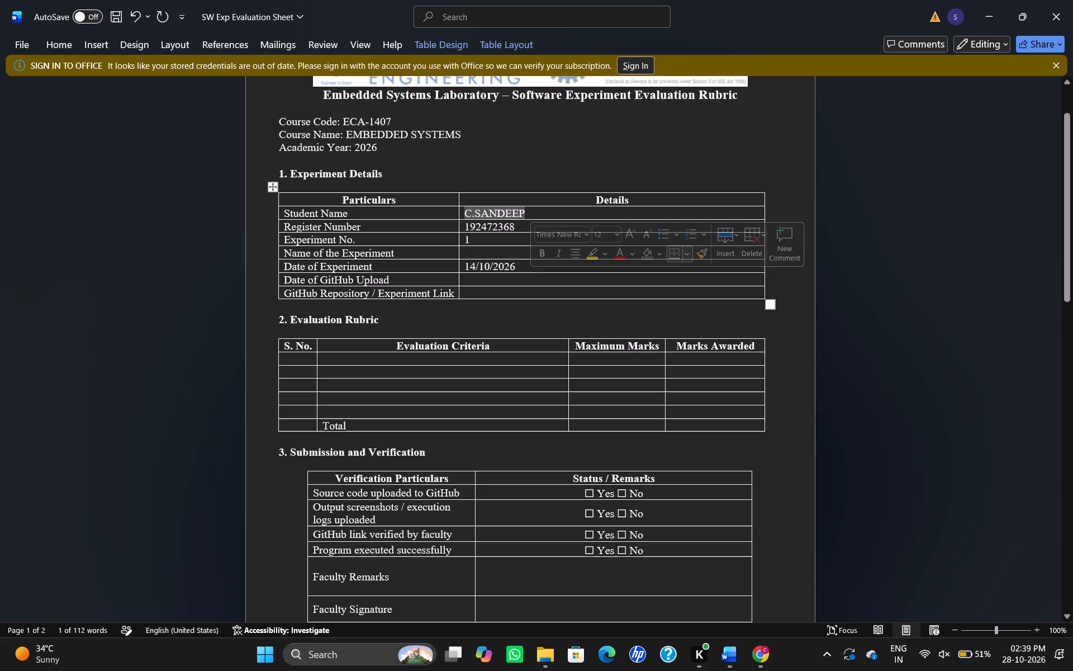
left_click(492, 277)
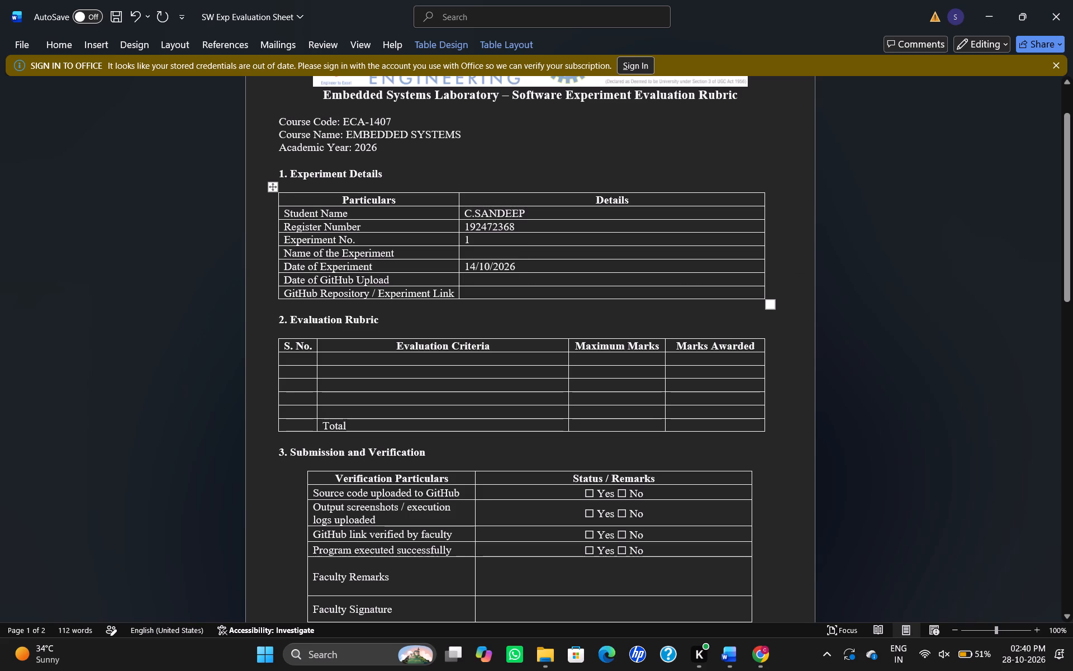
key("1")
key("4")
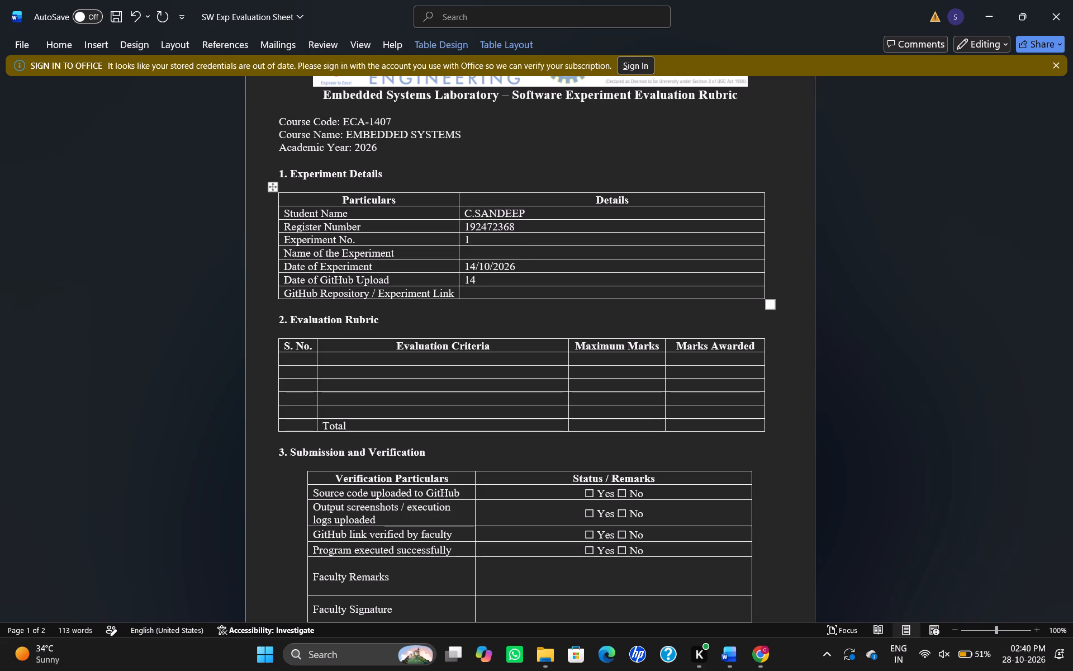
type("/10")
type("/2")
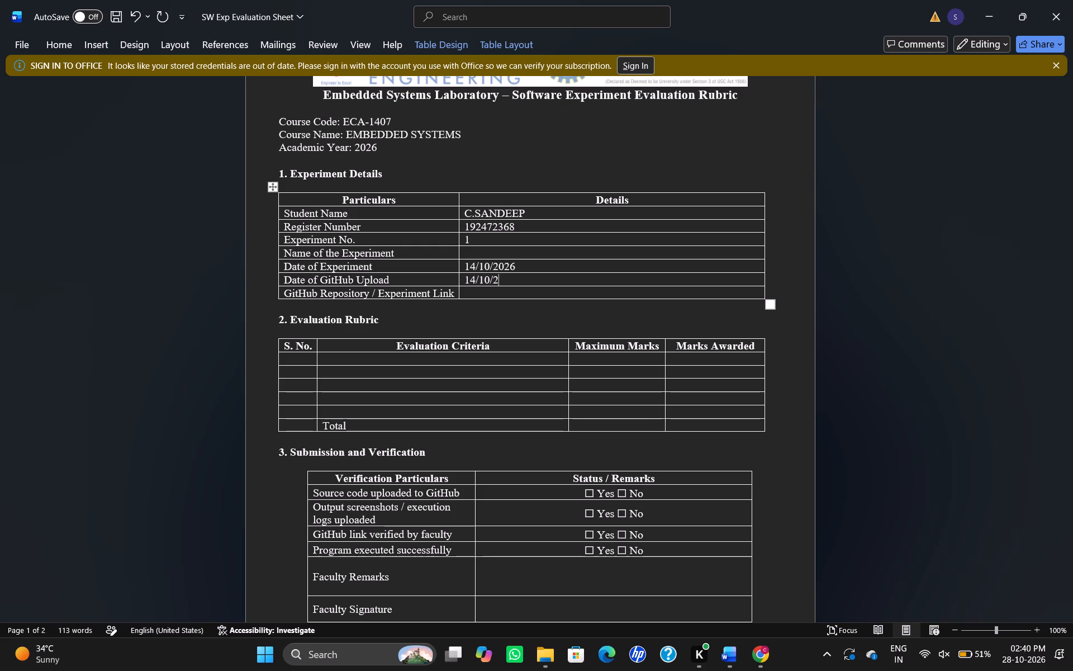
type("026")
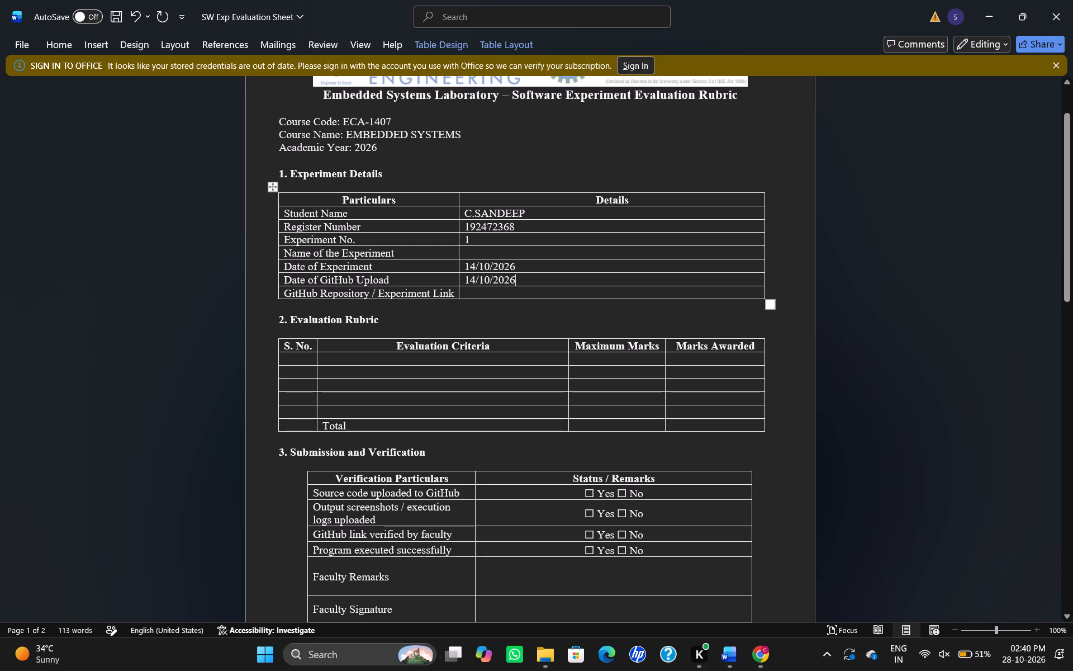
Place the text cursor in the empty GitHub Repository / Experiment Link details cell.
left_click(513, 292)
Fill in the GitHub Repository / Experiment Link details cell with the previously copied ECA1407 embedded repository link.
key("super+v")
scroll(599, 569, "down", 8)
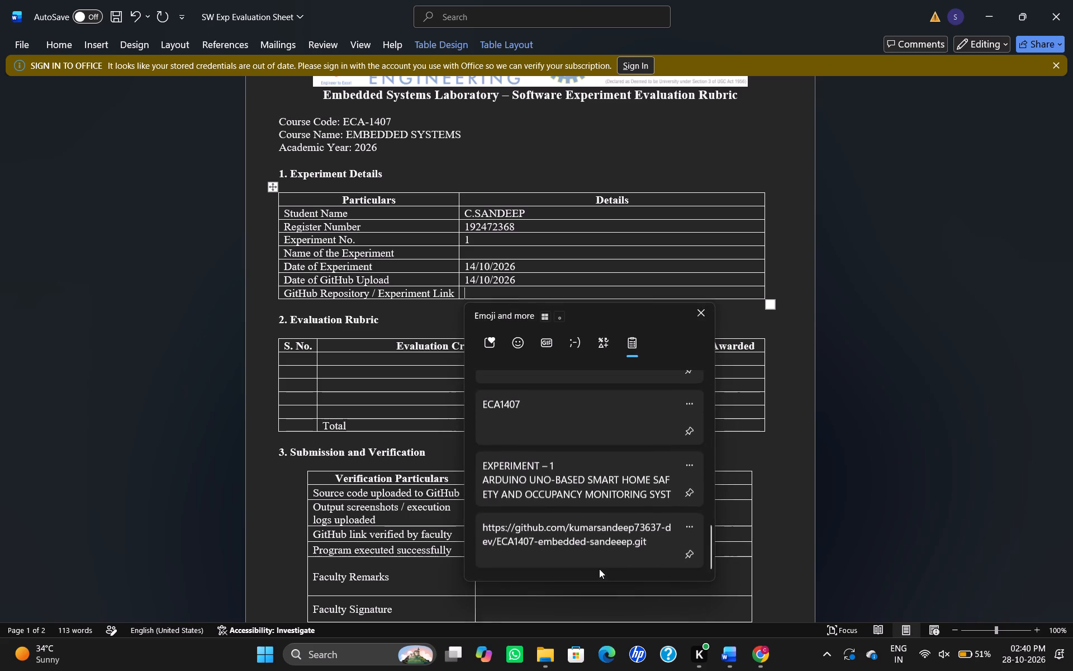
left_click(588, 541)
key("ctrl+v")
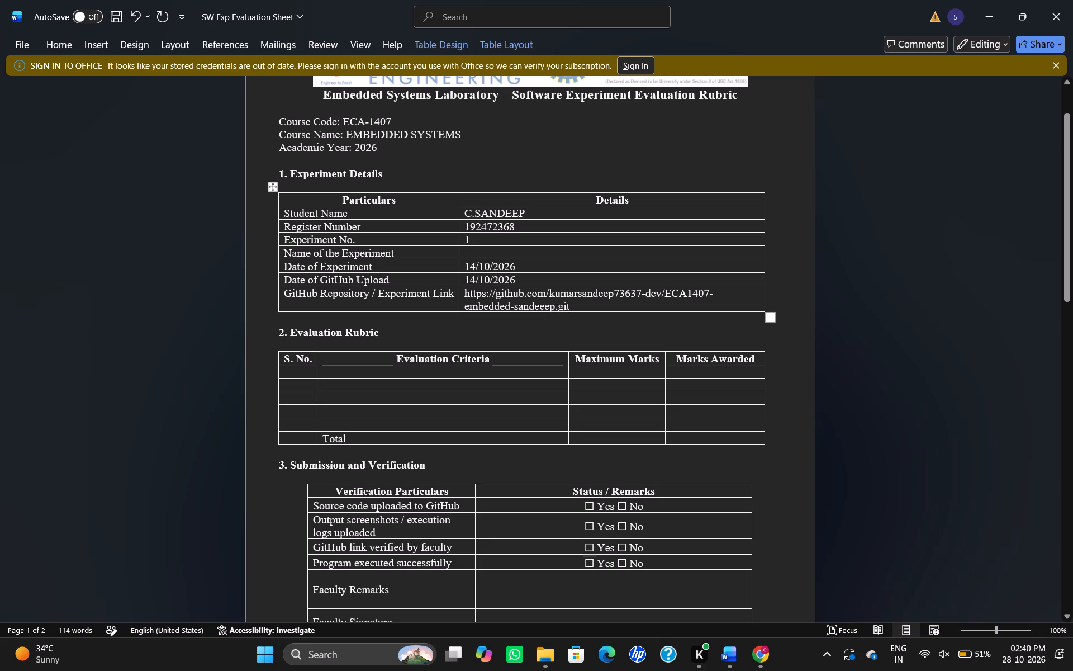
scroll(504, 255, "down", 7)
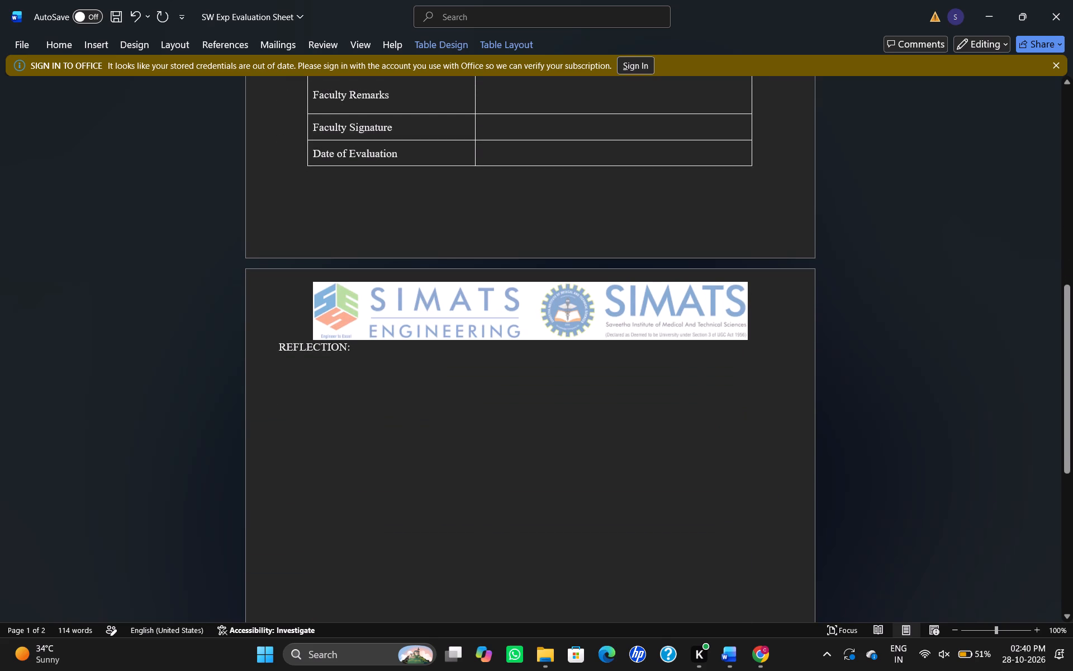
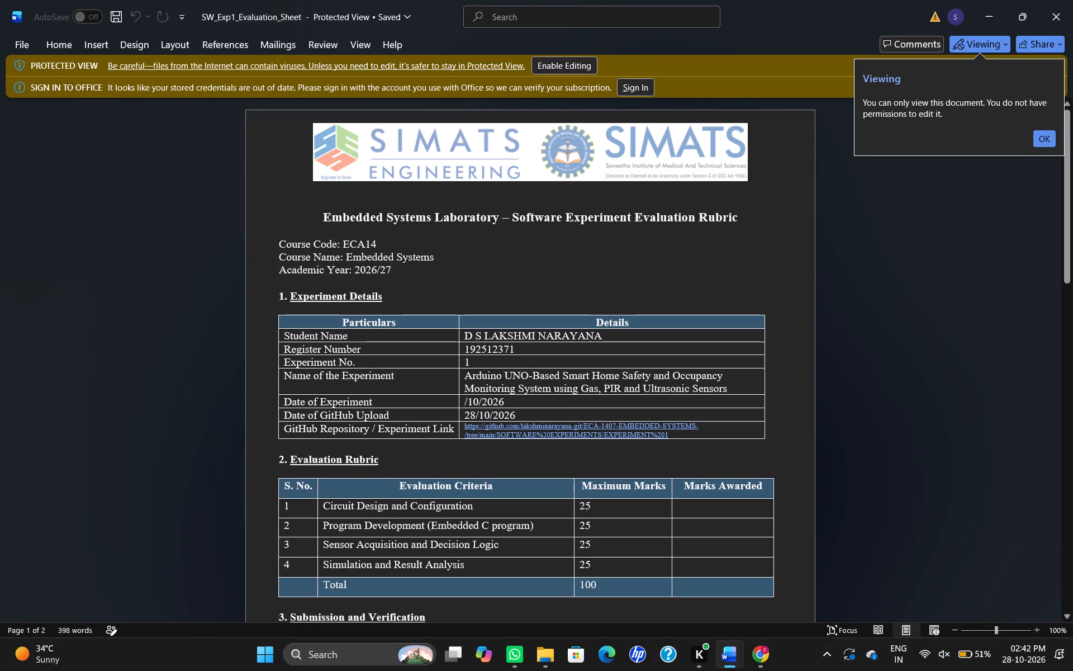
left_click(552, 68)
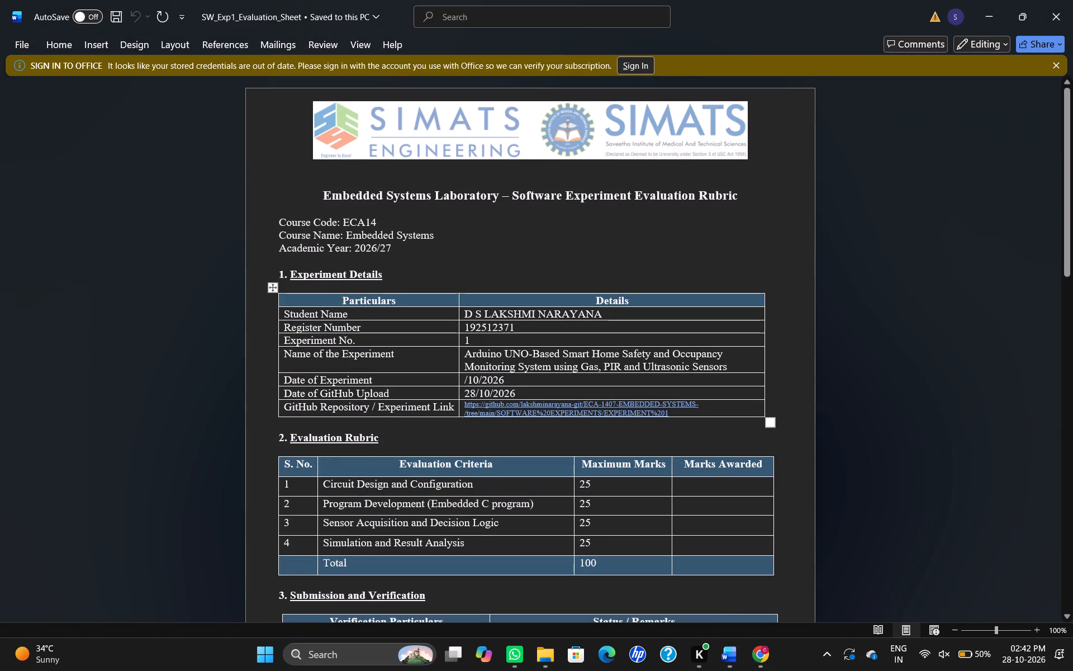
Replace the existing GitHub Repository / Experiment Link in the Experiment Details table with the copied repository URL.
left_click(467, 405)
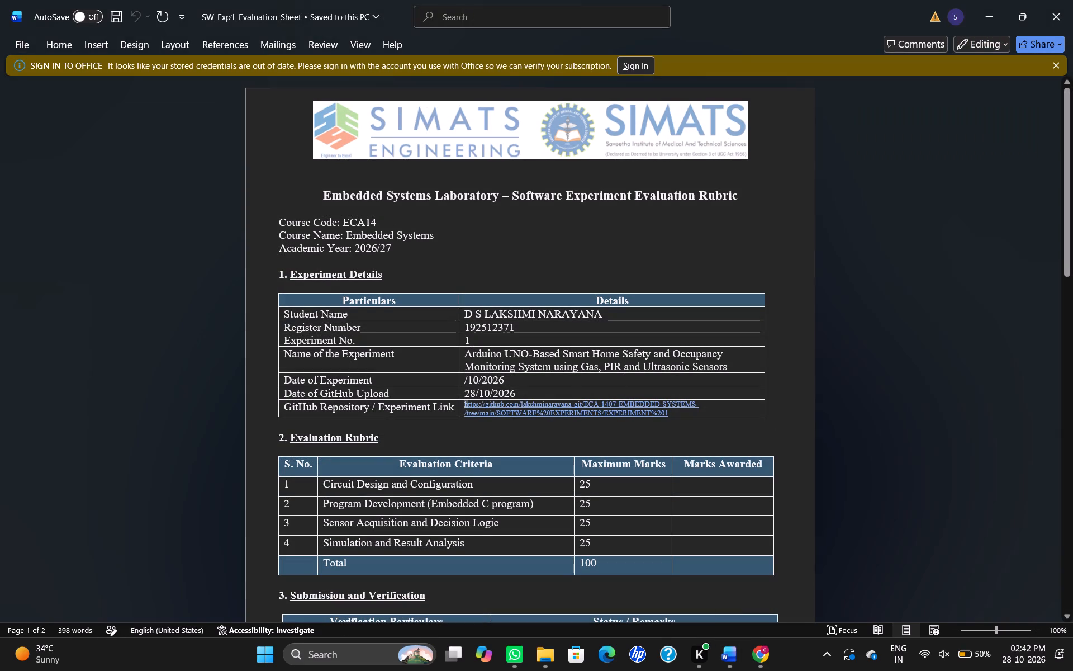
left_click_drag(464, 405, 666, 410)
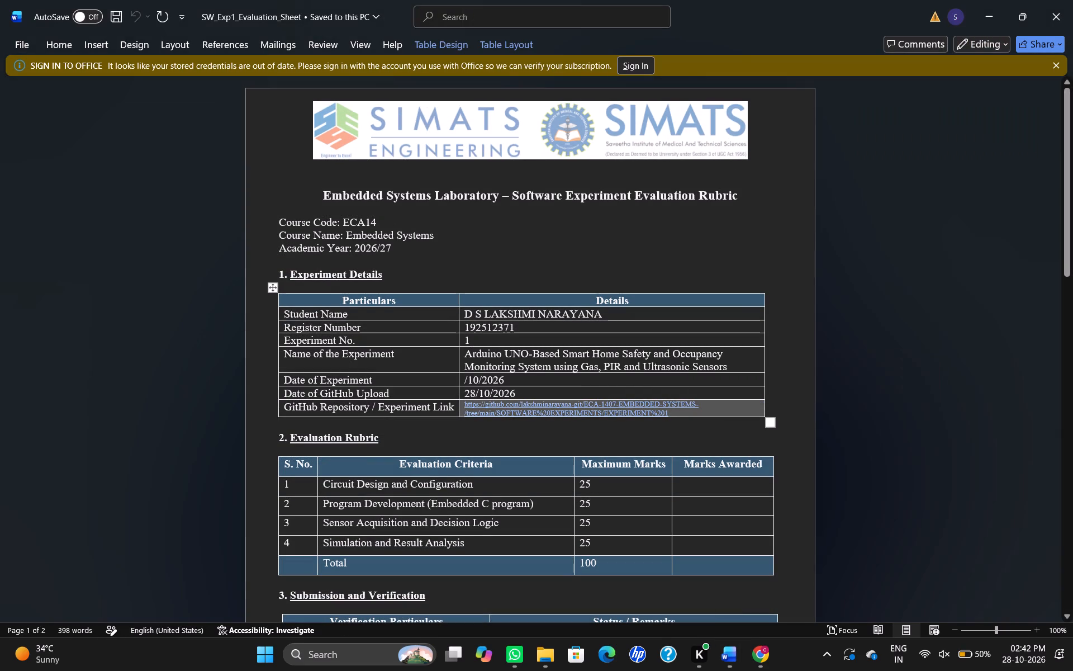
key("ctrl+v")
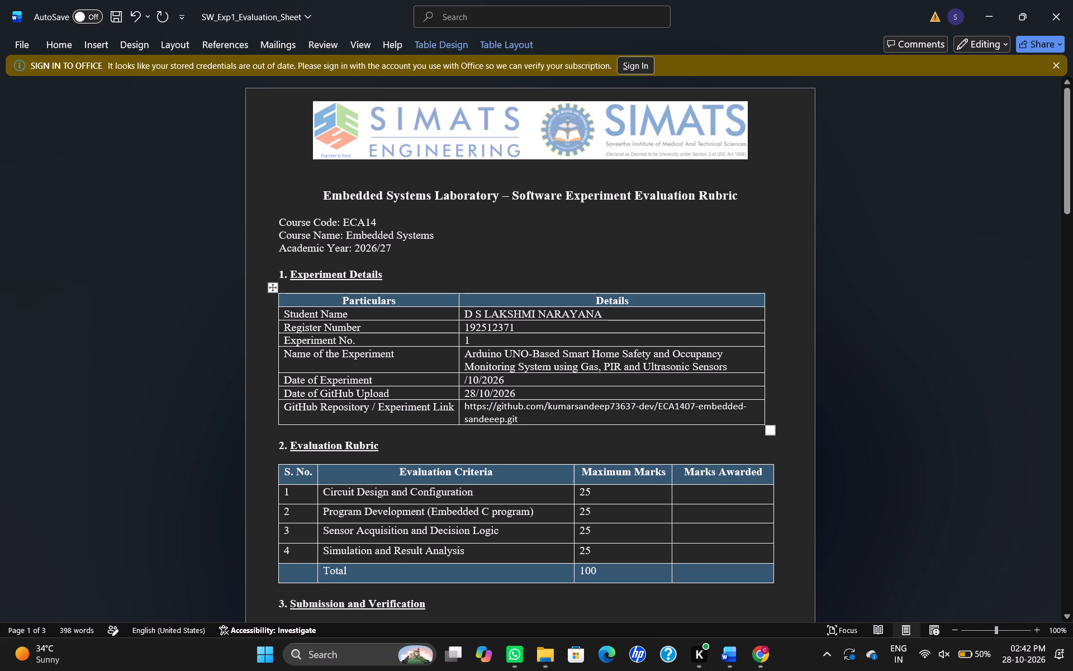
Replace the Student Name entry in the Experiment Details table with the current student's name in capitals.
left_click(604, 313)
key("BackSpace")
key("BackSpace")
key("BackSpace")
key("BackSpace")
key("BackSpace")
key("BackSpace")
key("BackSpace")
key("BackSpace")
key("BackSpace")
key("BackSpace")
key("BackSpace")
key("BackSpace")
key("BackSpace")
key("BackSpace")
key("BackSpace")
key("BackSpace")
key("BackSpace")
key("BackSpace")
key("BackSpace")
key("BackSpace")
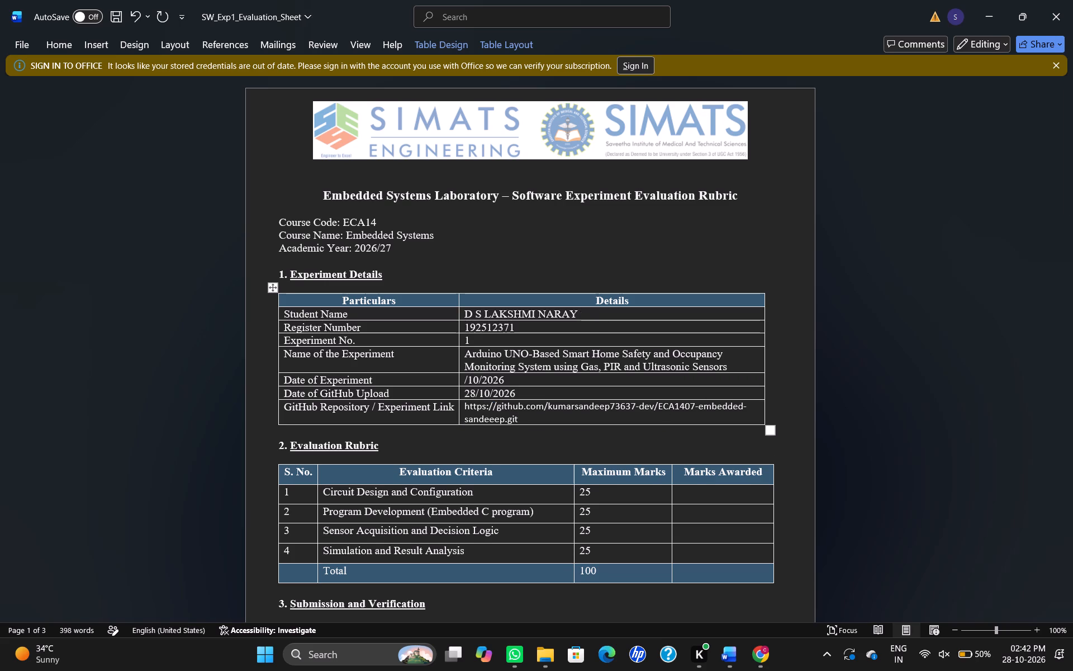
key("BackSpace")
key("ctrl+c")
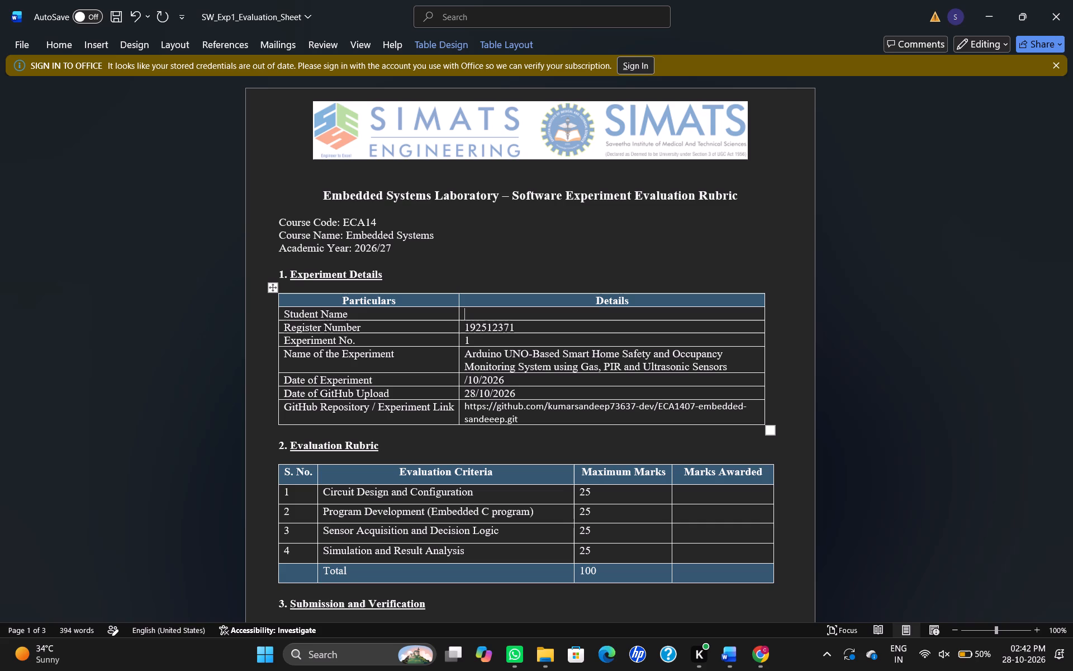
key("ctrl+period")
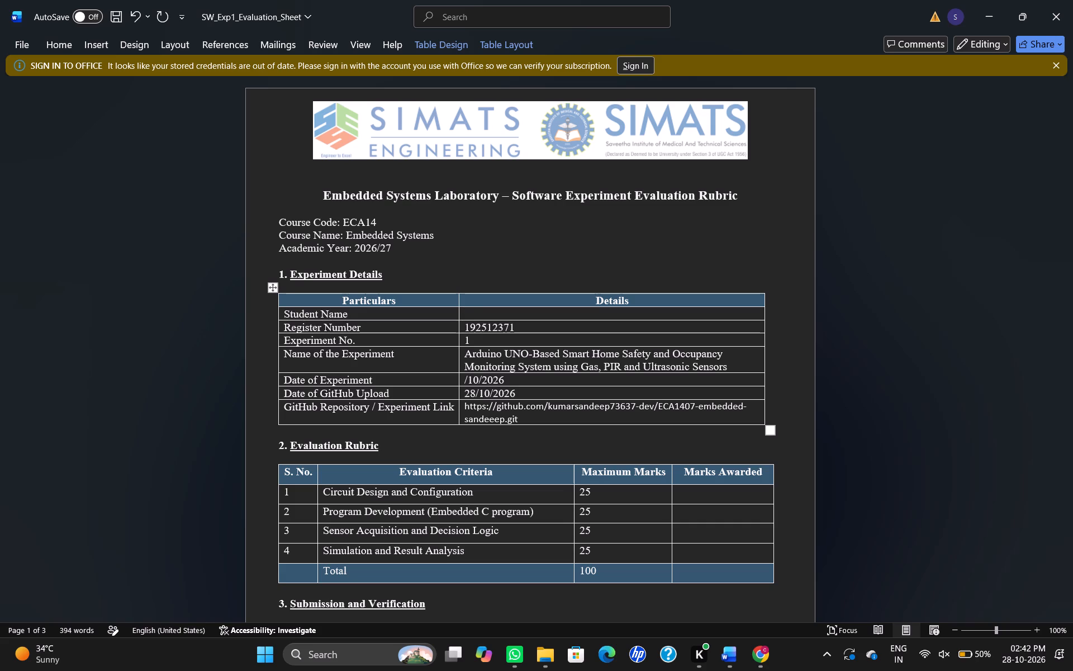
key("ctrl+c")
key("ctrl+c")
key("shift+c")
key("shift+greater")
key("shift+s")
key("BackSpace")
key("BackSpace")
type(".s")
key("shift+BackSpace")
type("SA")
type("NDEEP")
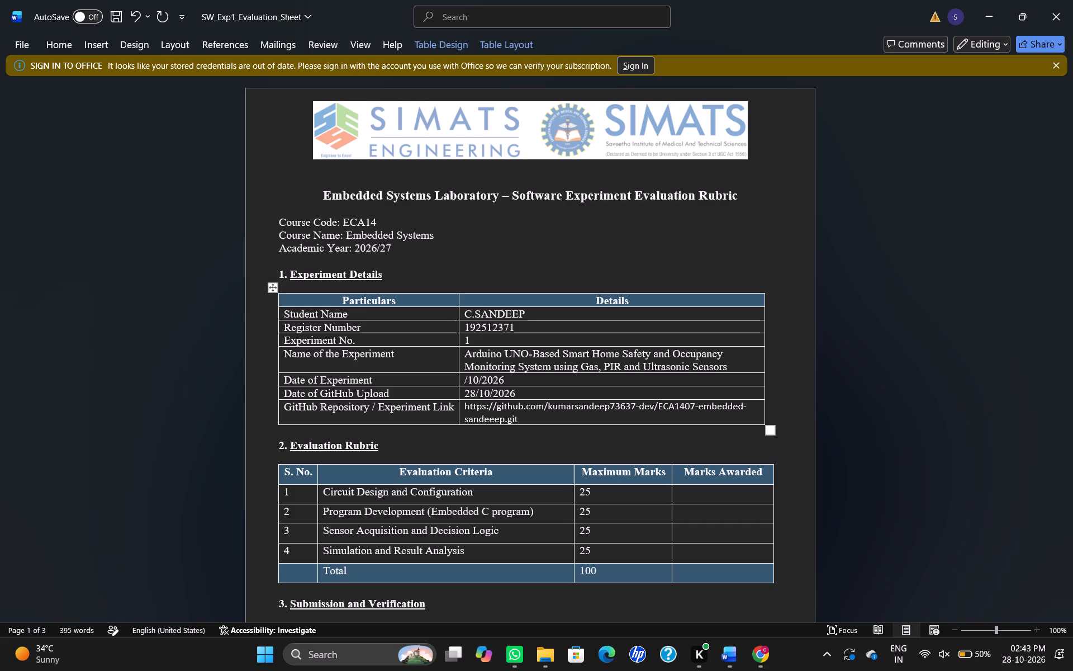
Replace the Register Number in the Experiment Details table with the current student's register number.
left_click(540, 325)
key("BackSpace")
key("BackSpace")
key("BackSpace")
key("BackSpace")
key("BackSpace")
key("BackSpace")
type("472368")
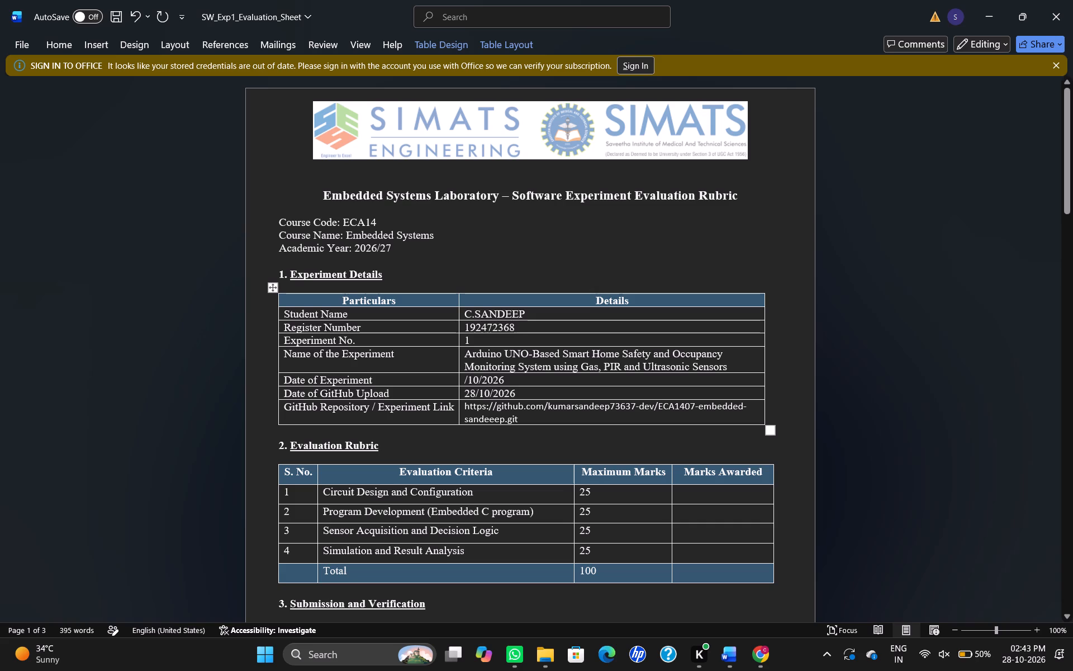
Set the Date of GitHub Upload in the Experiment Details table to 10/10/2026.
scroll(518, 417, "down", 3)
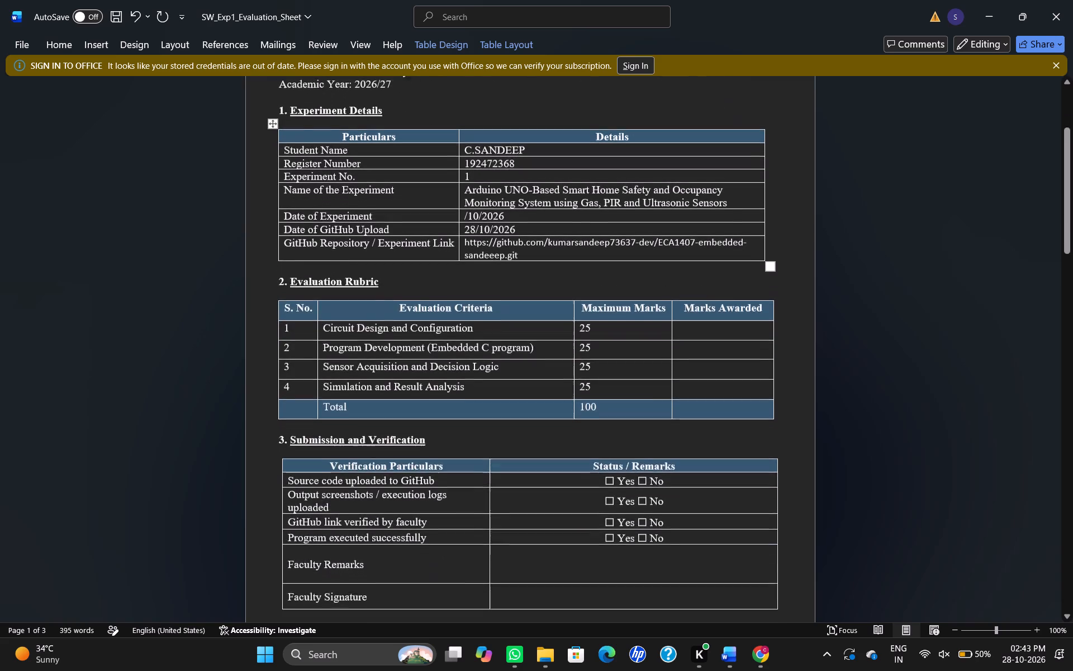
scroll(518, 417, "down", 8)
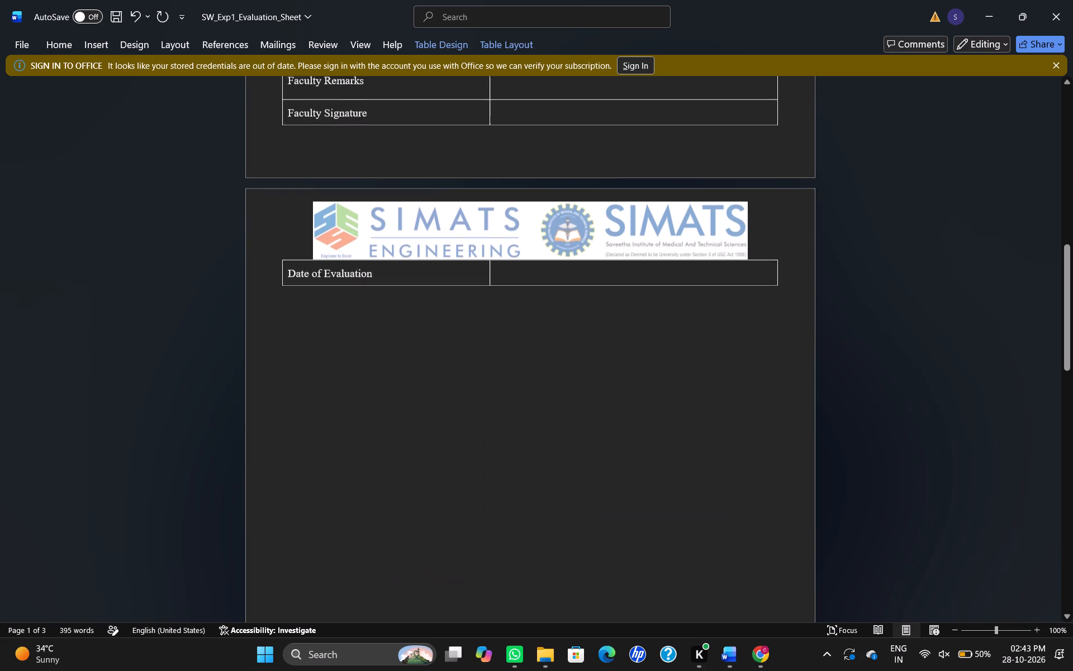
scroll(518, 417, "up", 8)
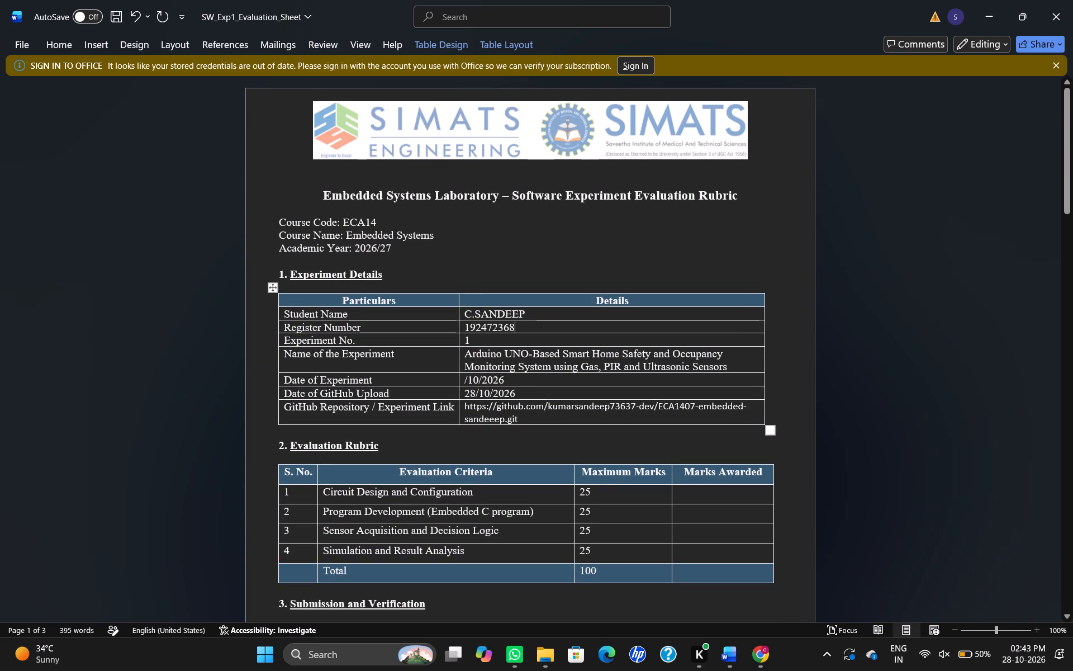
scroll(518, 417, "down", 1)
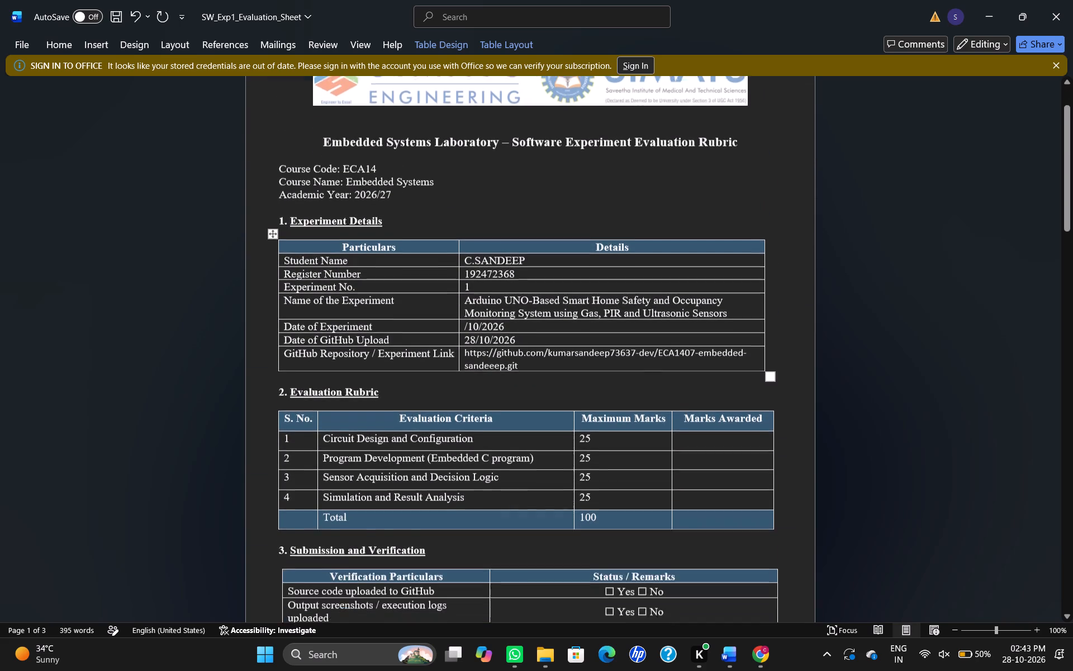
scroll(518, 417, "down", 1)
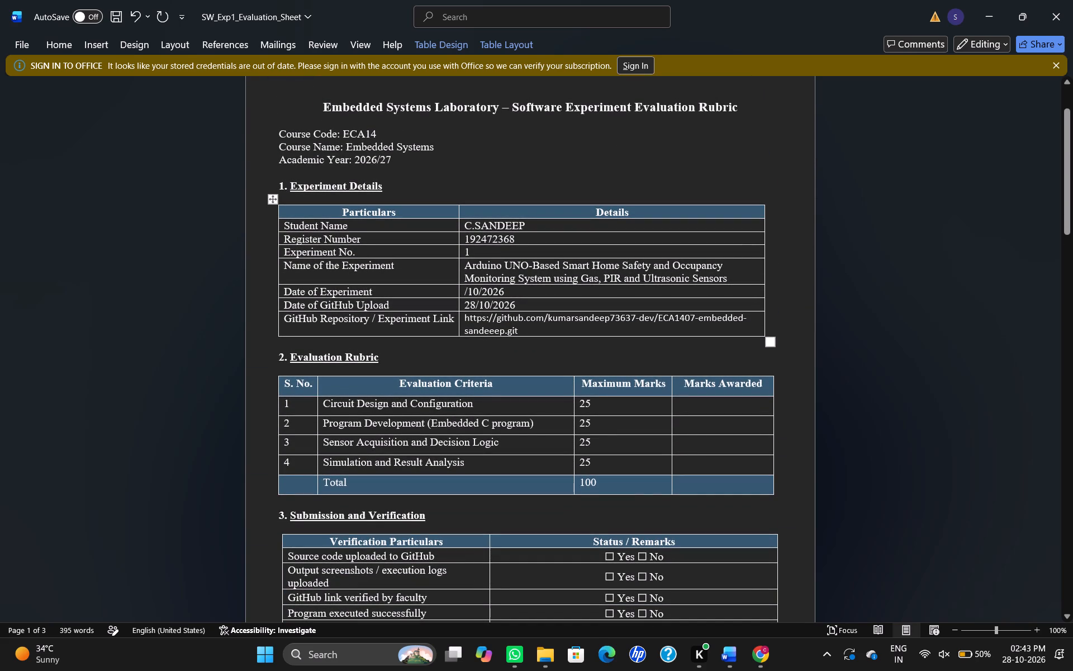
left_click(474, 306)
key("BackSpace")
key("BackSpace")
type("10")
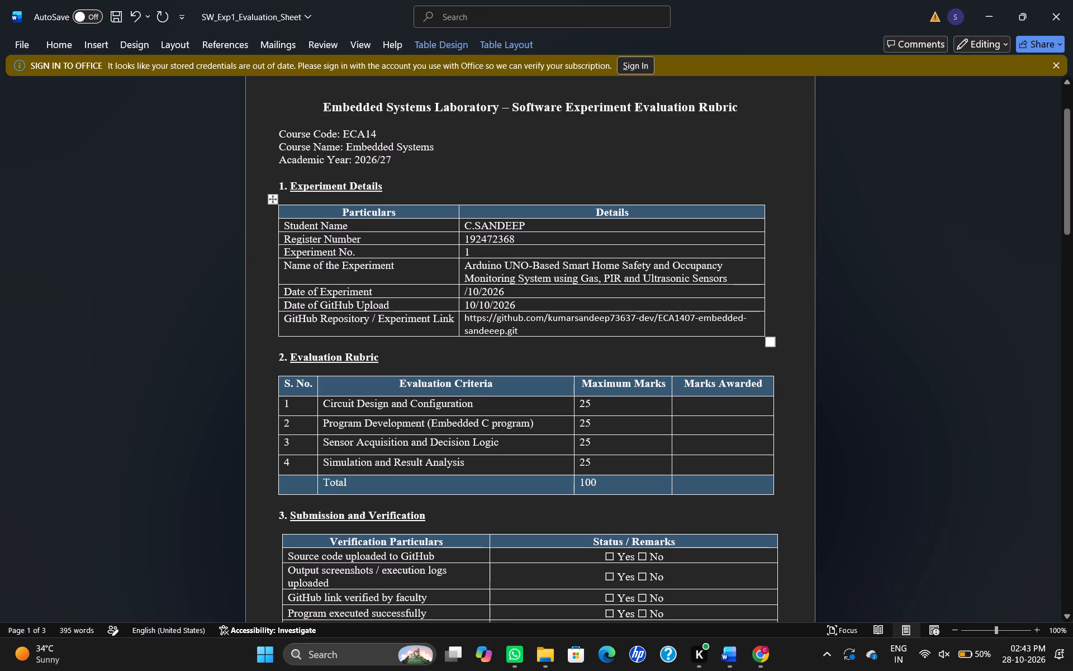
Complete the Date of Experiment in the Experiment Details table as 10/10/2026.
left_click(464, 290)
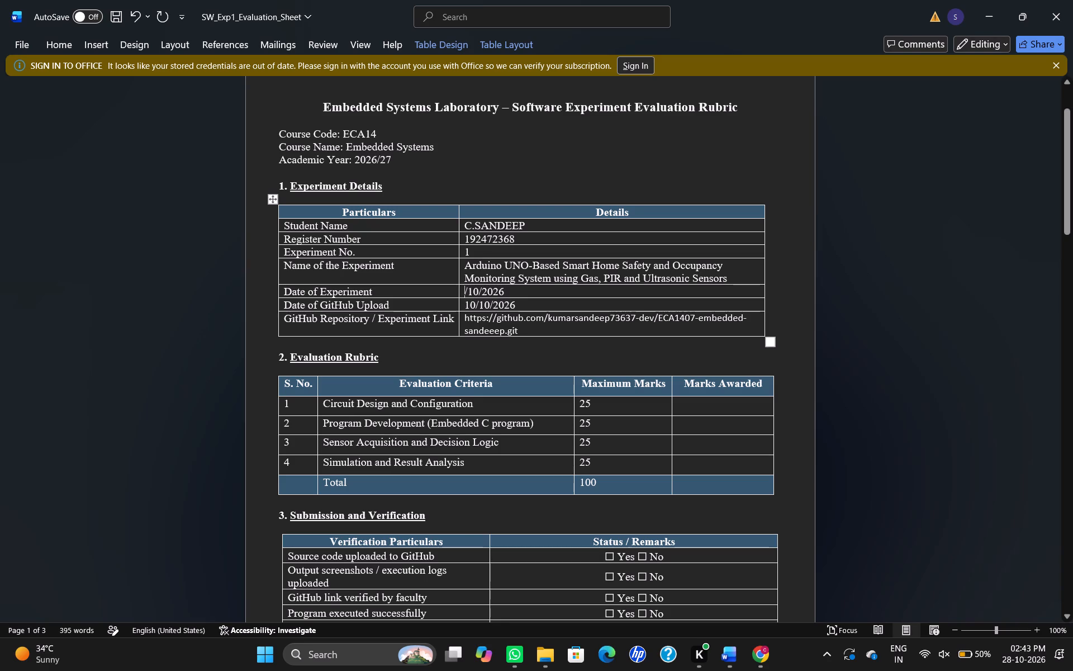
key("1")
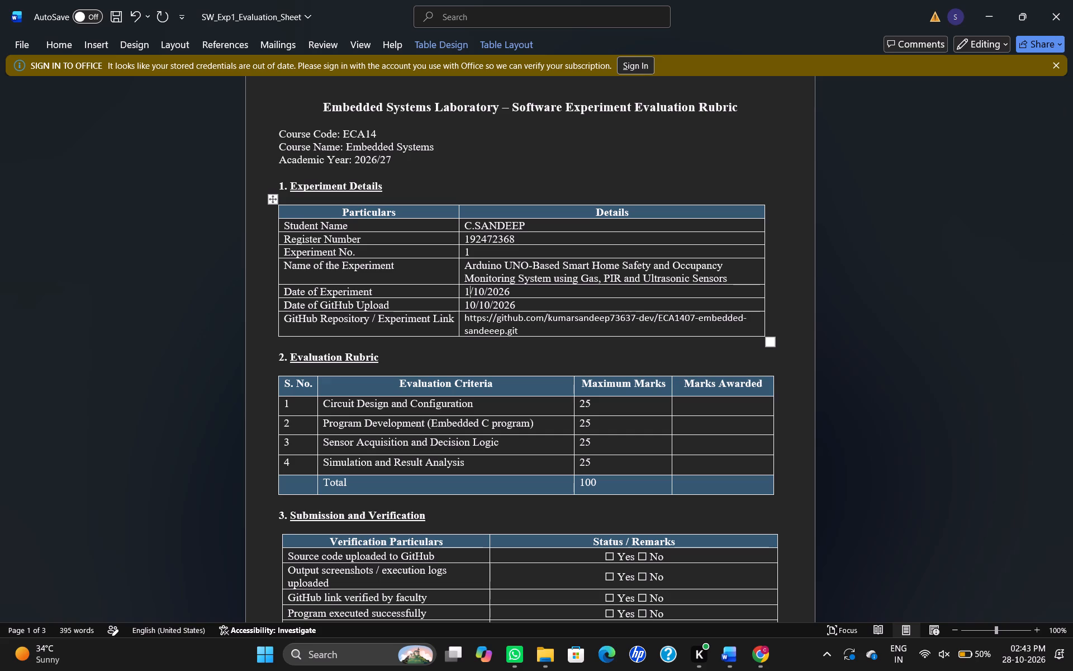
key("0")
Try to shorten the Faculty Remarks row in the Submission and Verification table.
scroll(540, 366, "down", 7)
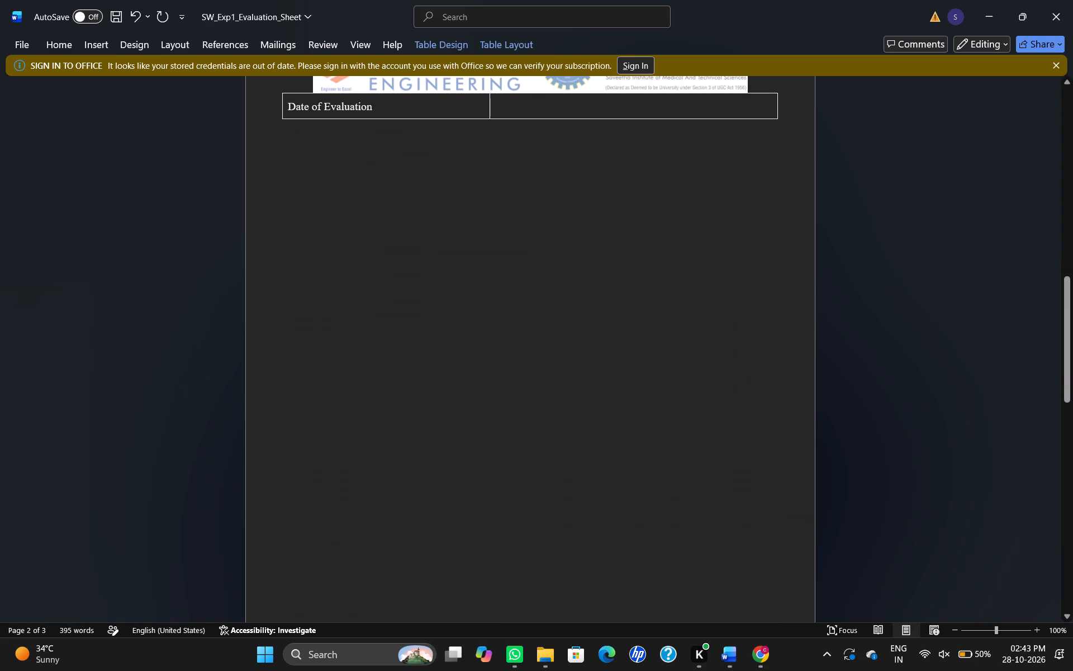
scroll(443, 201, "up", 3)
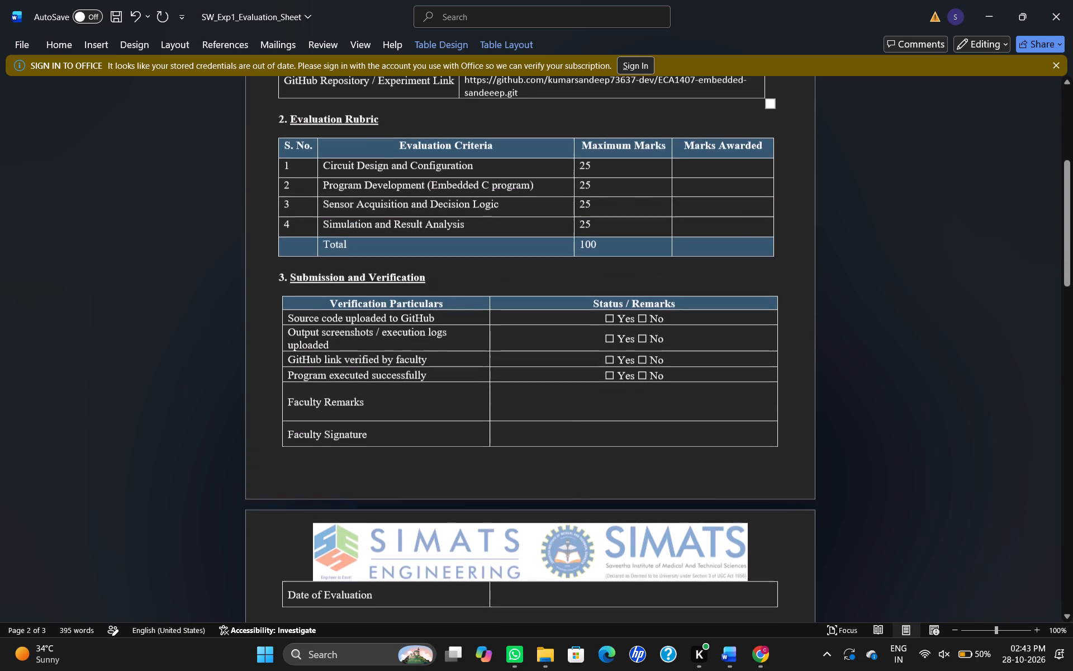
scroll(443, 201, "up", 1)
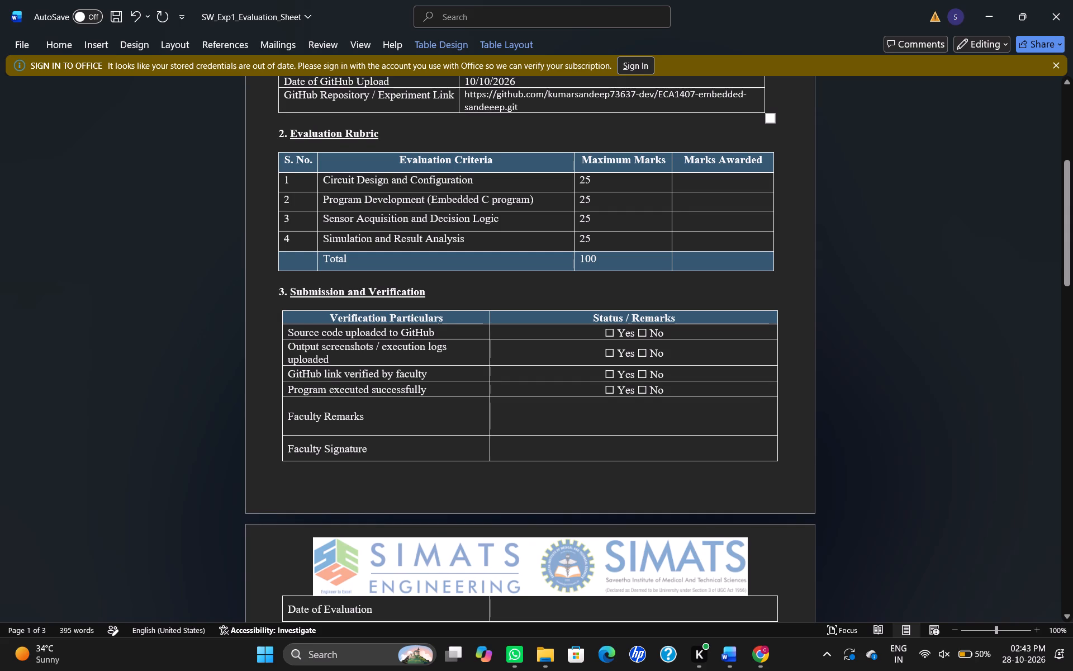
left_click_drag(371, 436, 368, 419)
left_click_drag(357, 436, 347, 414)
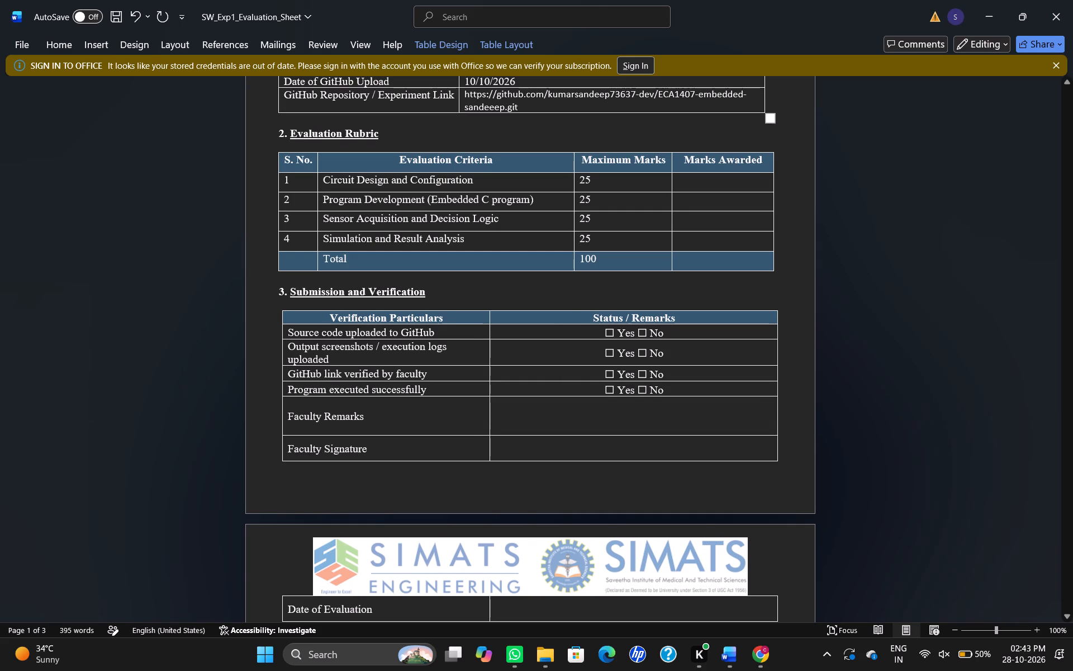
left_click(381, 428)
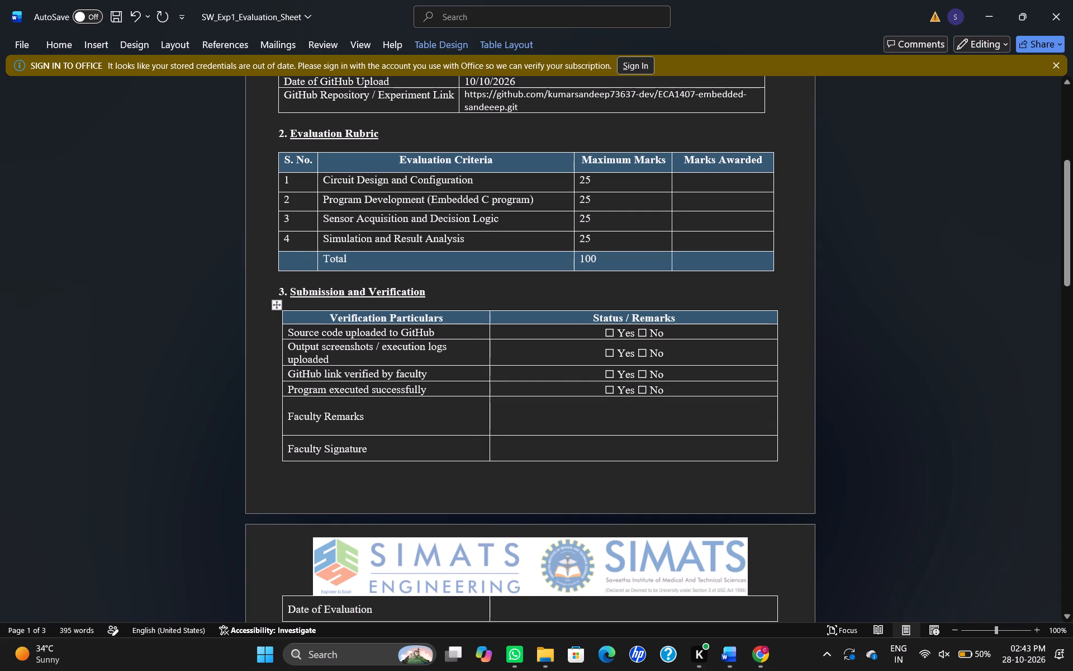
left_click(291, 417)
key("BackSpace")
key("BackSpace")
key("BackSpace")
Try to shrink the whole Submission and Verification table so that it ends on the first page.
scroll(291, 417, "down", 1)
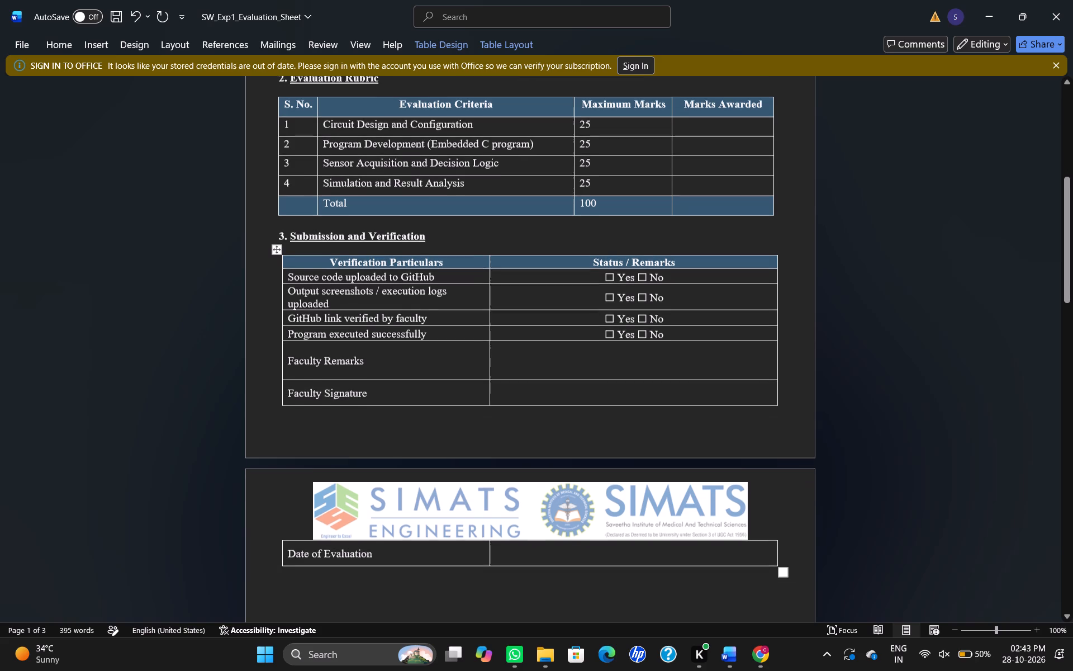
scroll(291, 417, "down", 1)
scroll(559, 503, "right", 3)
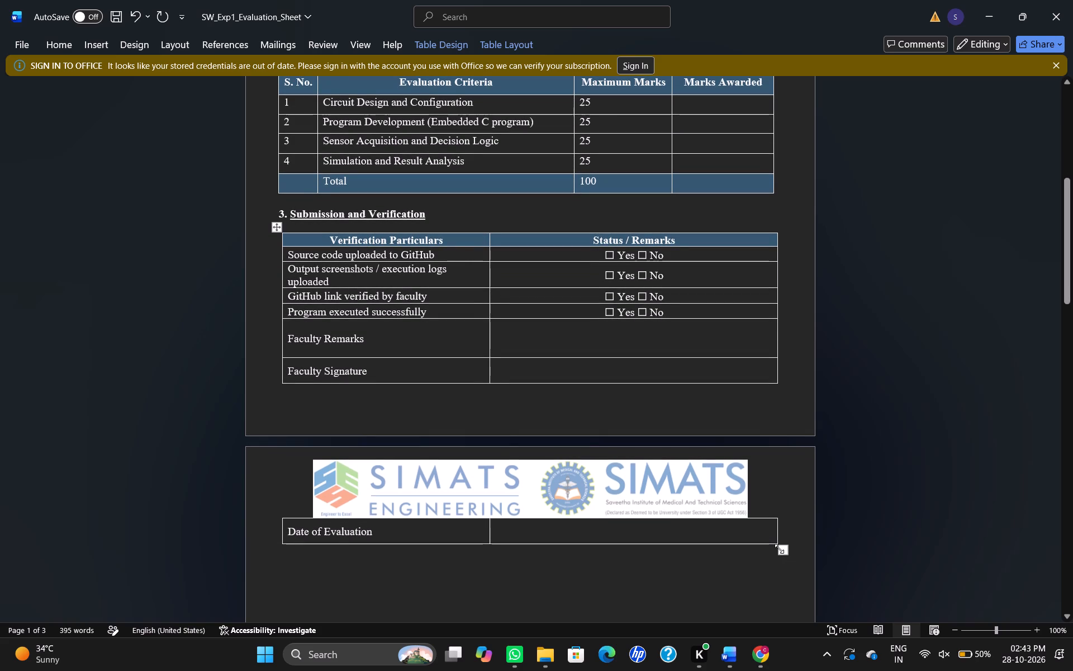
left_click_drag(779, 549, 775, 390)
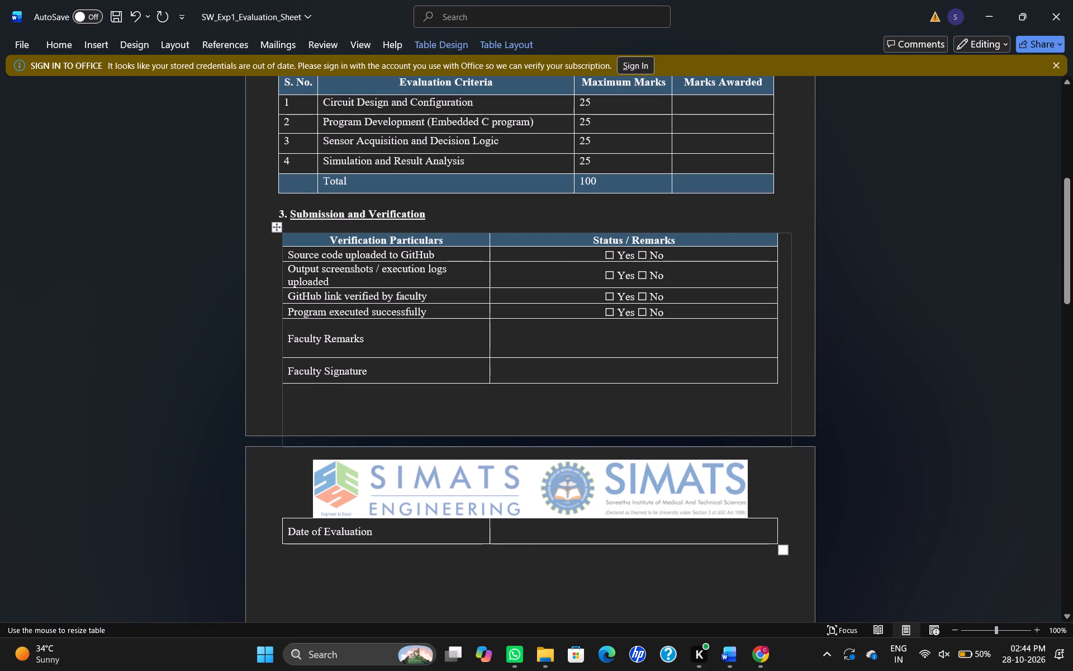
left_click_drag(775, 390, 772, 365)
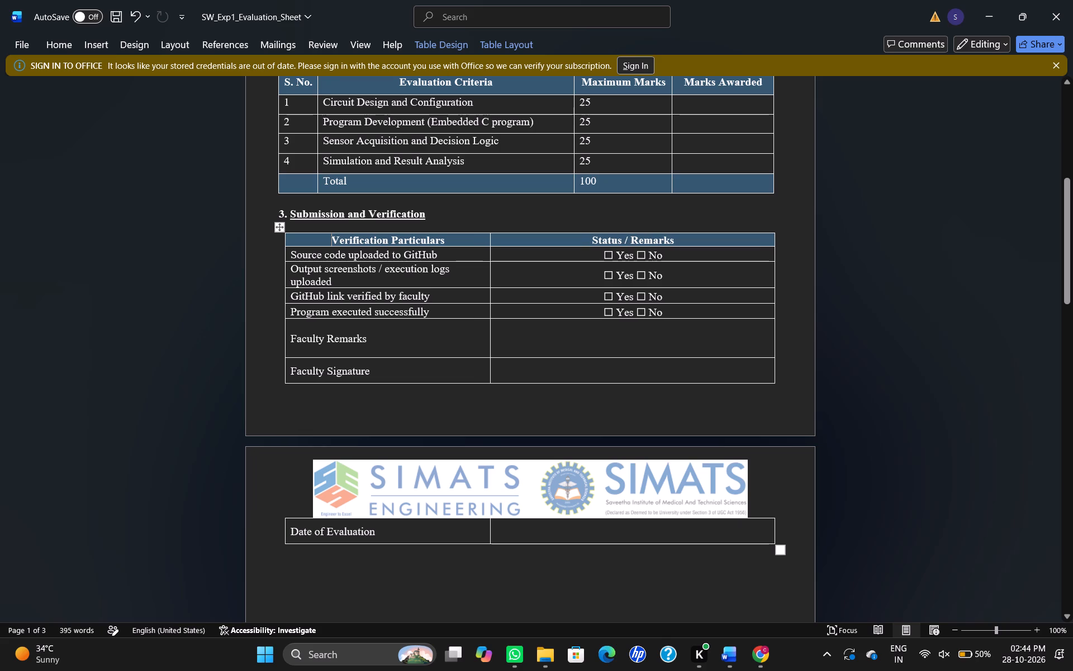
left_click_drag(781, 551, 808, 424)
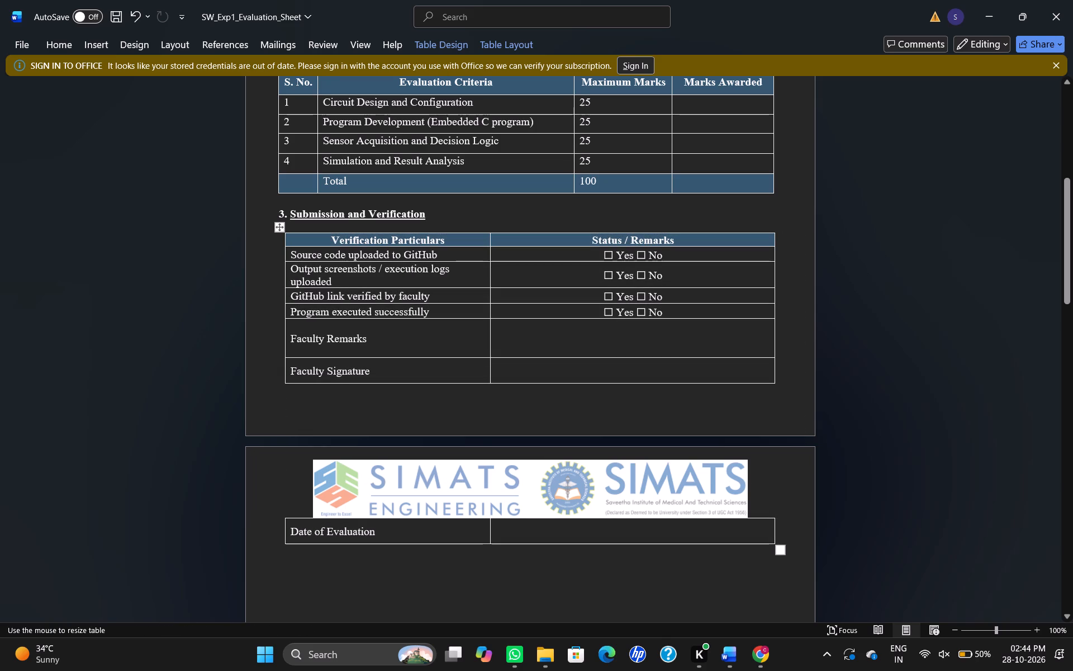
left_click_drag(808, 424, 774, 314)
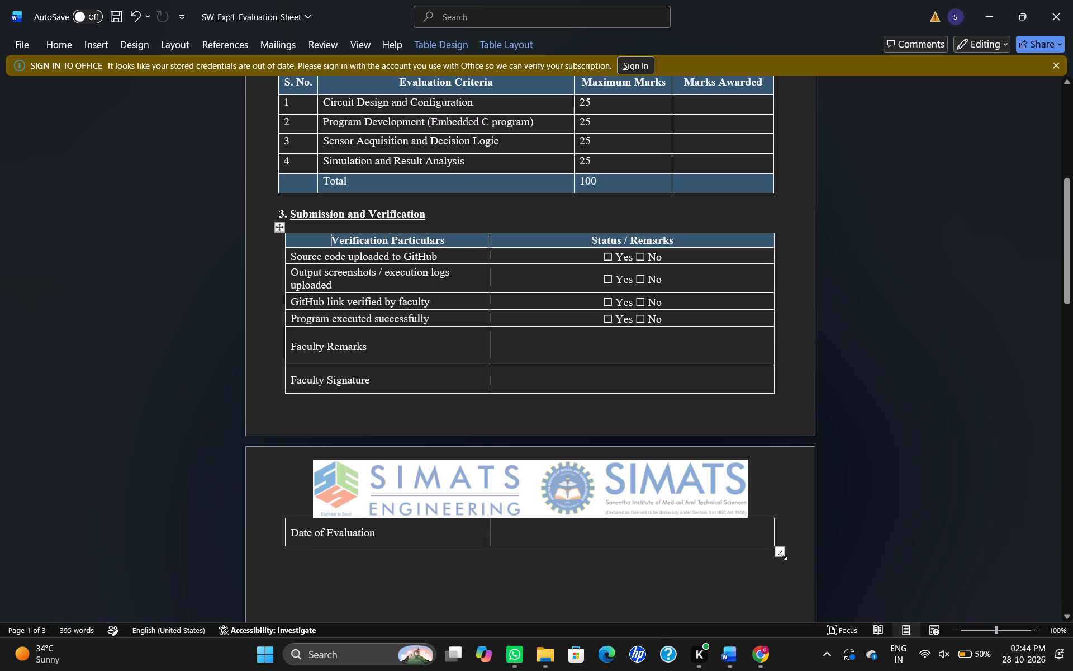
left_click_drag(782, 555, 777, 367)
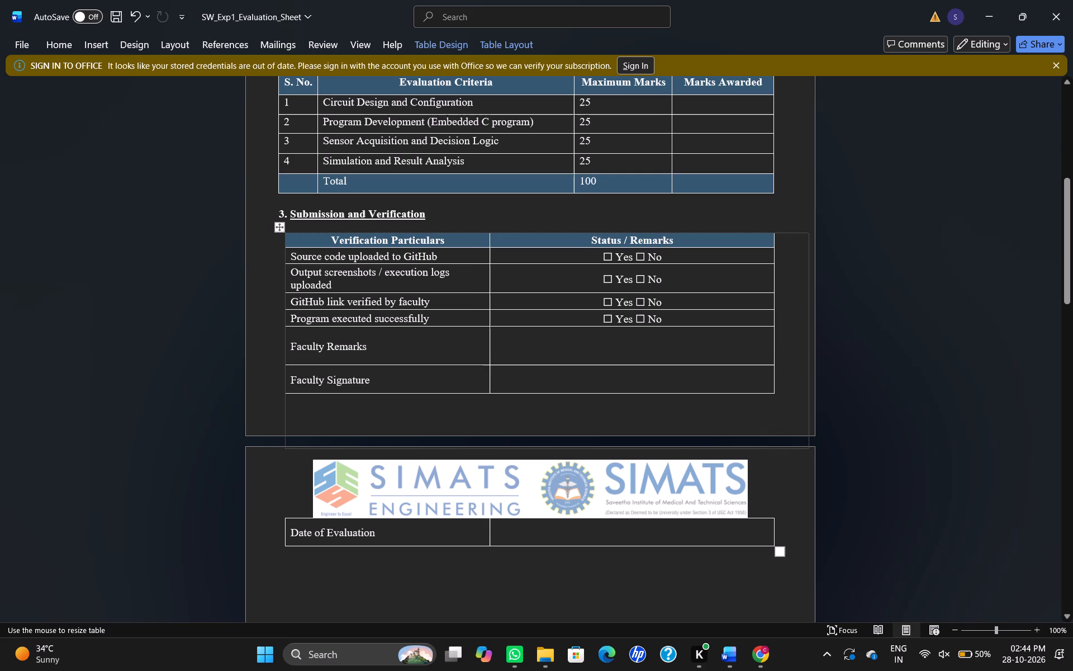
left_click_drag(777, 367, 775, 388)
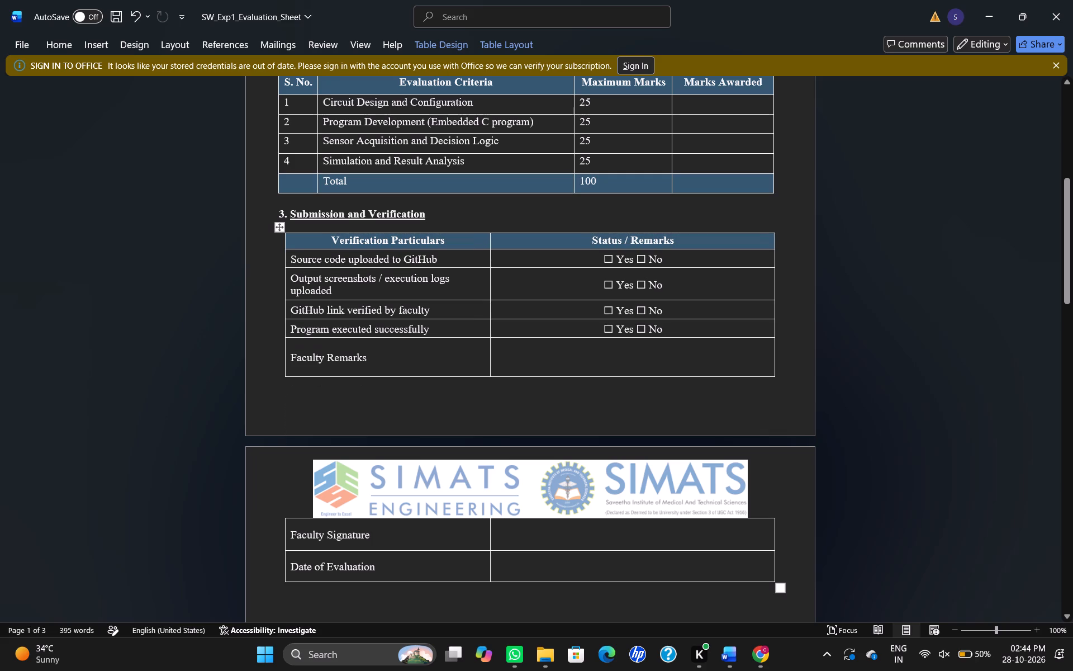
Resize the whole Submission and Verification table again to bring the Faculty Signature row back to the first page.
scroll(567, 305, "up", 2)
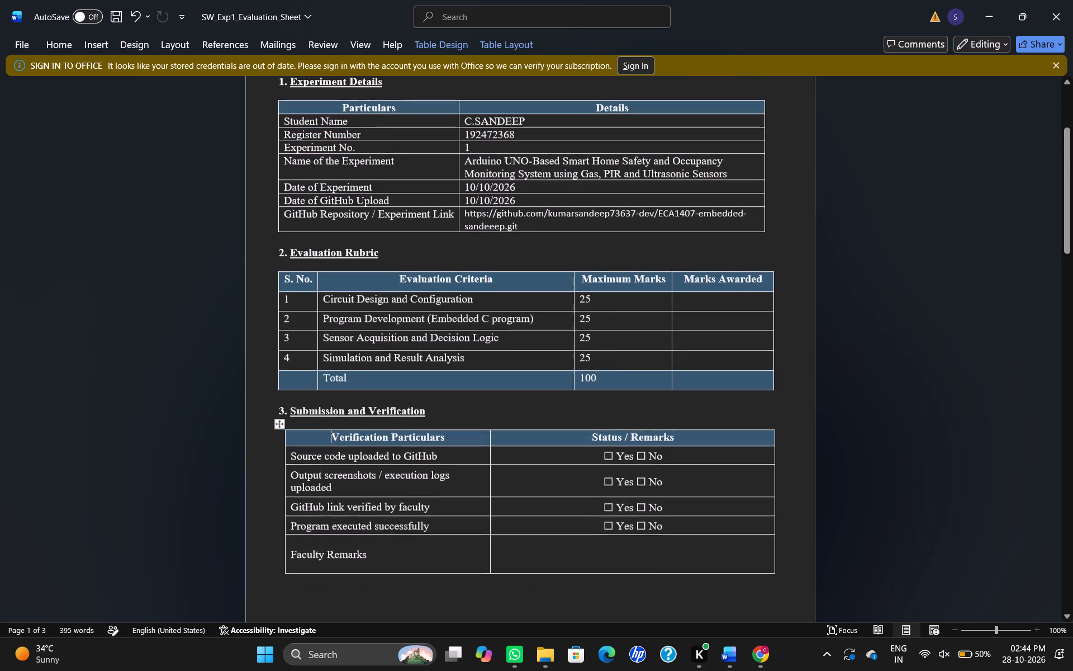
scroll(567, 305, "up", 3)
scroll(567, 305, "down", 1)
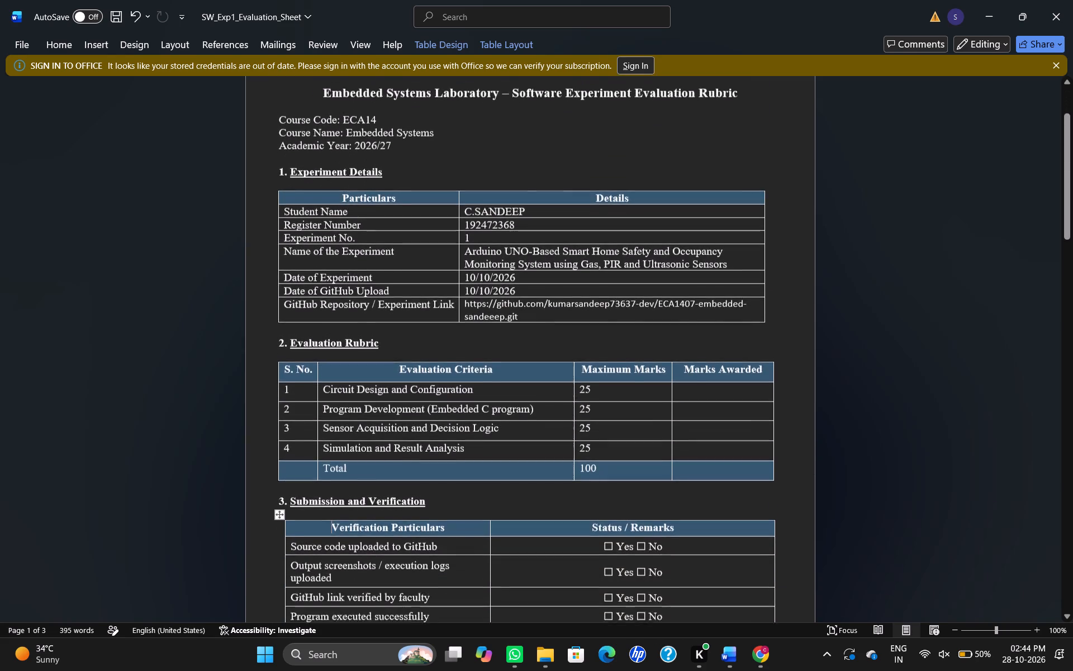
scroll(567, 305, "down", 4)
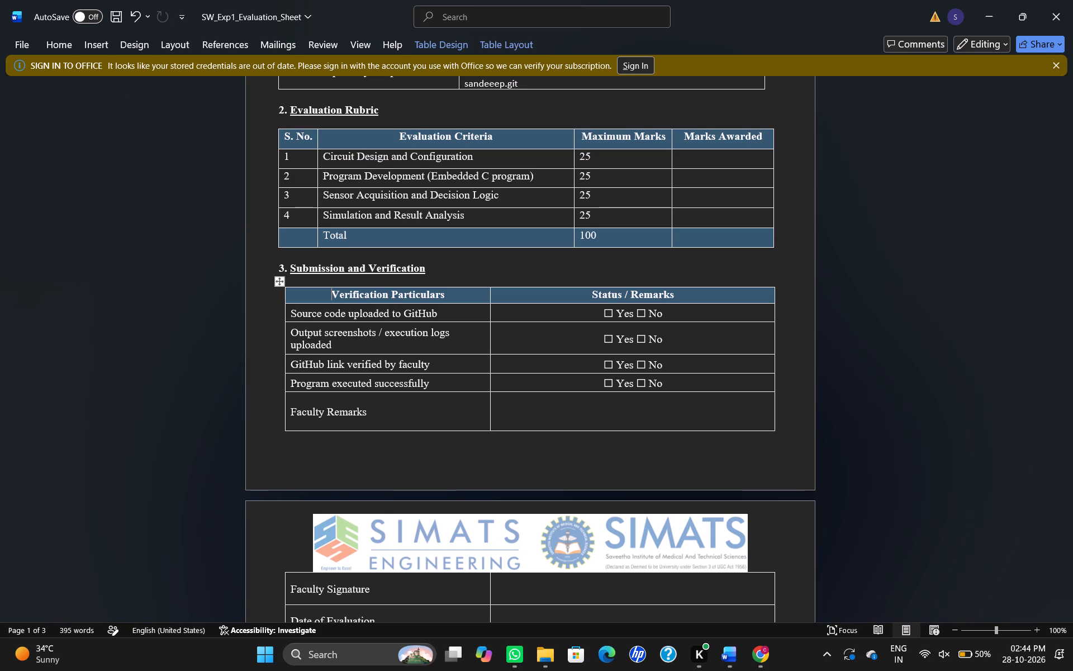
scroll(484, 401, "down", 3)
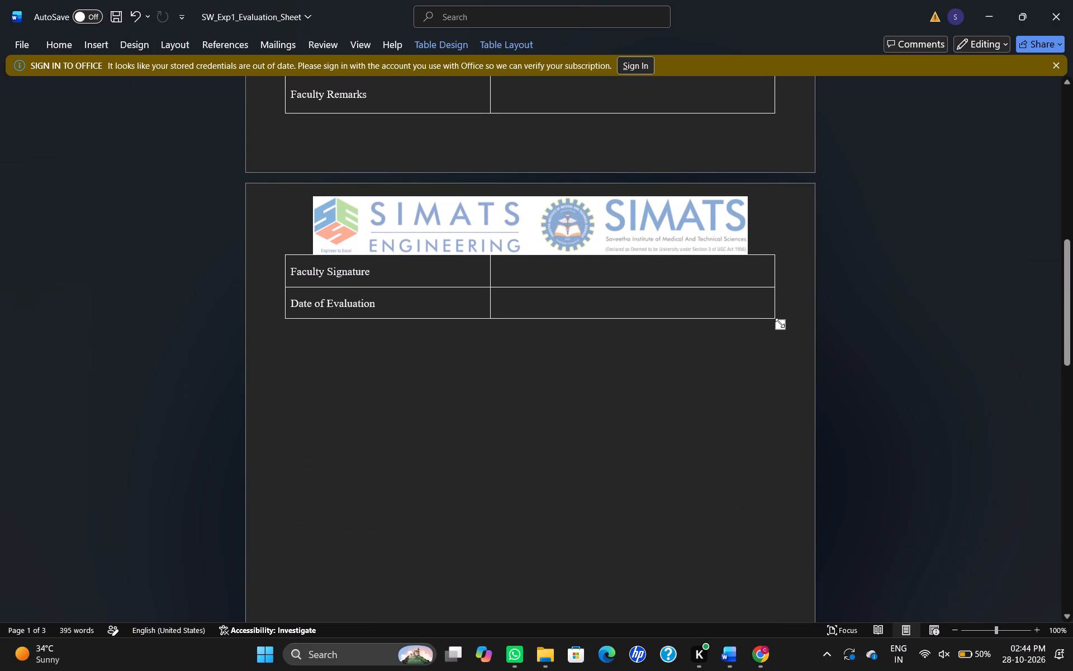
left_click_drag(780, 323, 773, 113)
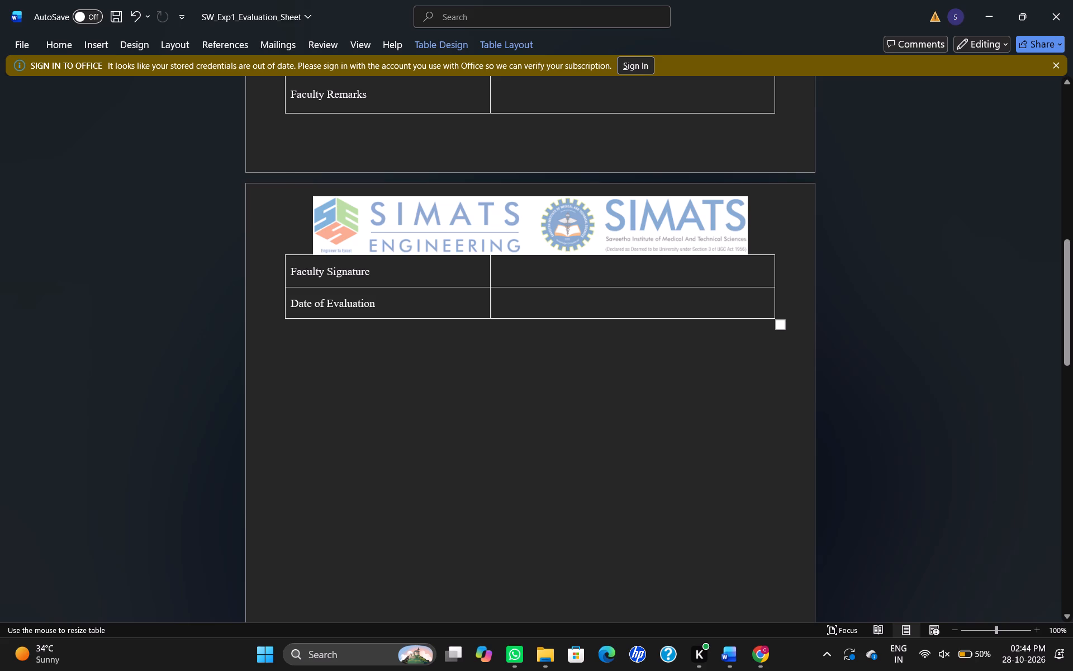
left_click_drag(773, 113, 775, 269)
left_click_drag(775, 269, 773, 266)
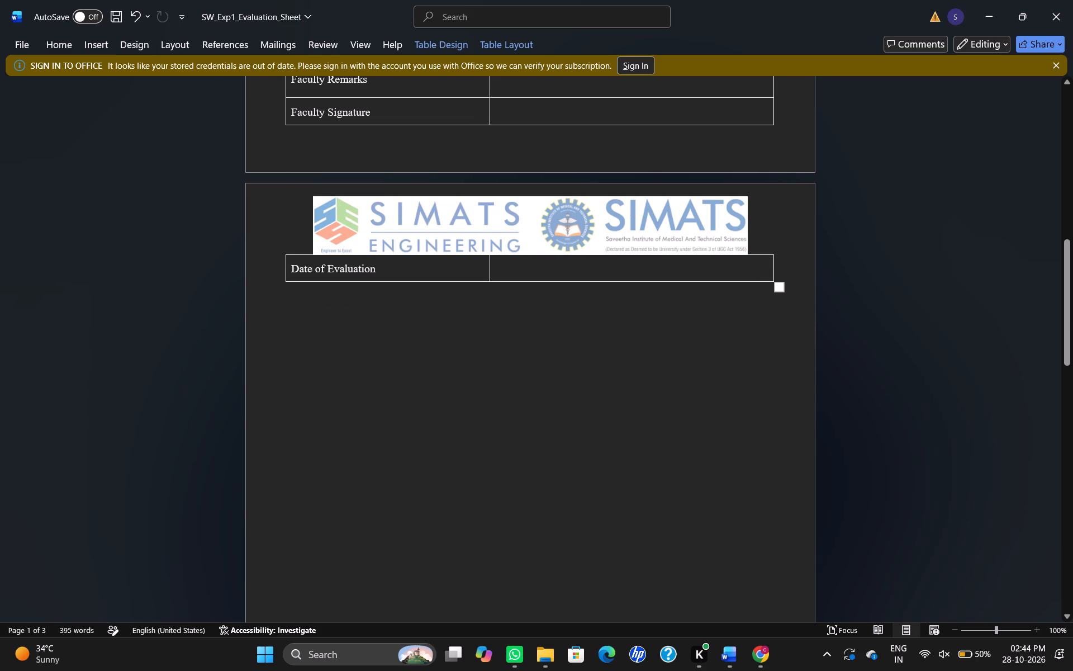
left_click_drag(781, 292, 768, 224)
scroll(768, 224, "up", 1)
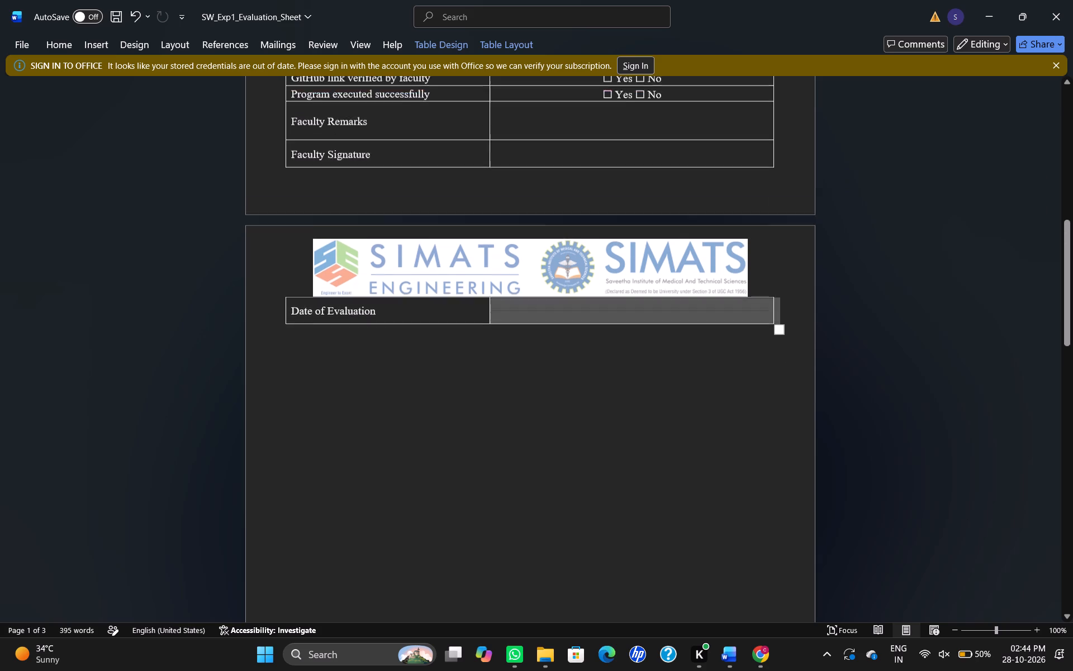
scroll(768, 224, "up", 1)
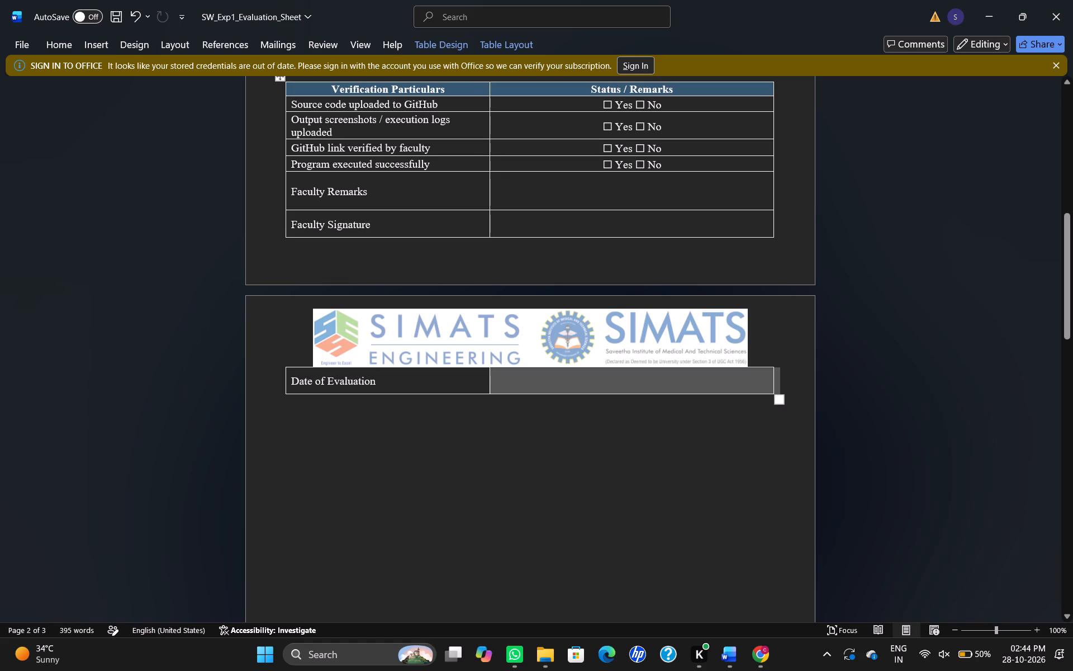
Shorten the Date of Evaluation row at the end of the Submission and Verification table.
left_click_drag(380, 211, 385, 193)
left_click_drag(394, 393, 405, 361)
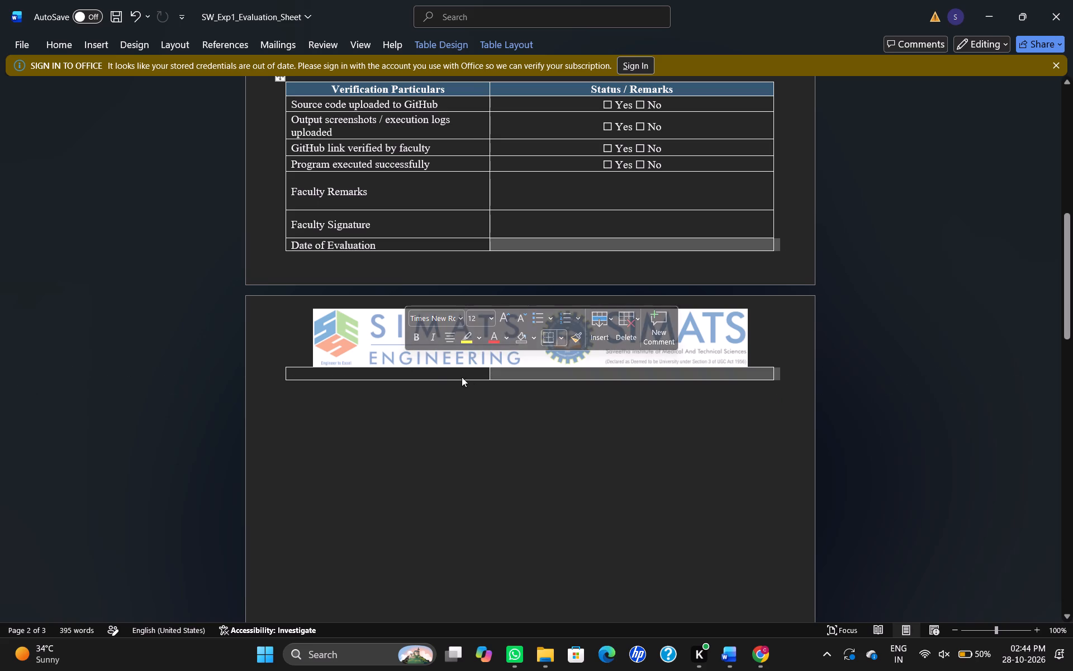
left_click(469, 378)
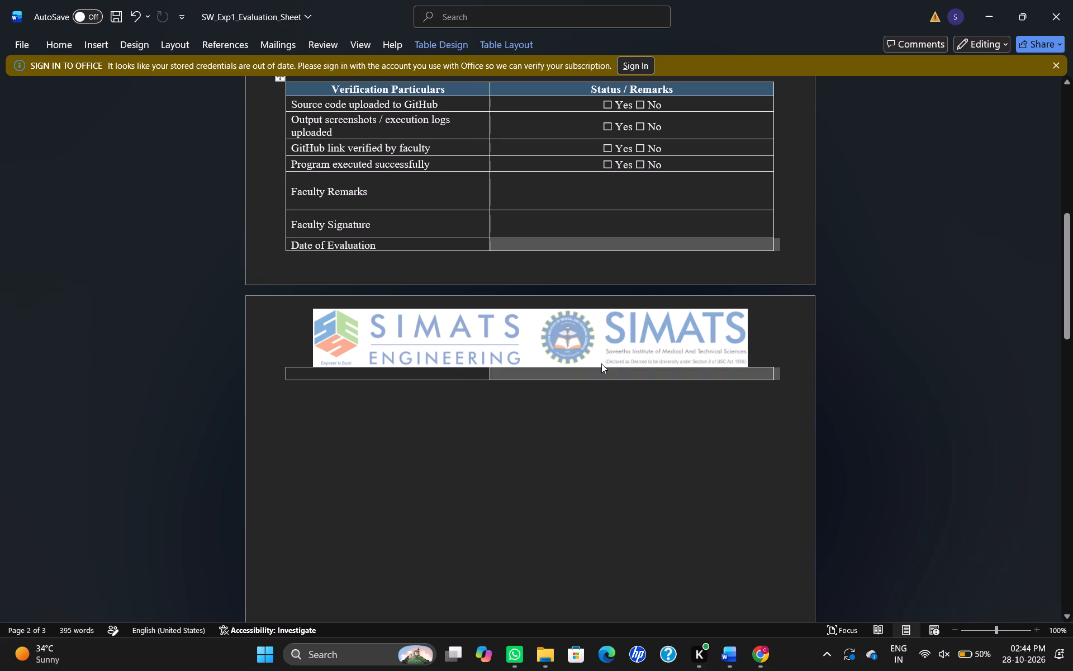
Remove the blank line from the empty Faculty Remarks cell to shorten its row.
left_click(625, 204)
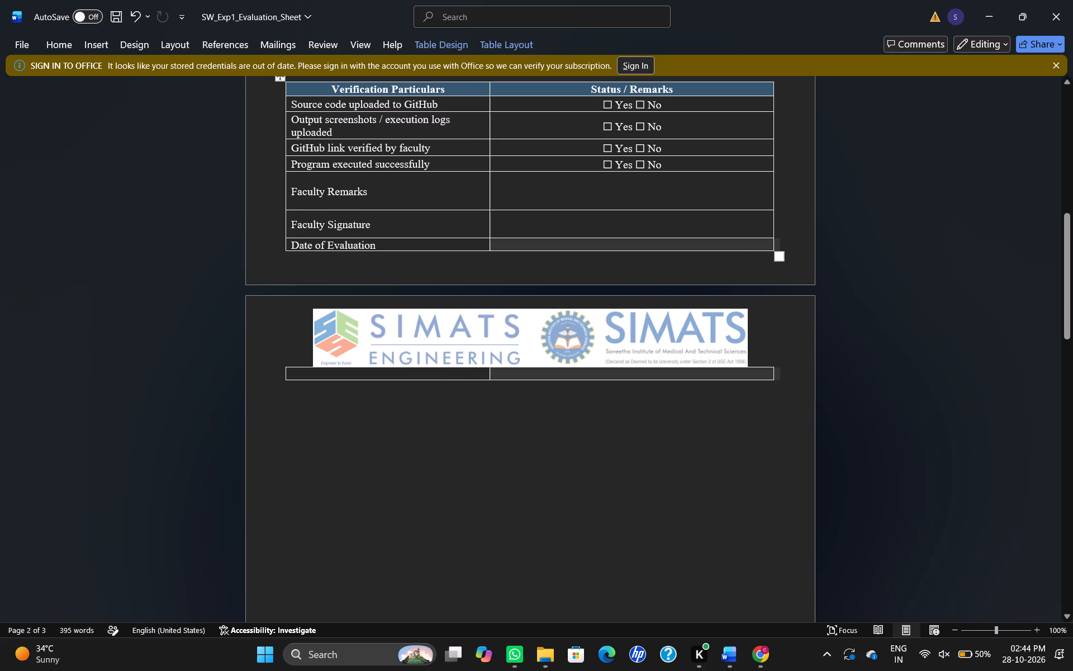
key("BackSpace")
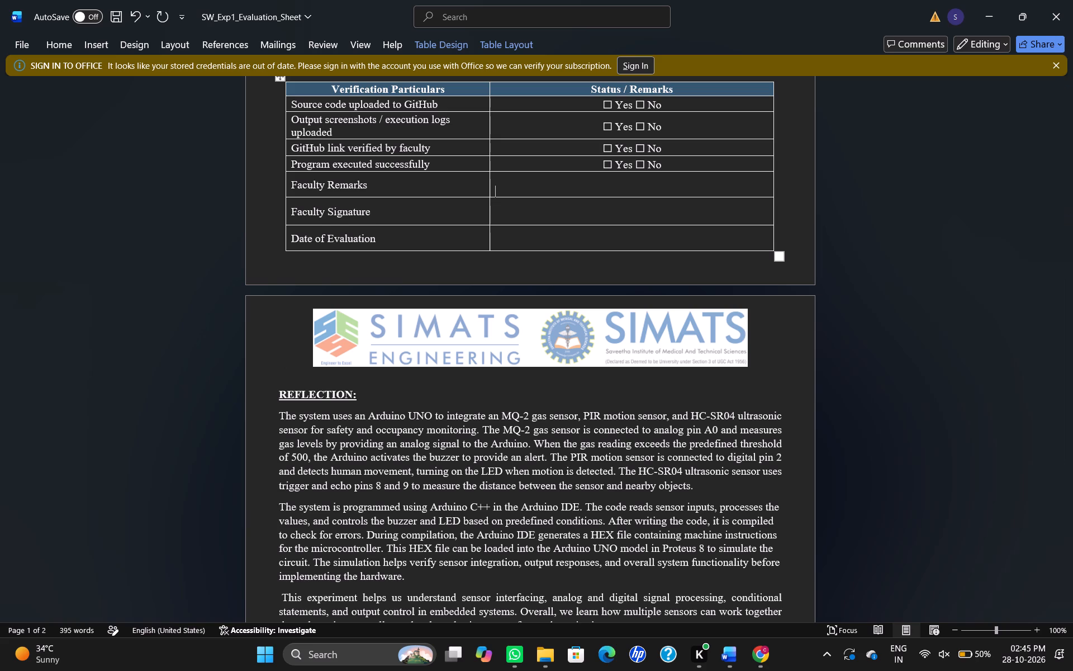
scroll(625, 204, "up", 5)
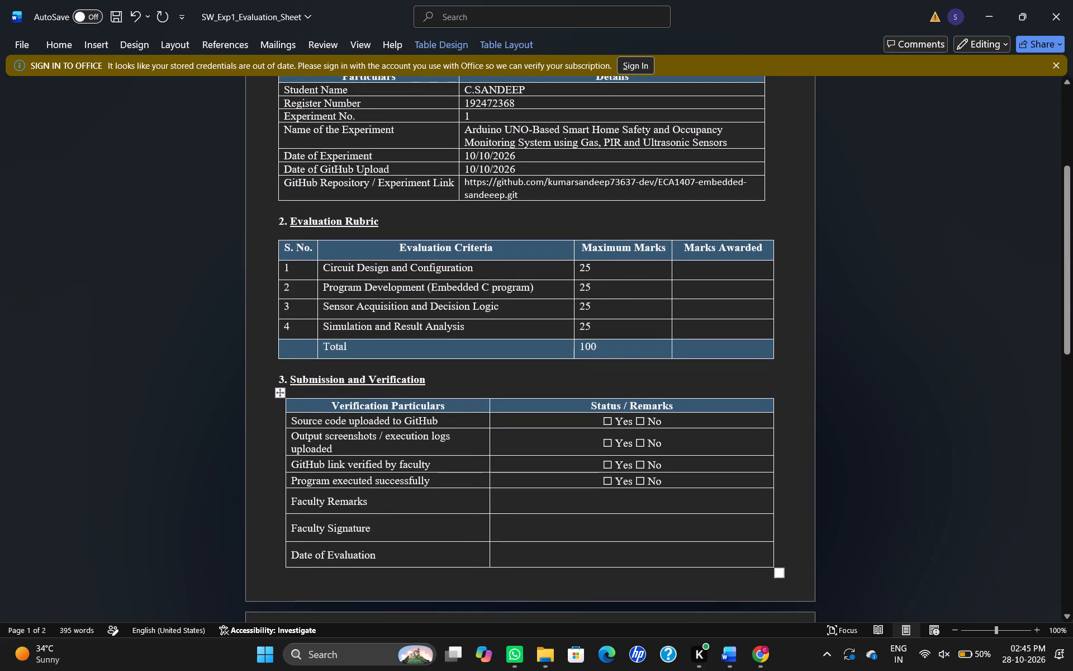
Copy all three paragraphs of text under the REFLECTION heading on the second page.
scroll(625, 204, "down", 5)
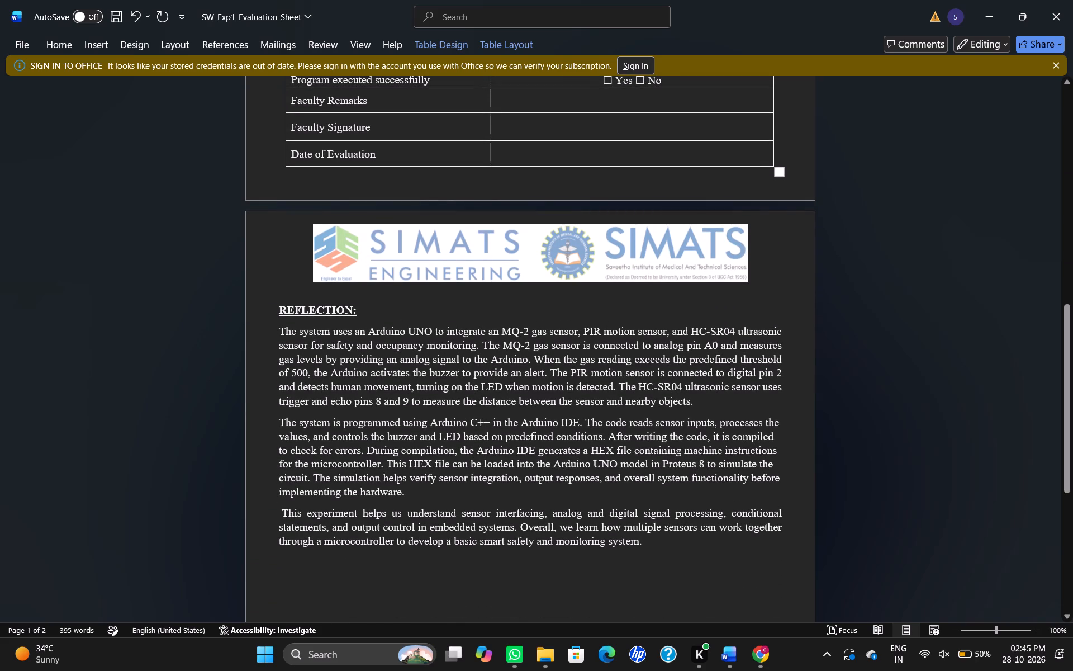
left_click_drag(279, 331, 418, 428)
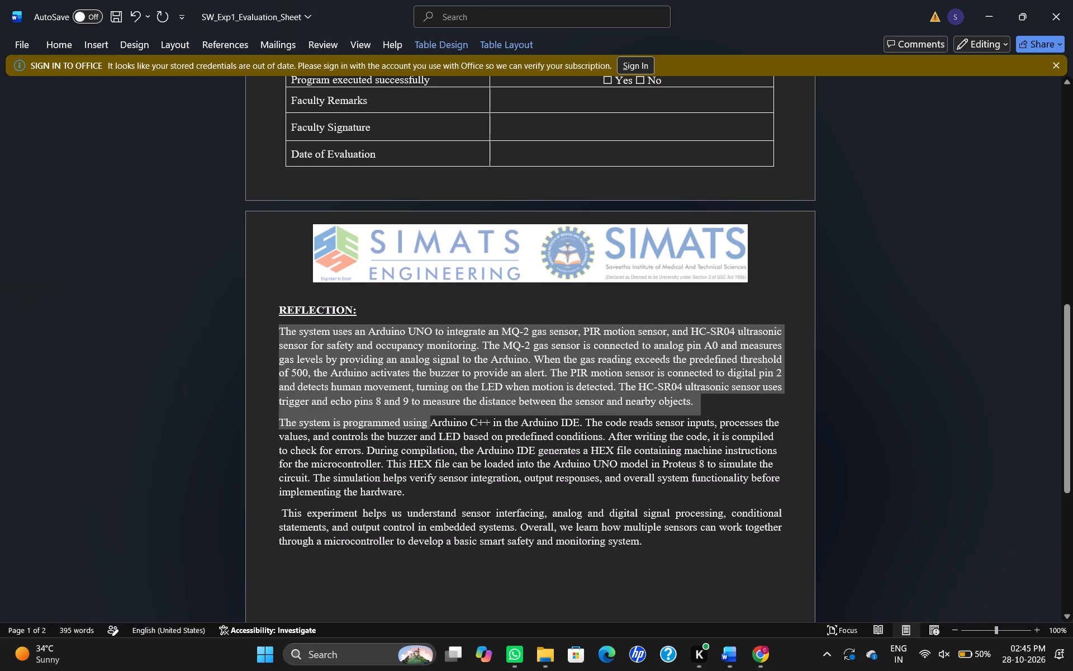
left_click_drag(418, 428, 647, 583)
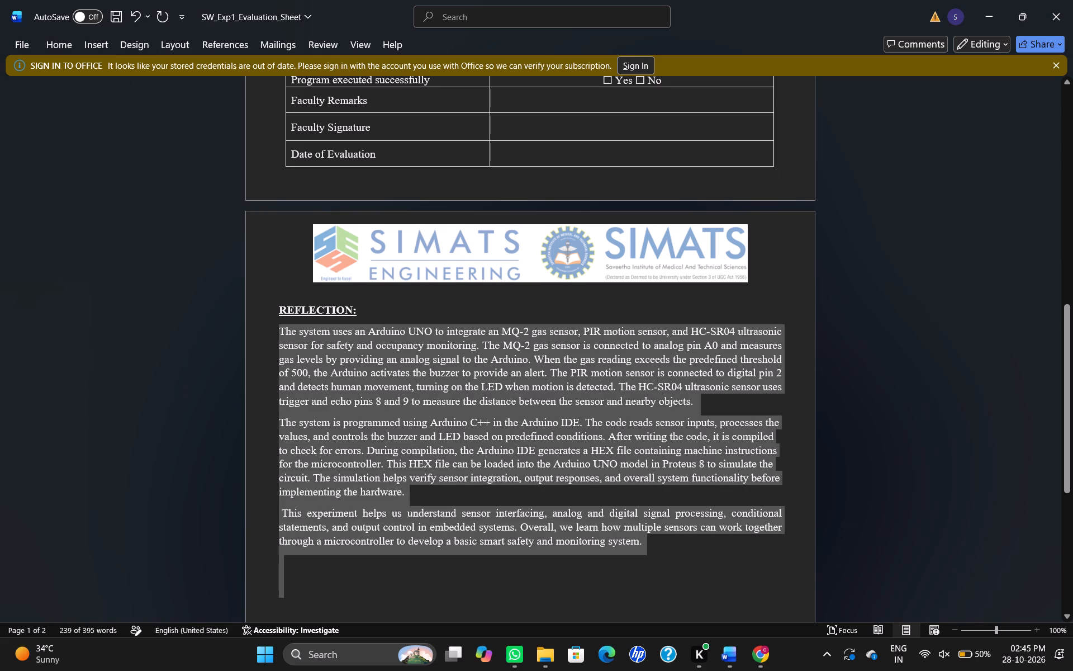
key("ctrl+c")
key("ctrl+c")
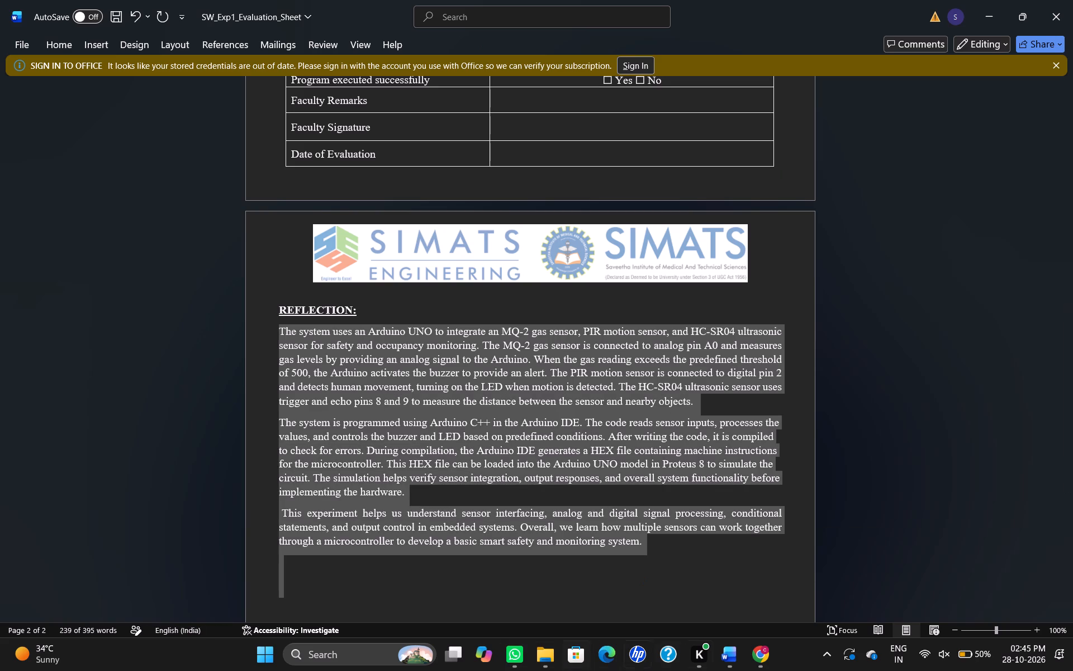
left_click(766, 653)
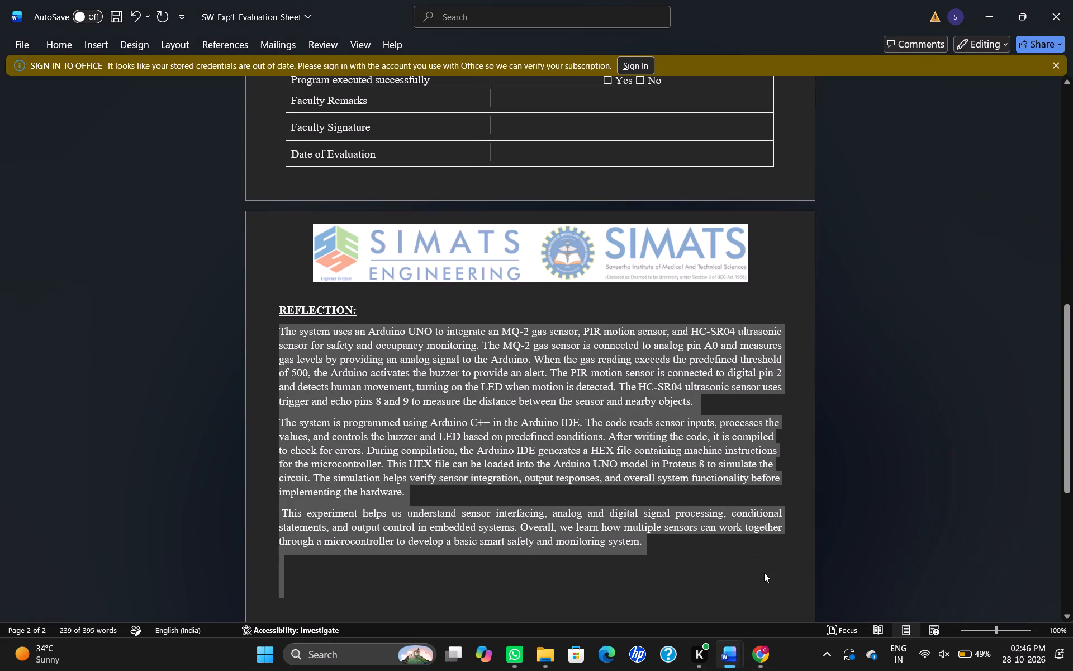
key("ctrl+v")
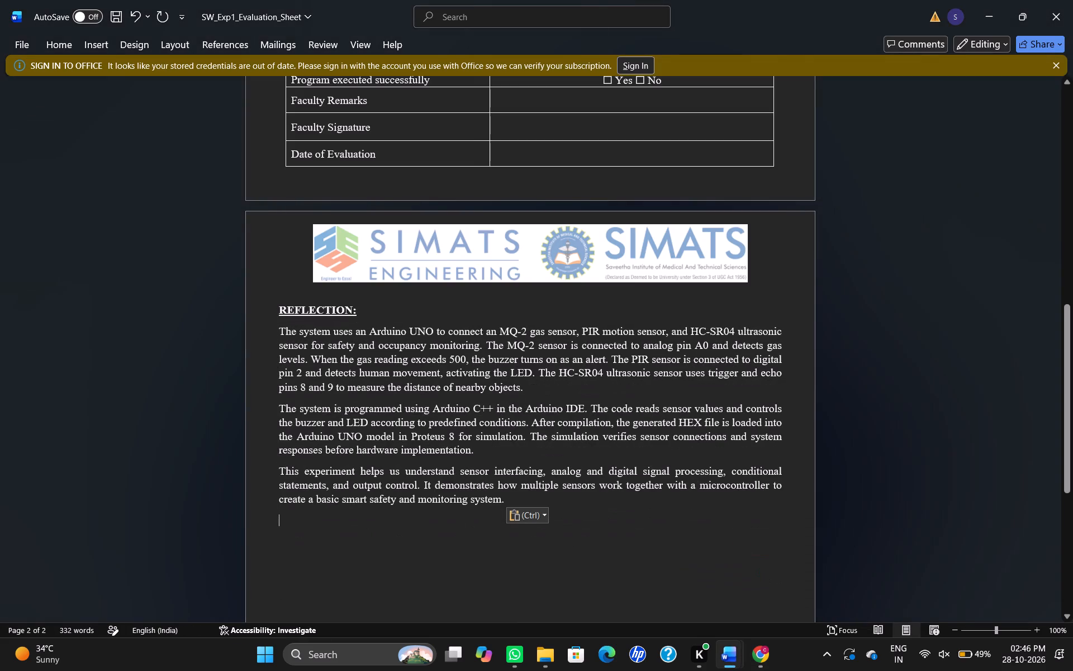
left_click(764, 573)
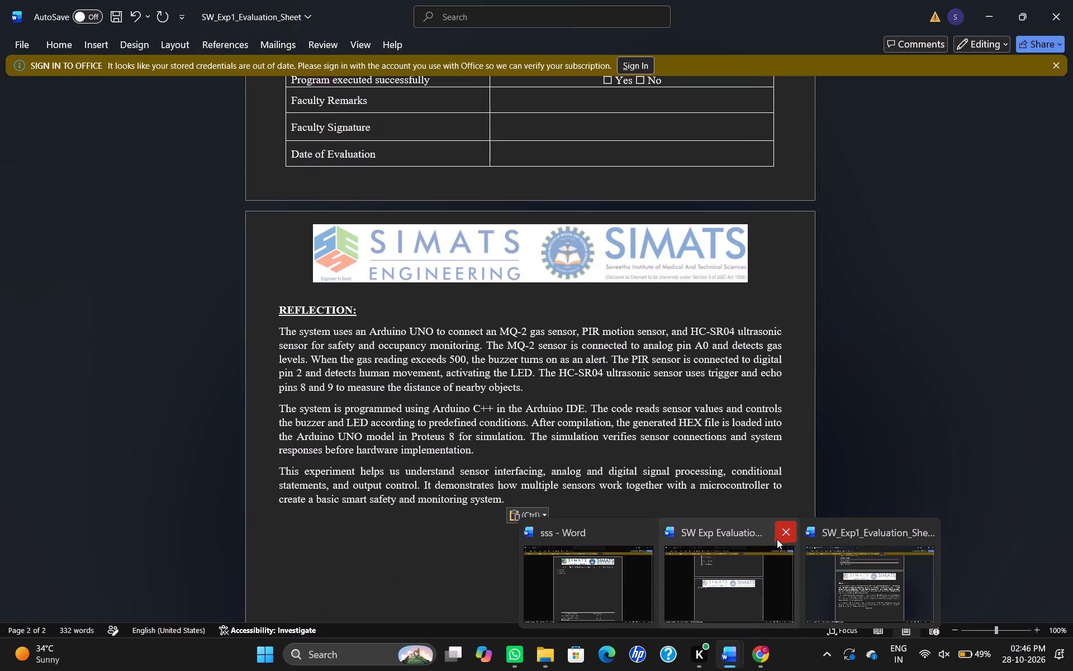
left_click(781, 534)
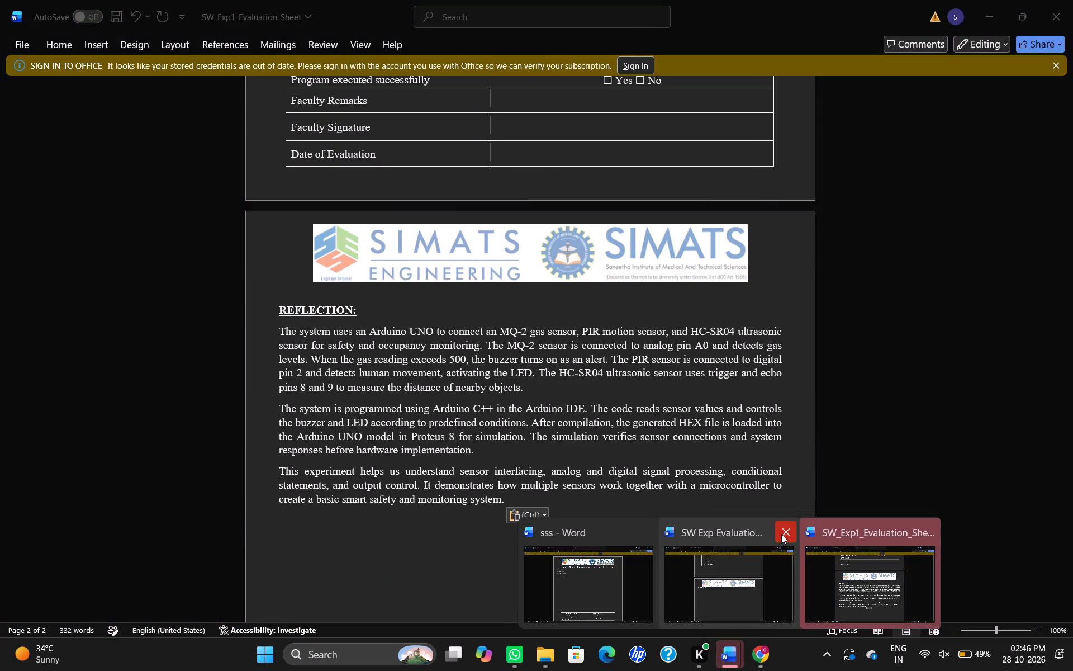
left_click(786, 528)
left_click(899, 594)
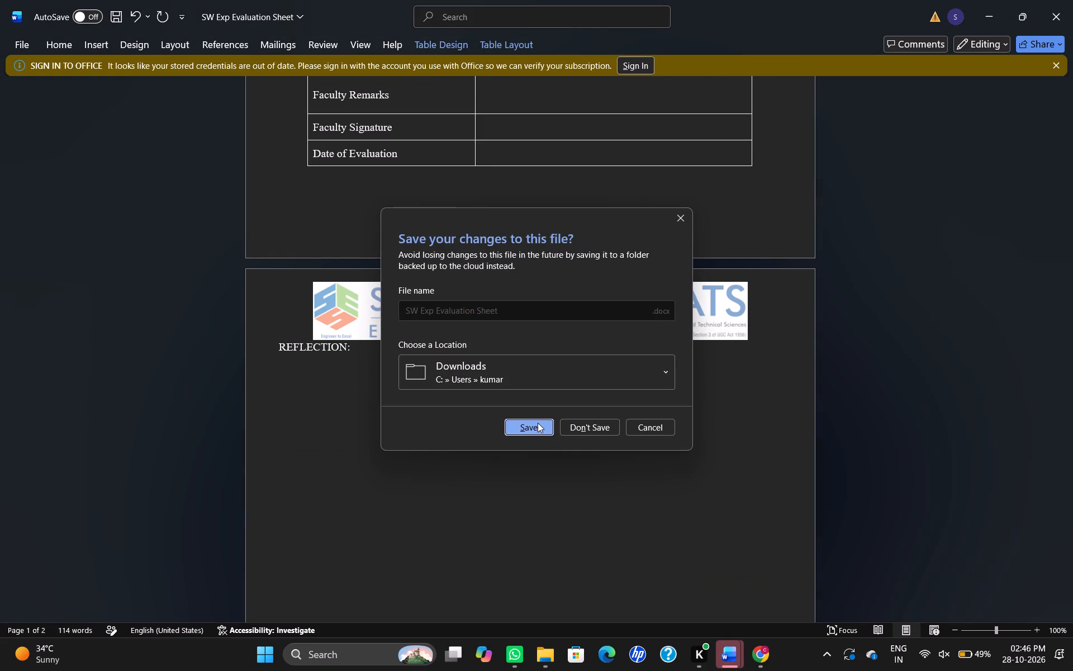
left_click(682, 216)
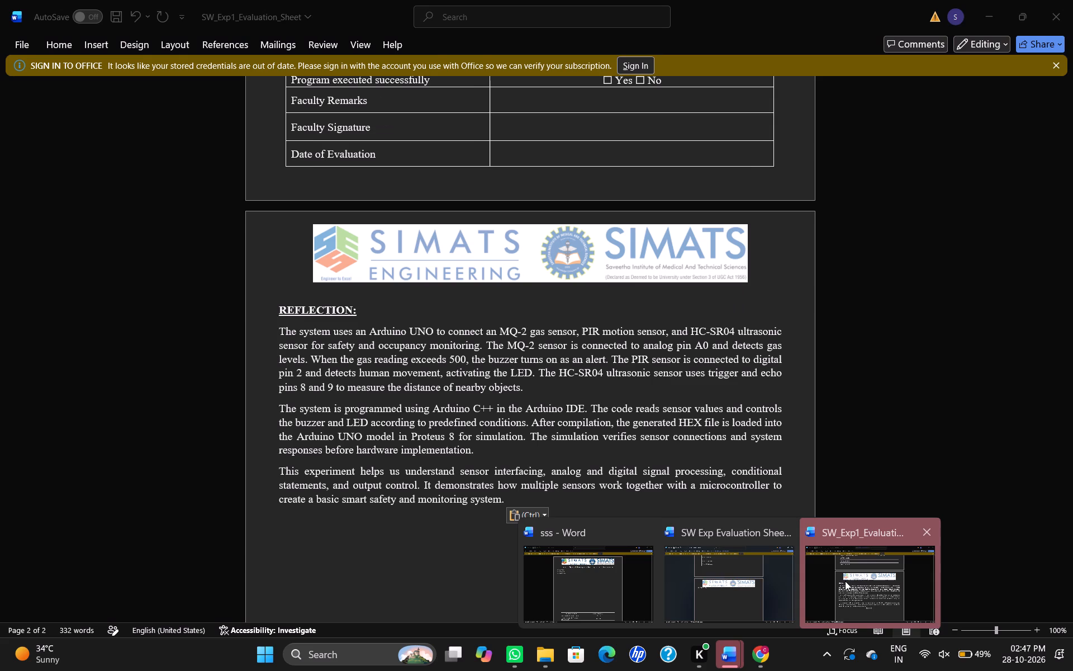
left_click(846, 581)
Shorten the Academic Year above the Experiment Details table to 2026.
scroll(770, 440, "up", 8)
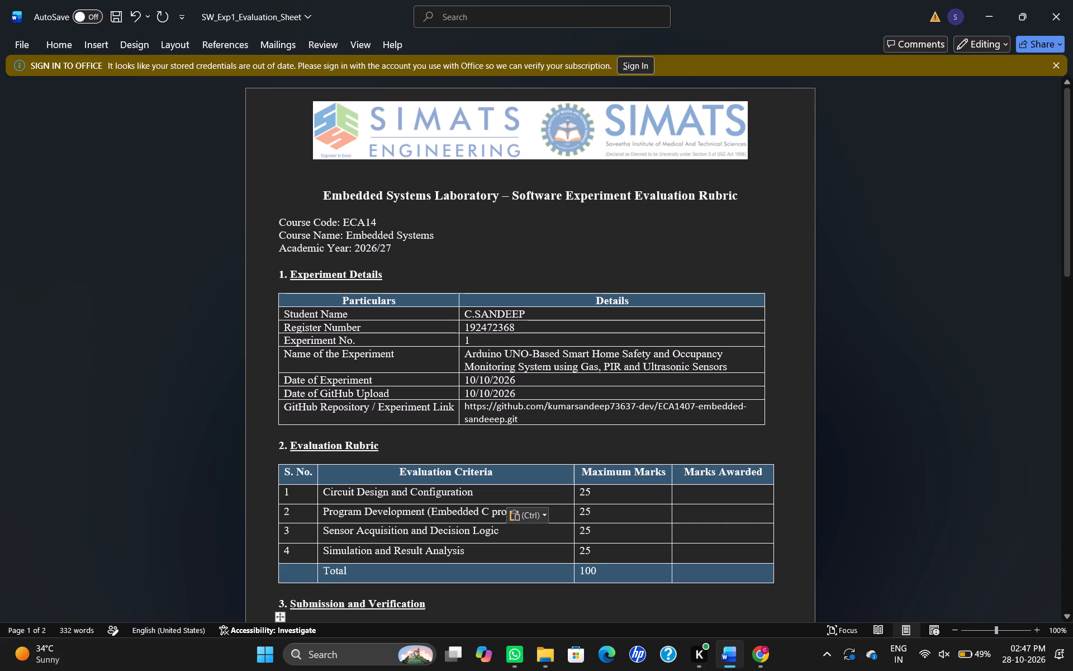
left_click(395, 249)
key("BackSpace")
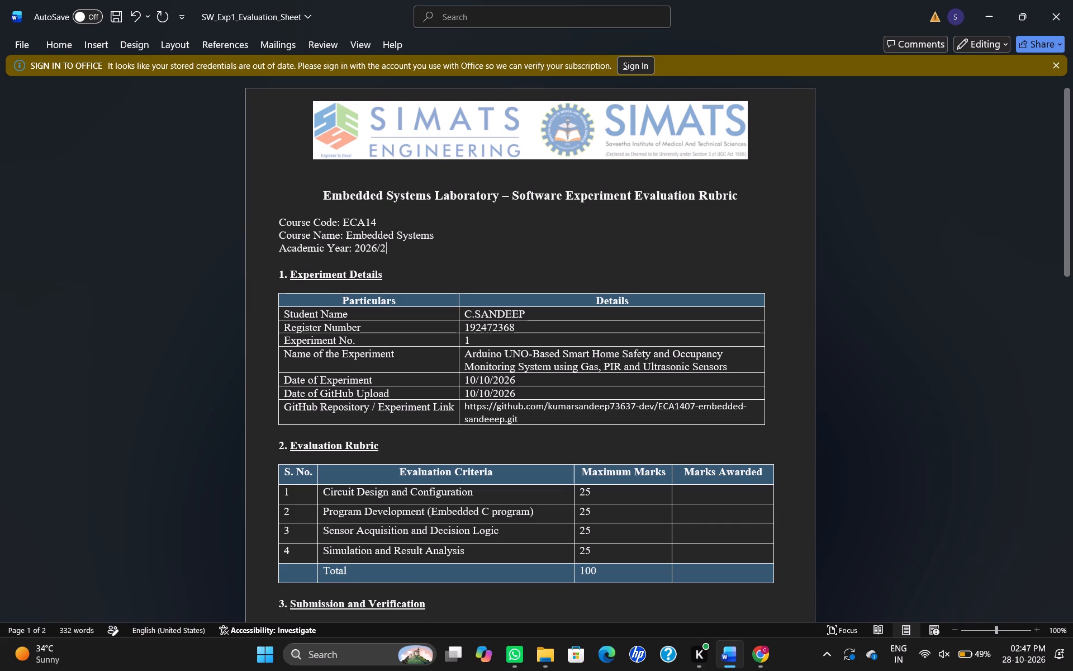
key("BackSpace")
key("BackSpace")
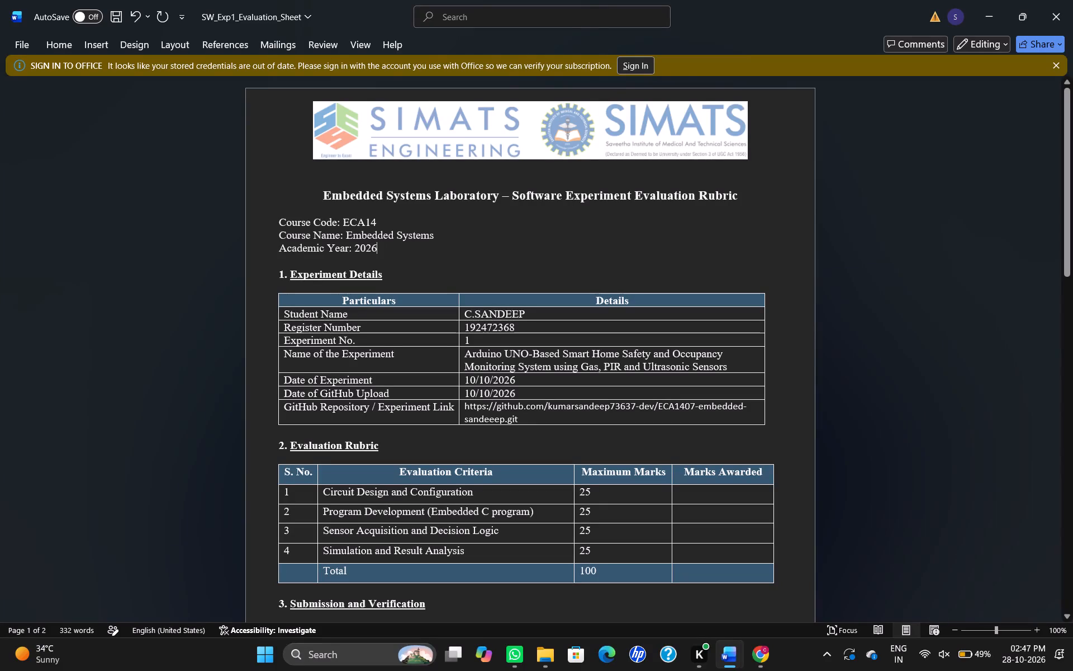
Review both pages of the evaluation sheet, from the tables down to the Reflection text.
scroll(485, 355, "down", 5)
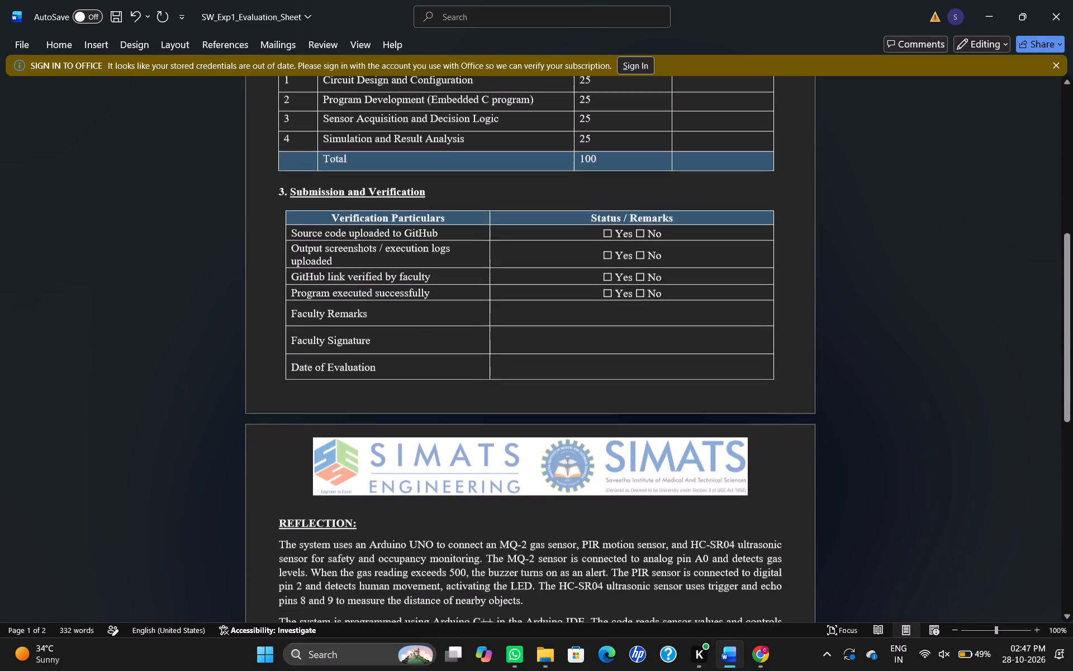
scroll(485, 355, "down", 3)
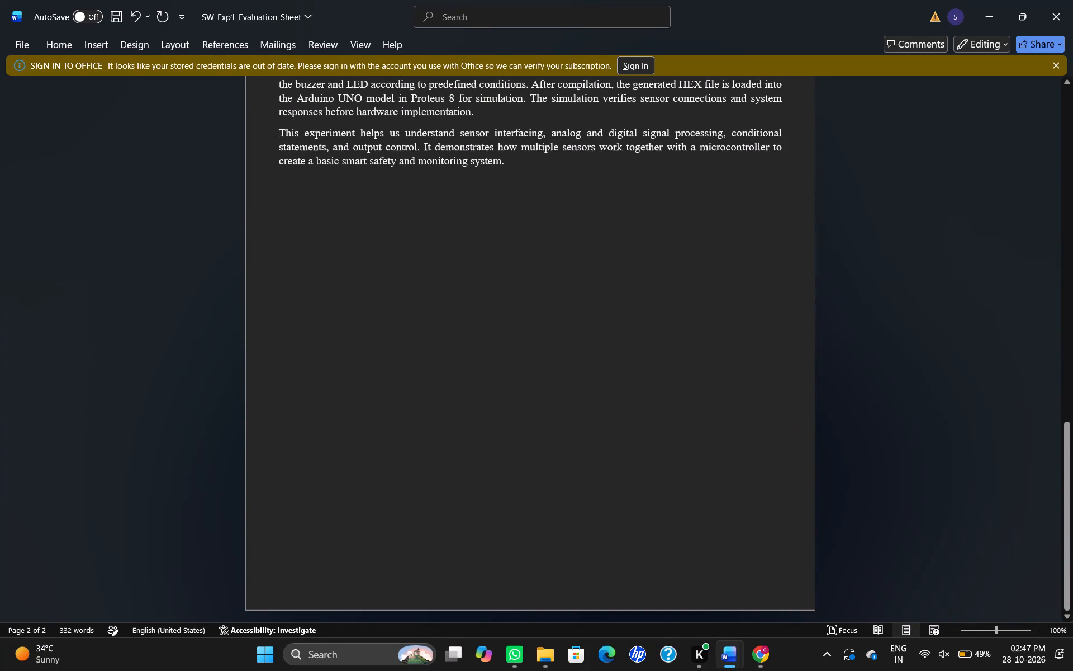
scroll(485, 355, "up", 4)
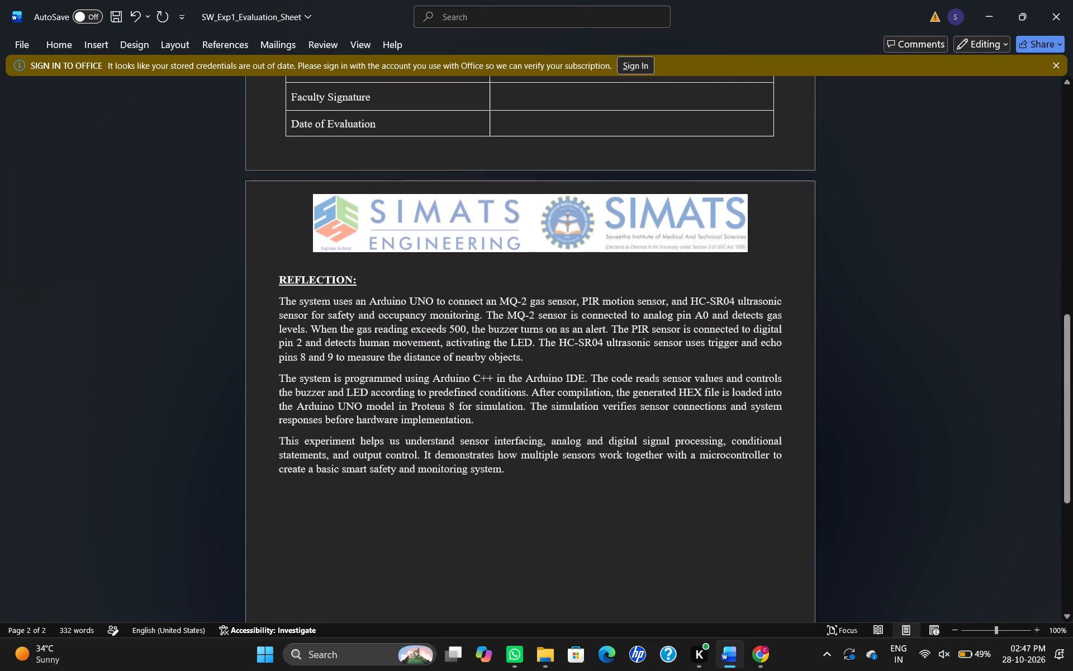
scroll(485, 355, "up", 5)
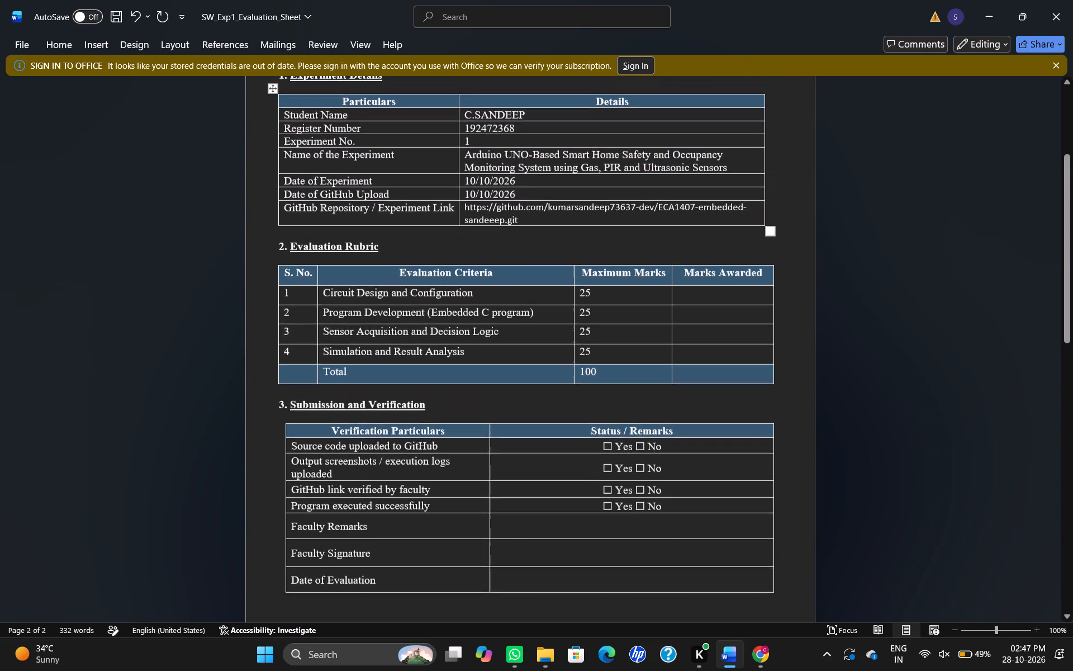
scroll(485, 355, "up", 4)
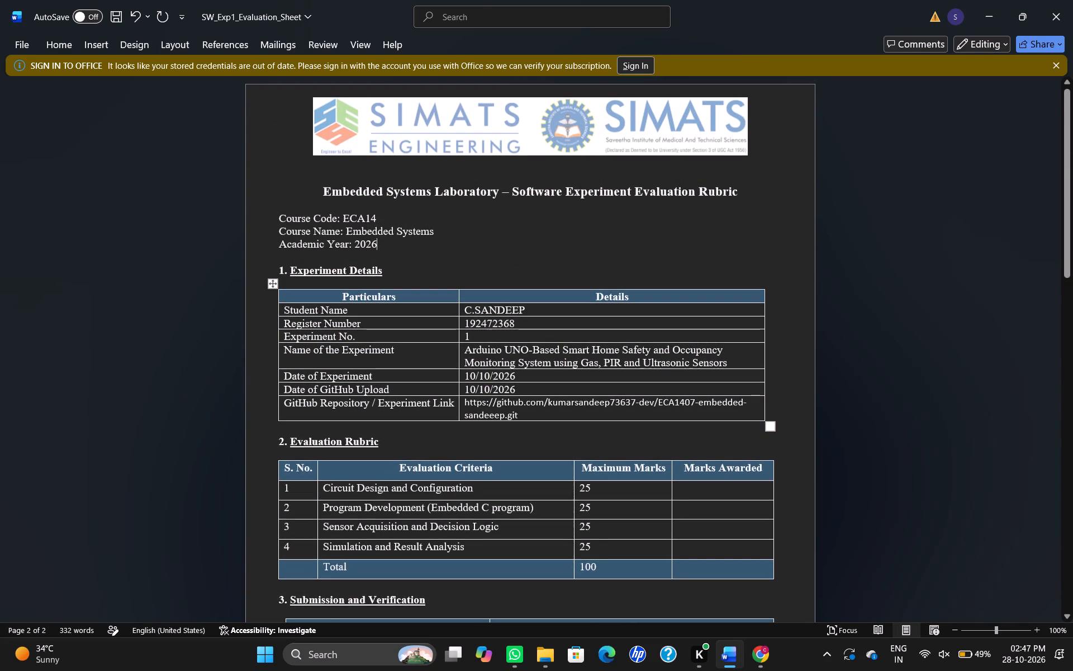
Complete the Course Code above the Experiment Details table as ECA1407.
left_click(377, 221)
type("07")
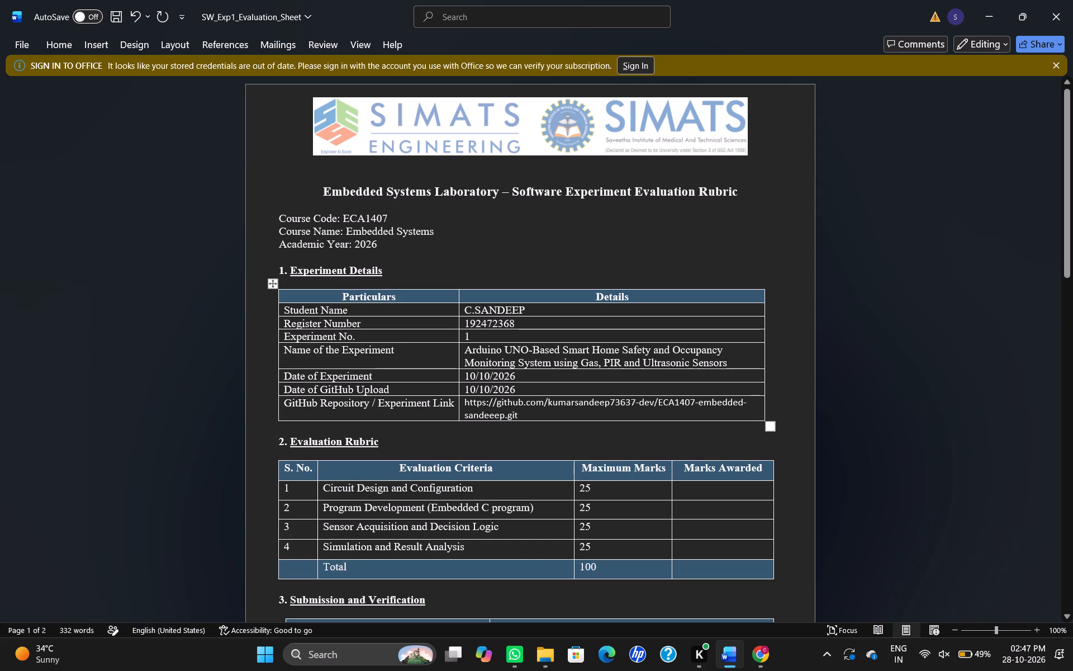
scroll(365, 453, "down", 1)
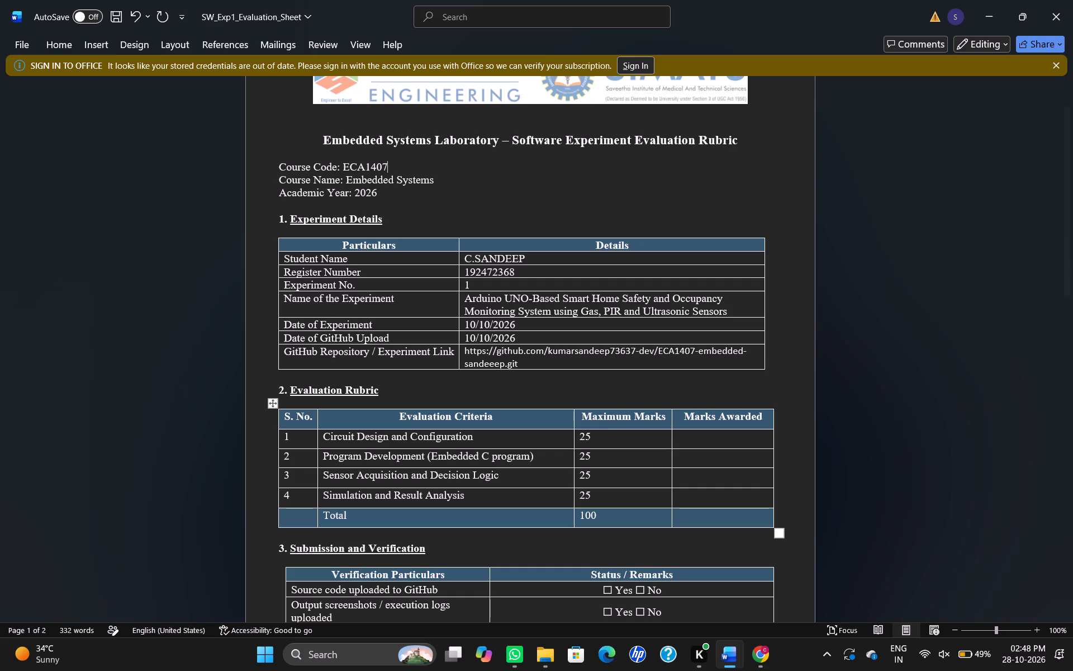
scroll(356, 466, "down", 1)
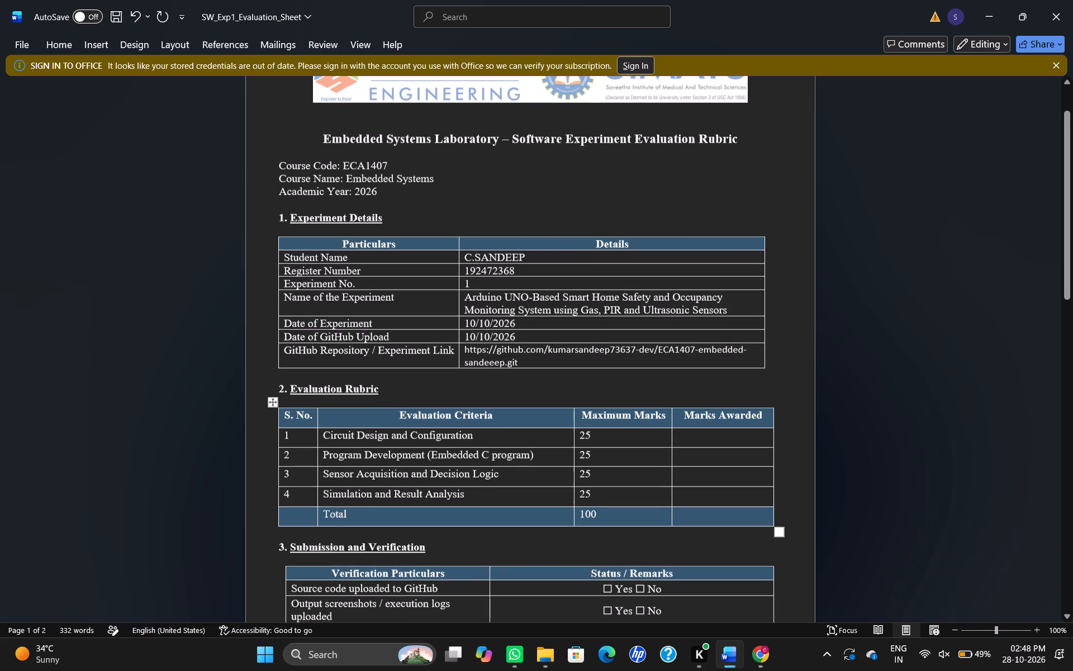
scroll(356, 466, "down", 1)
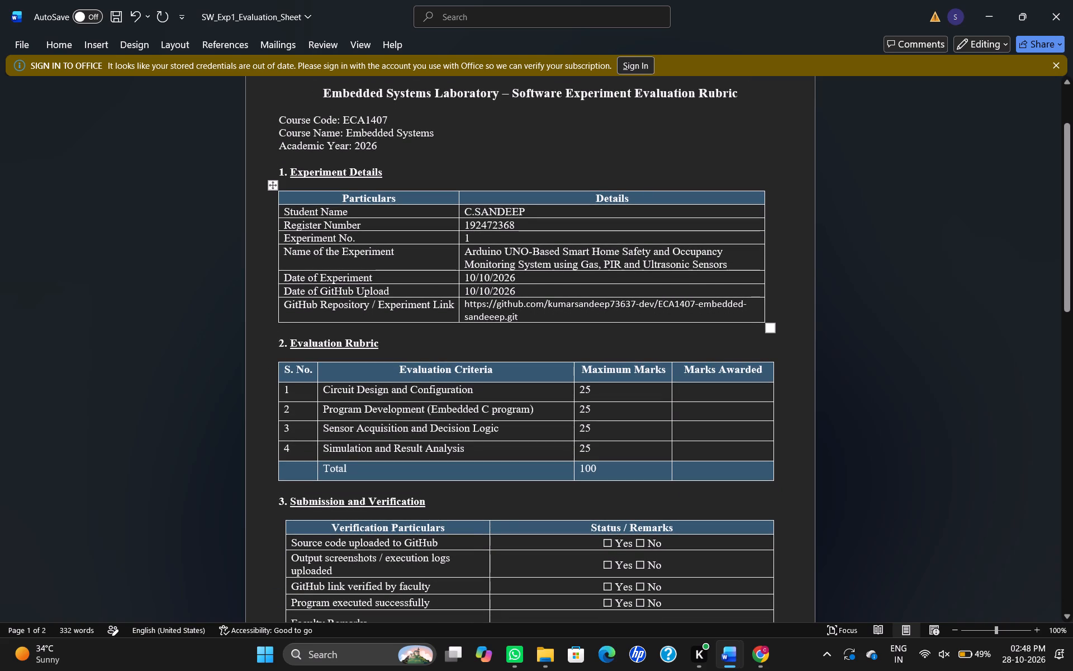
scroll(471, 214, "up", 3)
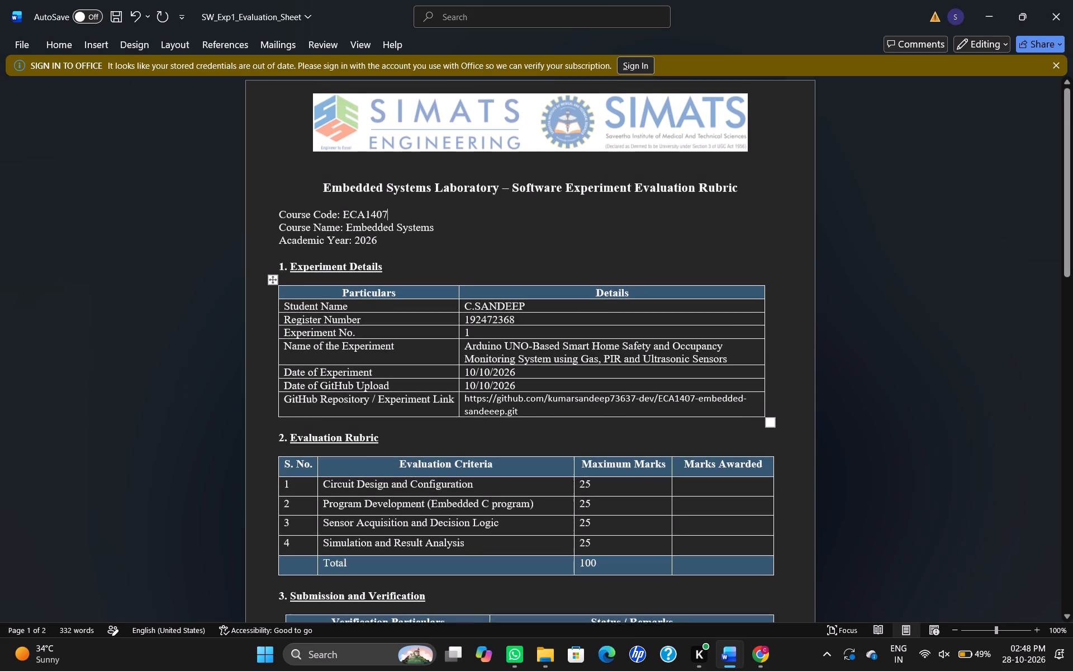
Review the evaluation sheet from the course details through the three tables to the Reflection paragraphs.
scroll(471, 214, "up", 1)
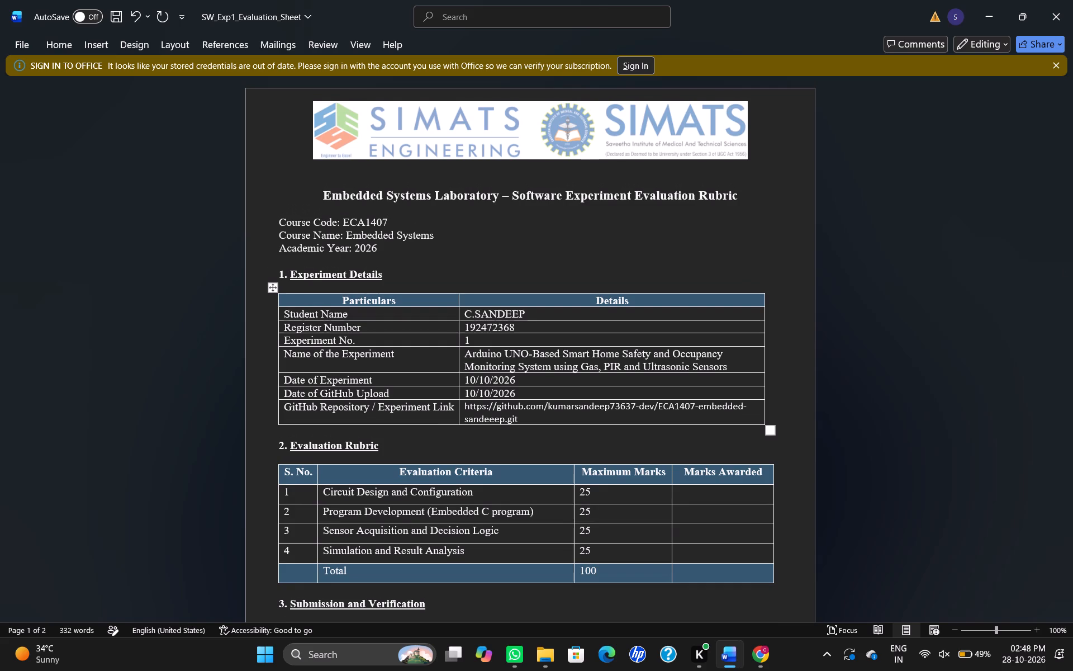
scroll(469, 278, "down", 2)
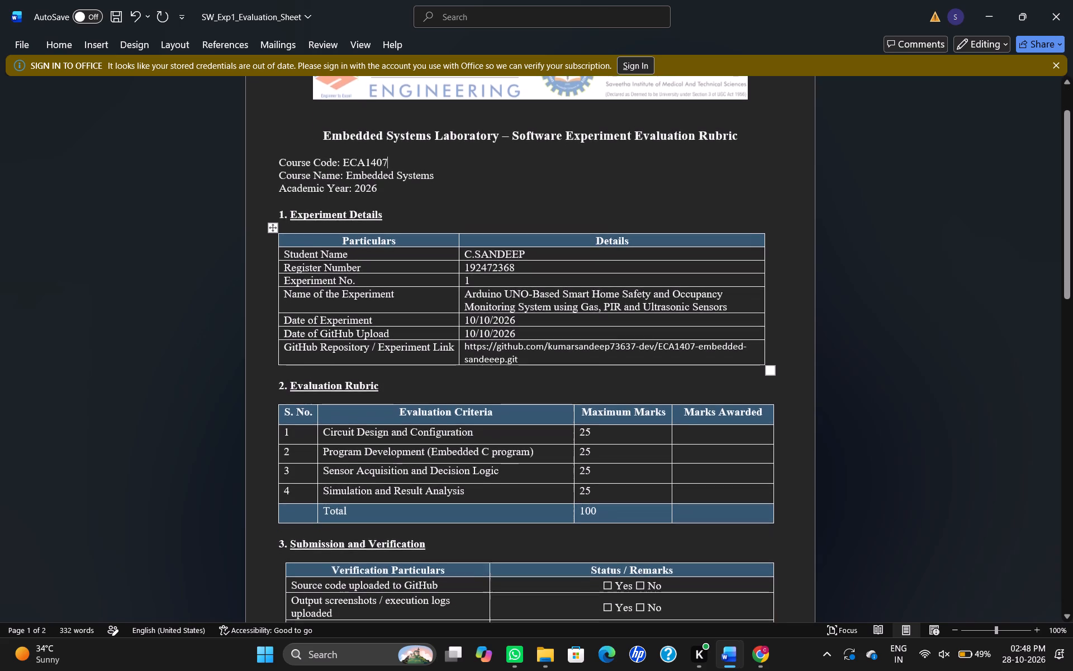
scroll(469, 278, "down", 3)
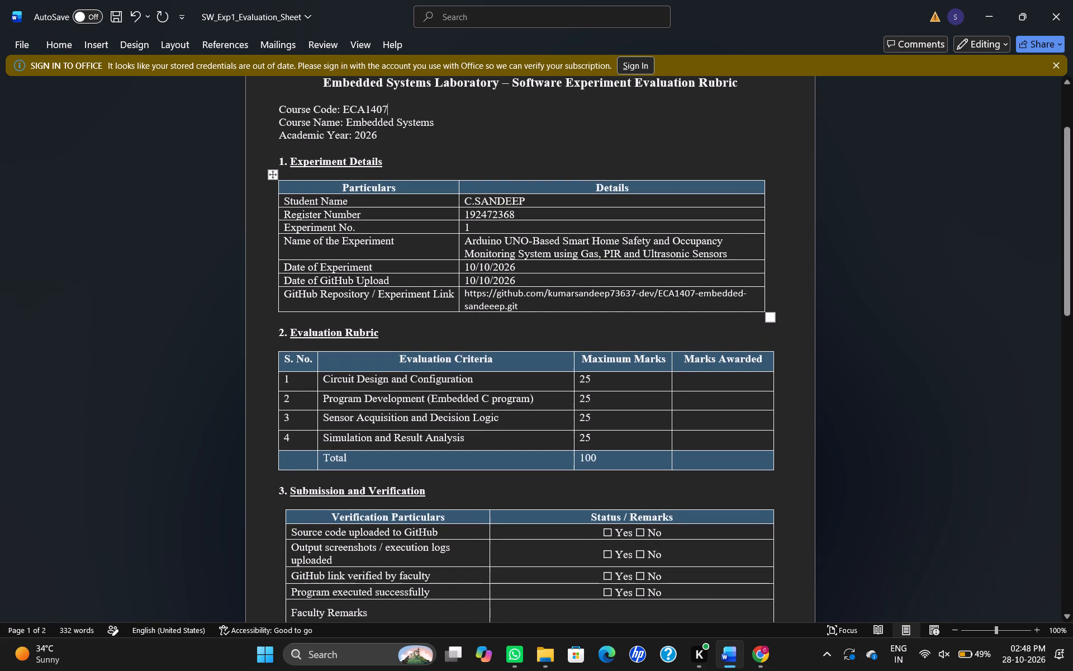
scroll(469, 278, "down", 3)
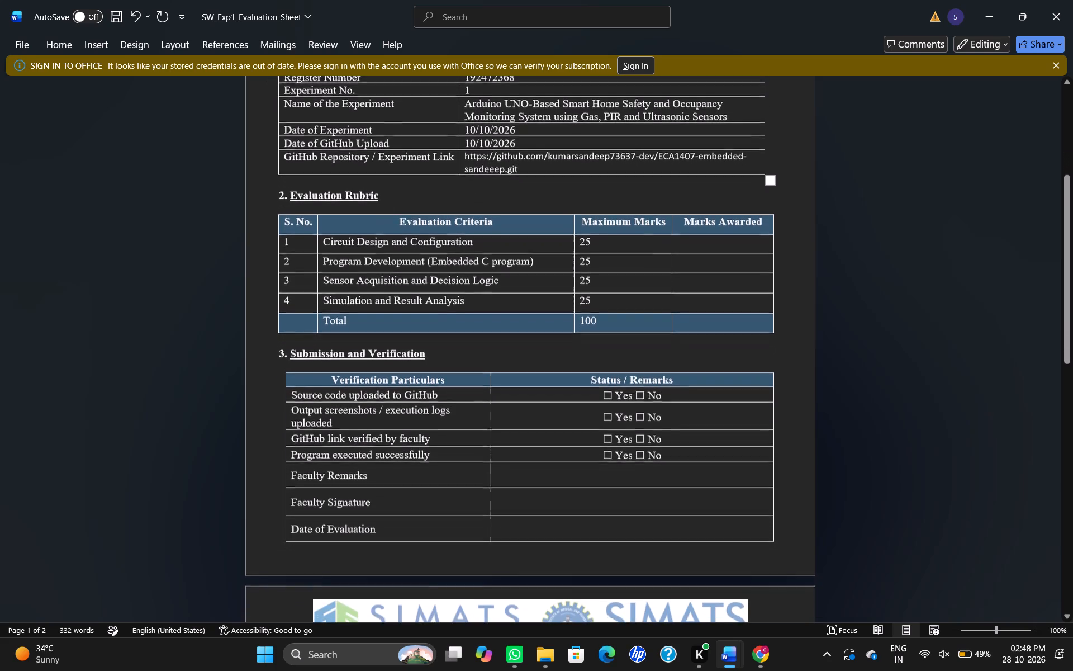
scroll(469, 278, "down", 3)
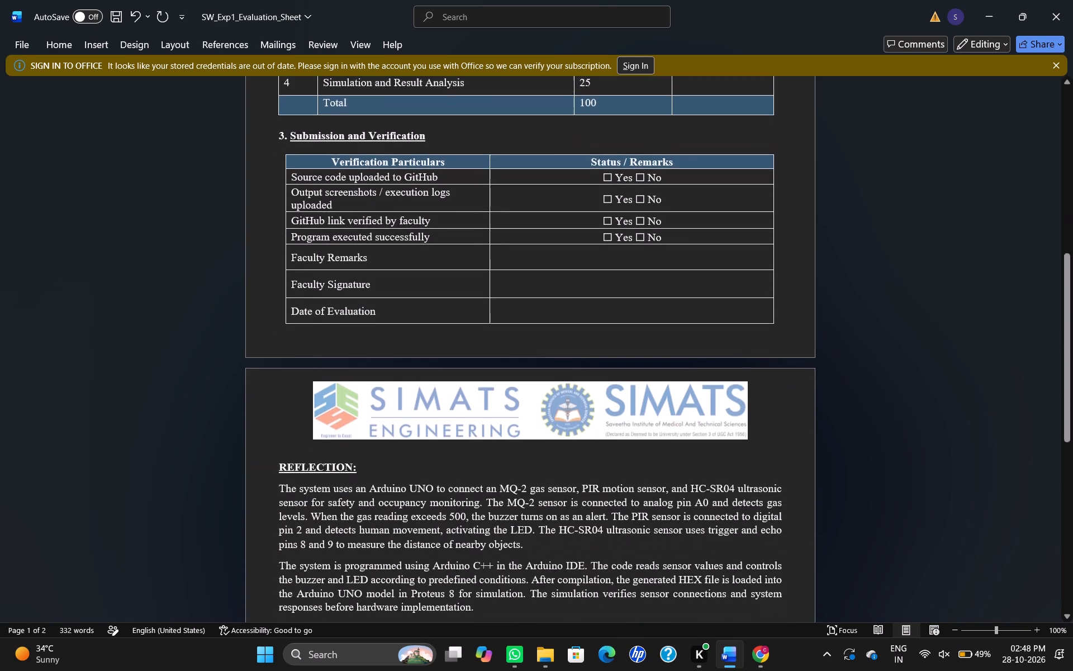
scroll(469, 278, "down", 2)
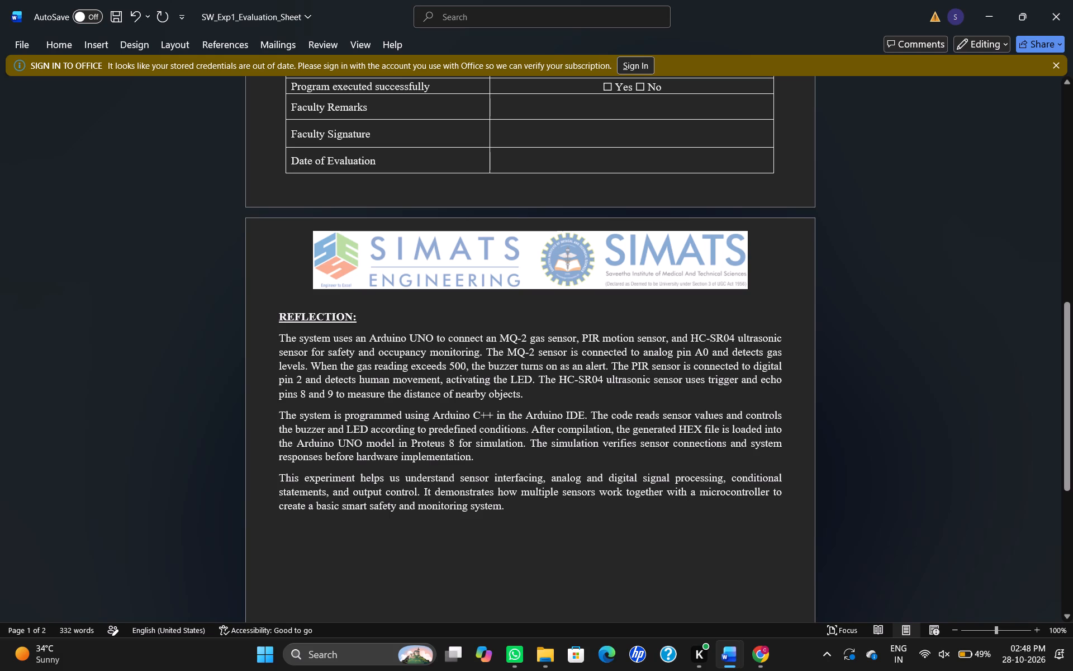
Extend the Academic Year above the Experiment Details table to read 2026-2027.
scroll(467, 360, "up", 8)
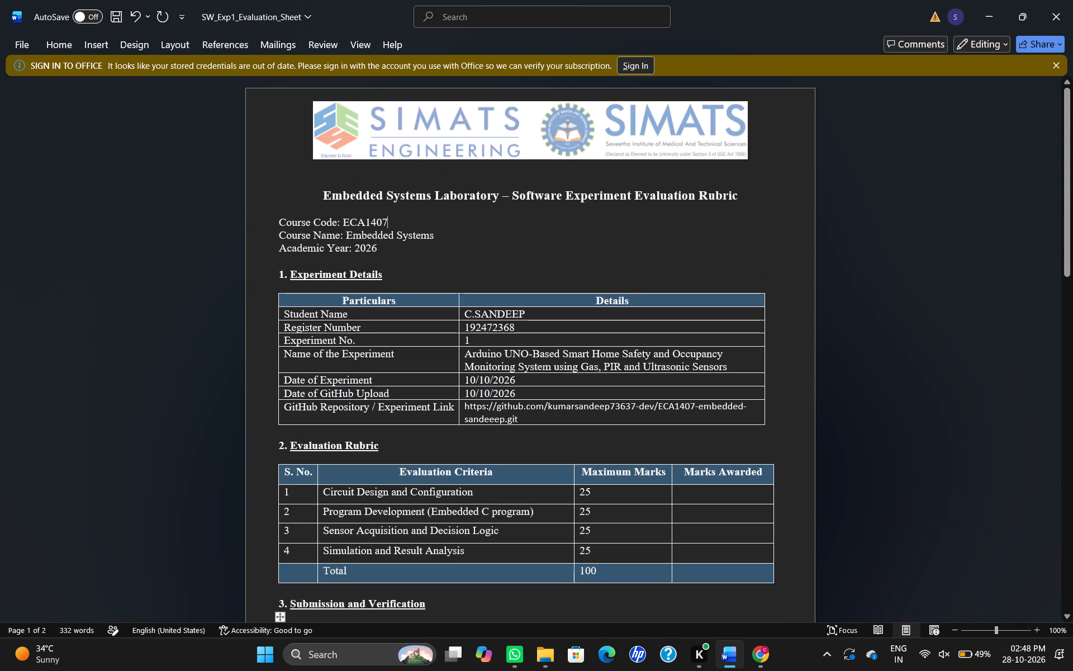
left_click(388, 252)
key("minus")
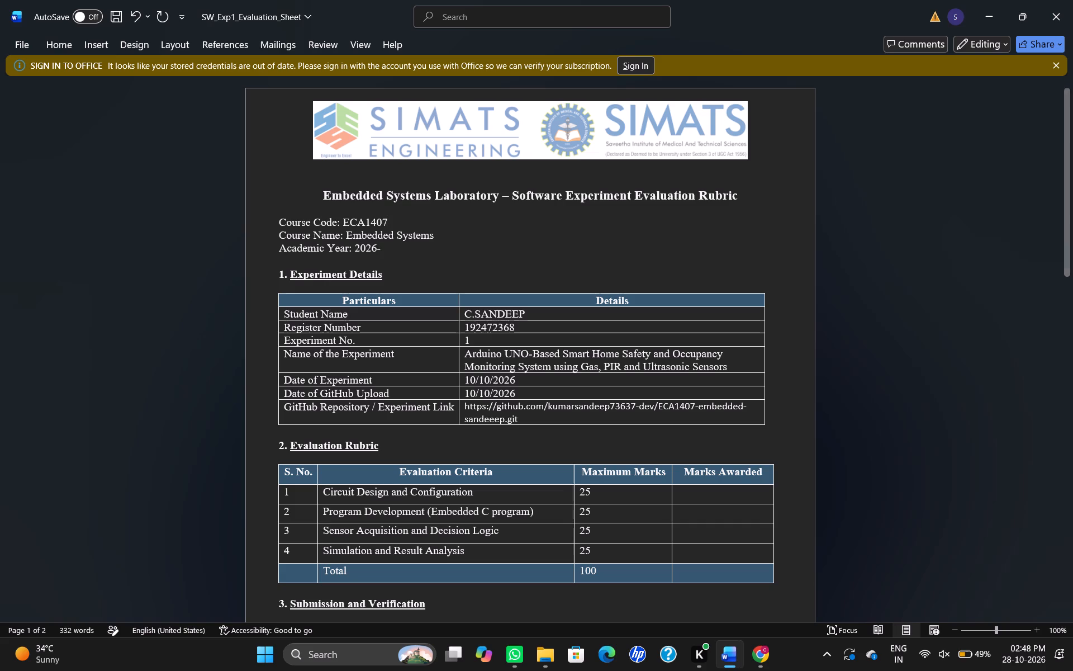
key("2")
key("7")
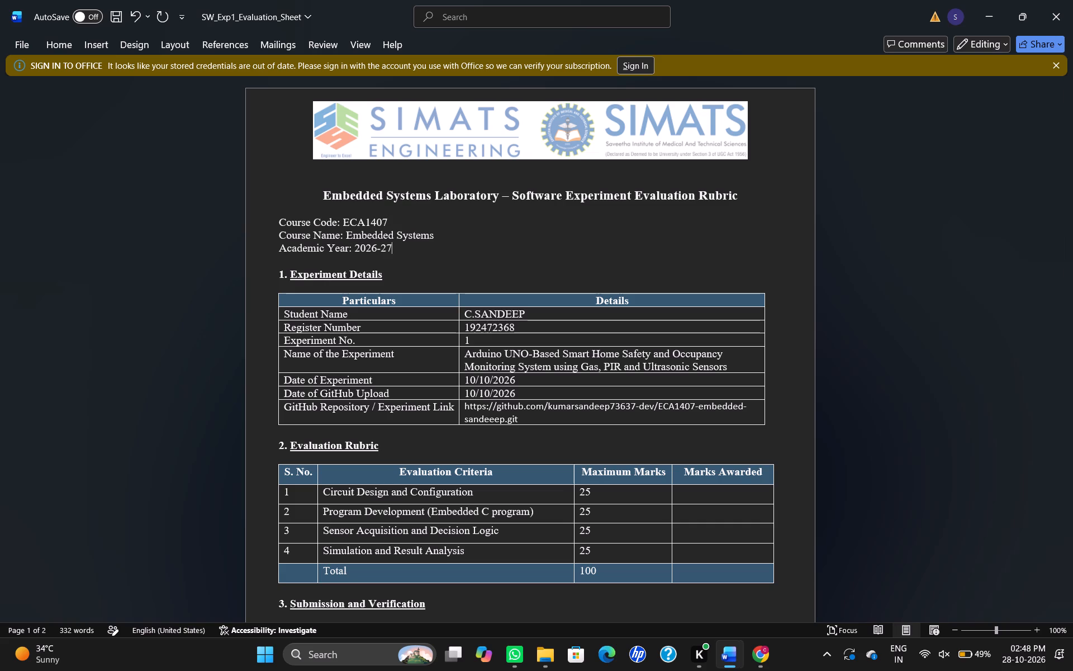
scroll(388, 252, "down", 1)
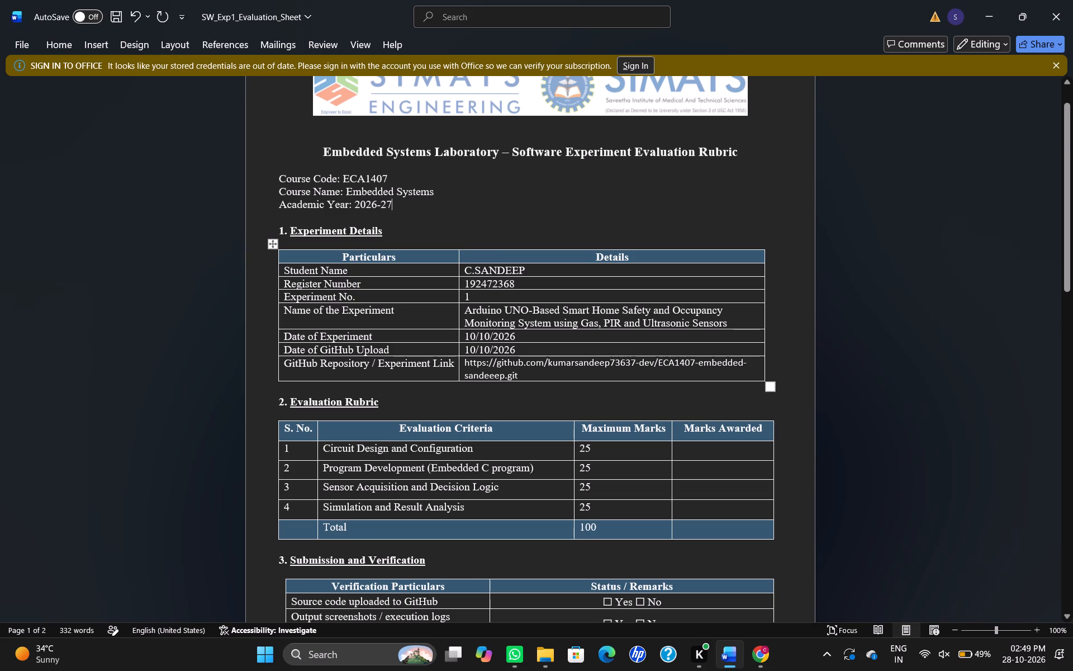
scroll(531, 291, "down", 3)
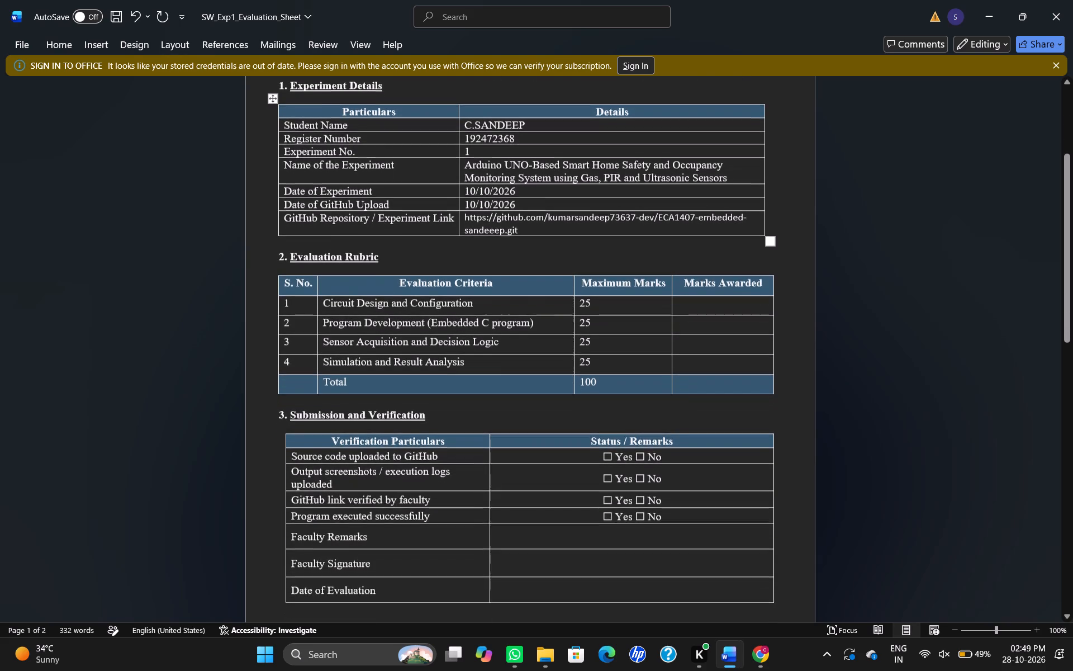
scroll(531, 291, "down", 1)
key("BackSpace")
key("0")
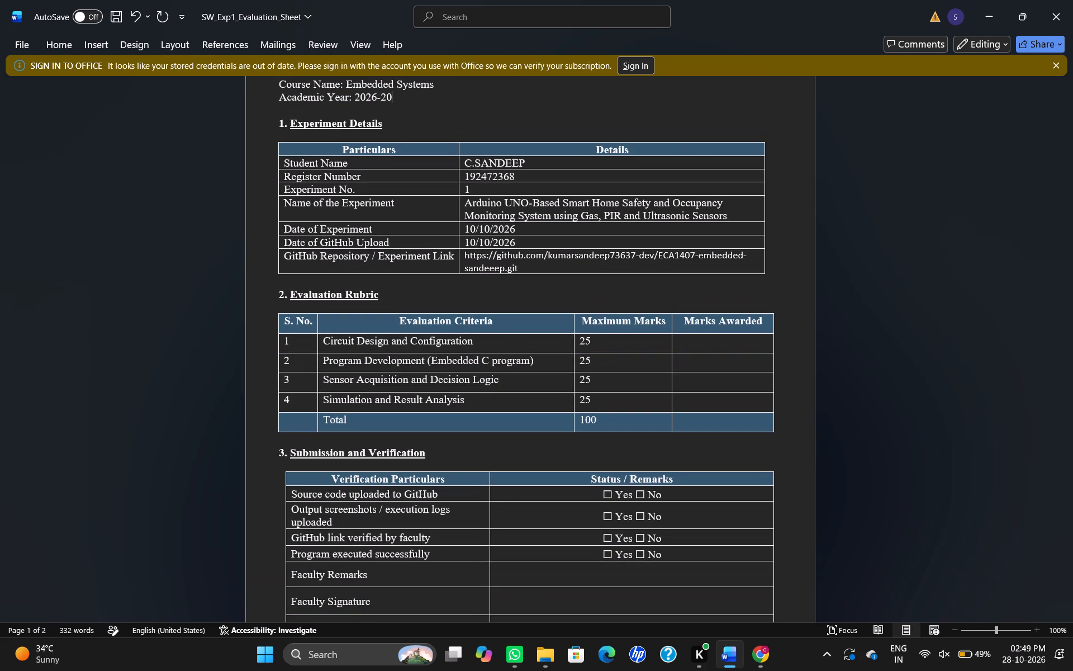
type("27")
Check the layout of both pages, from the Experiment Details table to the Reflection text and back to the course details.
scroll(531, 291, "down", 1)
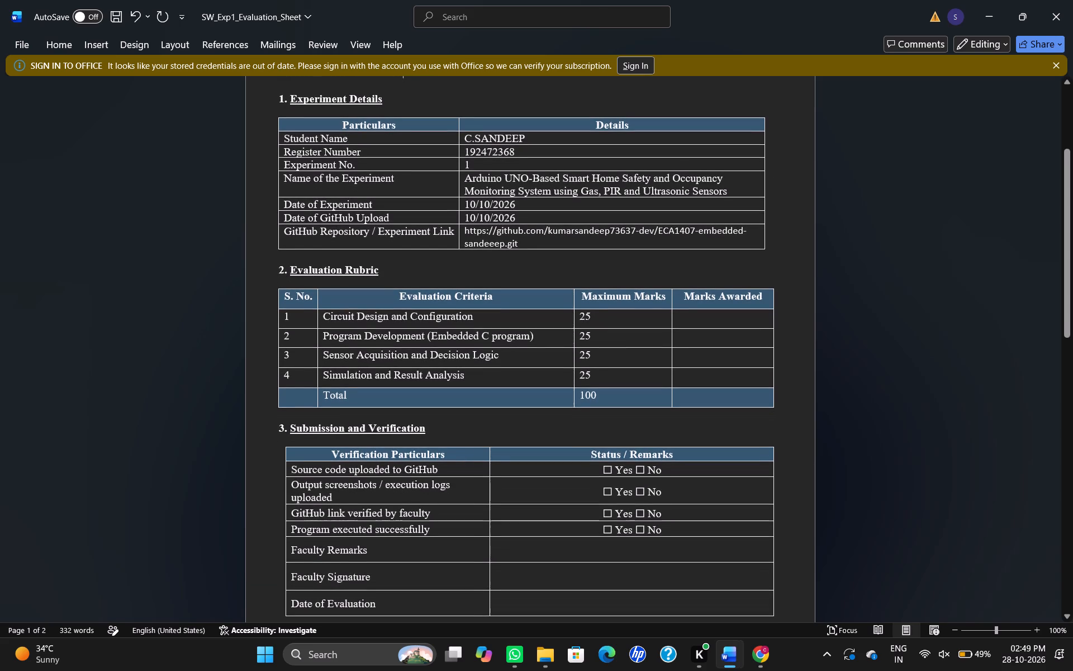
scroll(531, 291, "down", 2)
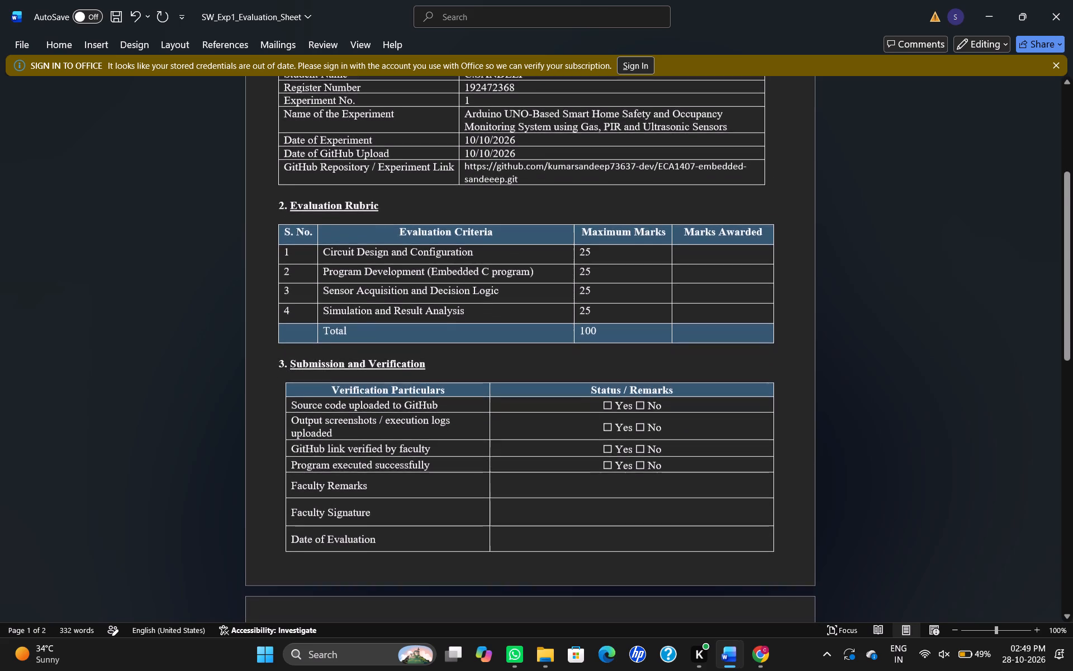
scroll(531, 291, "down", 2)
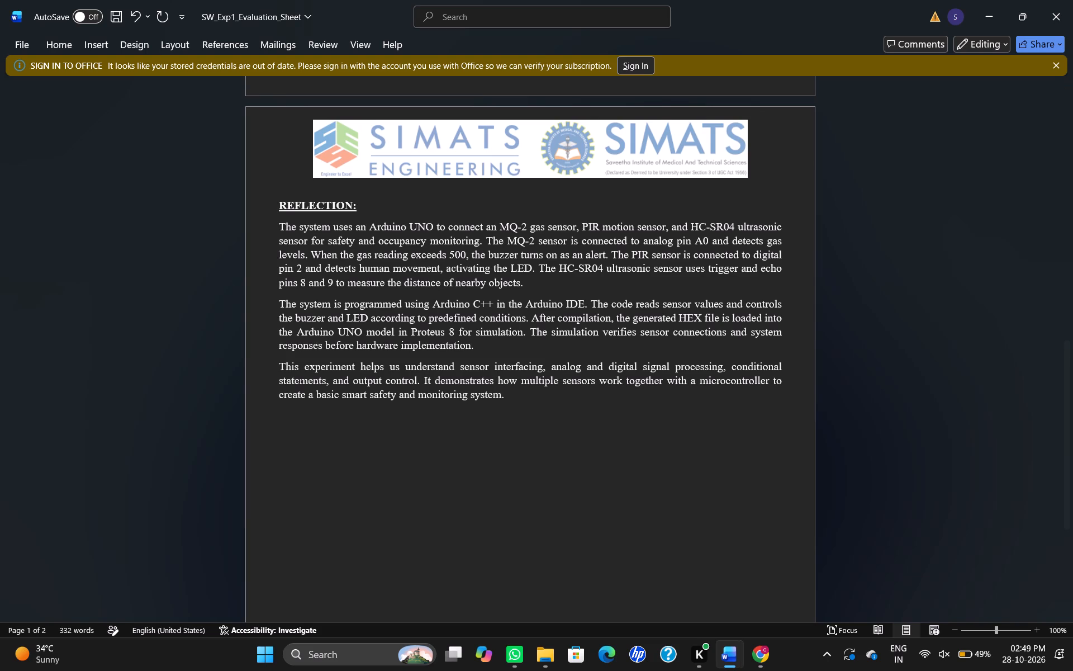
scroll(644, 203, "up", 3)
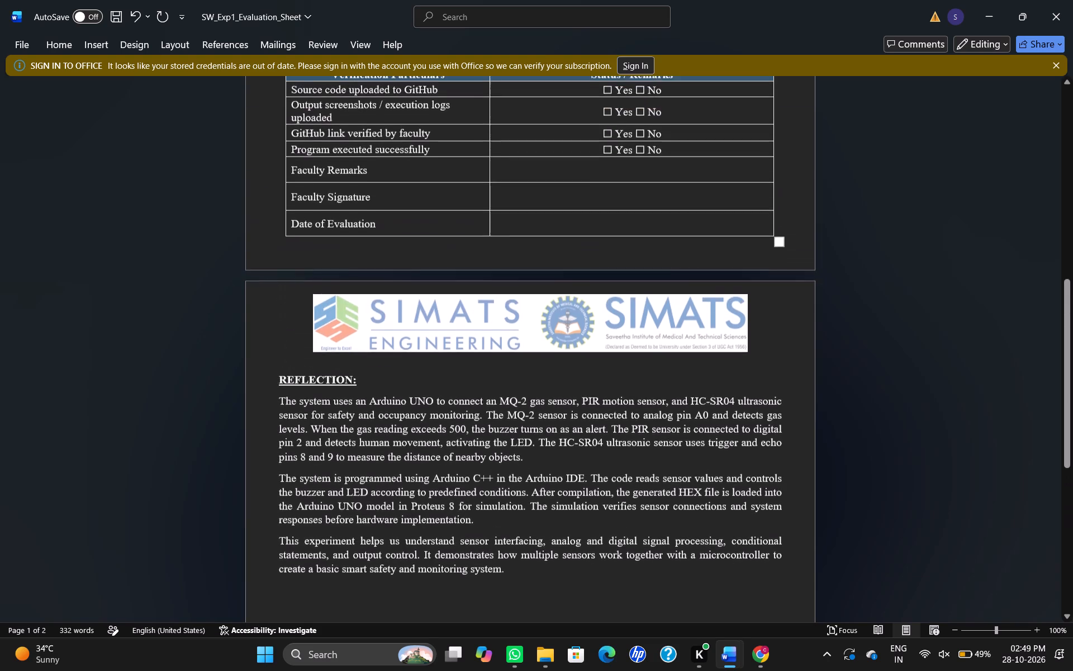
scroll(644, 203, "up", 5)
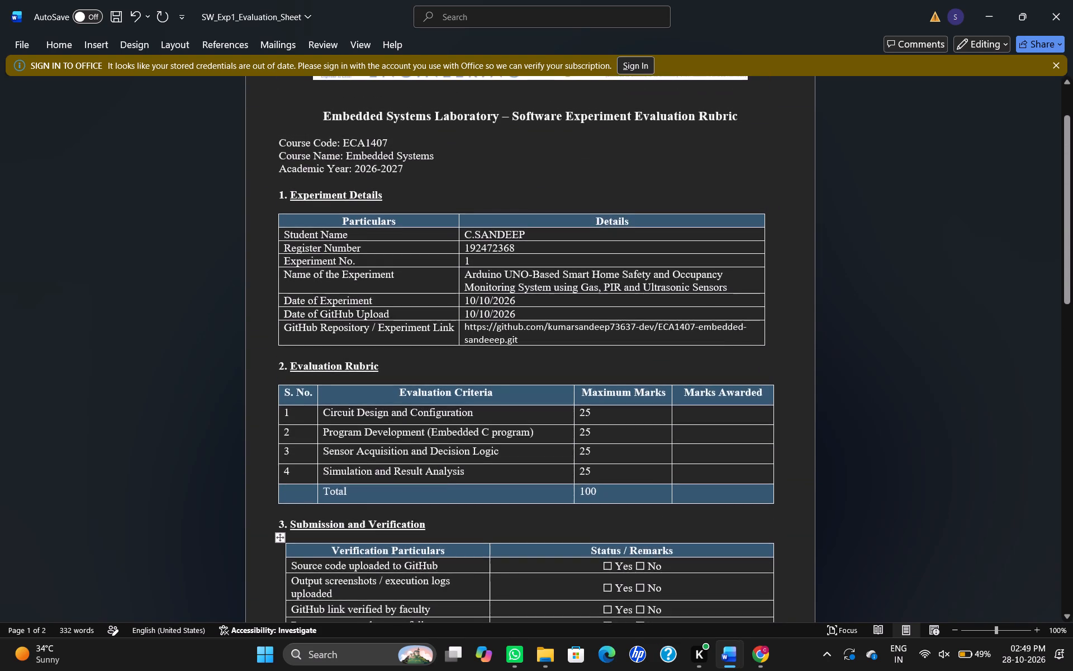
scroll(644, 203, "up", 3)
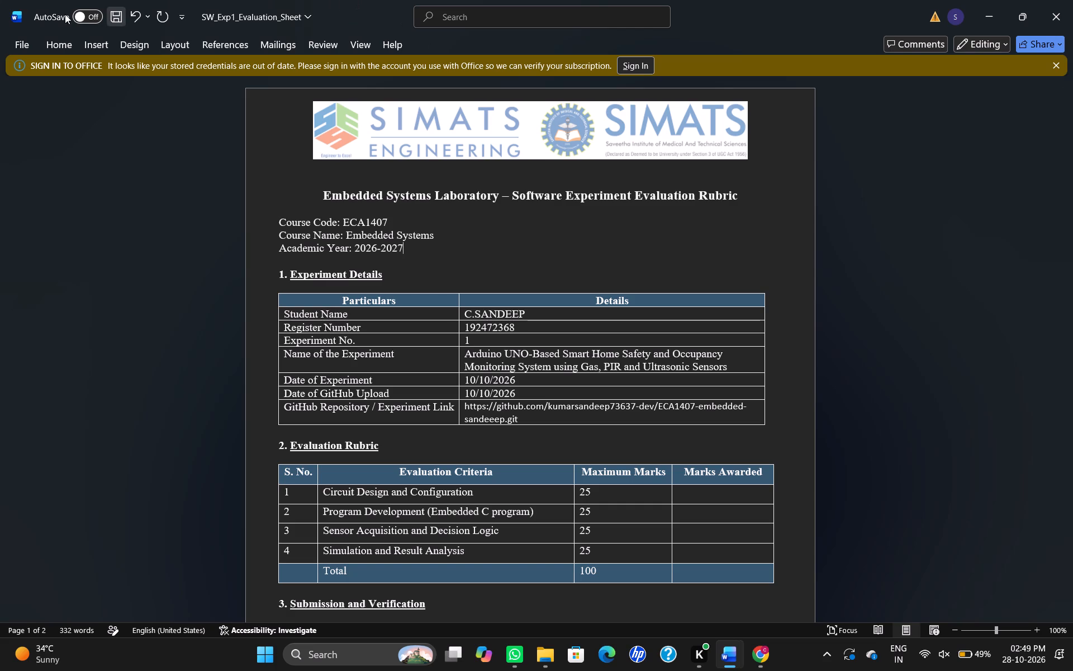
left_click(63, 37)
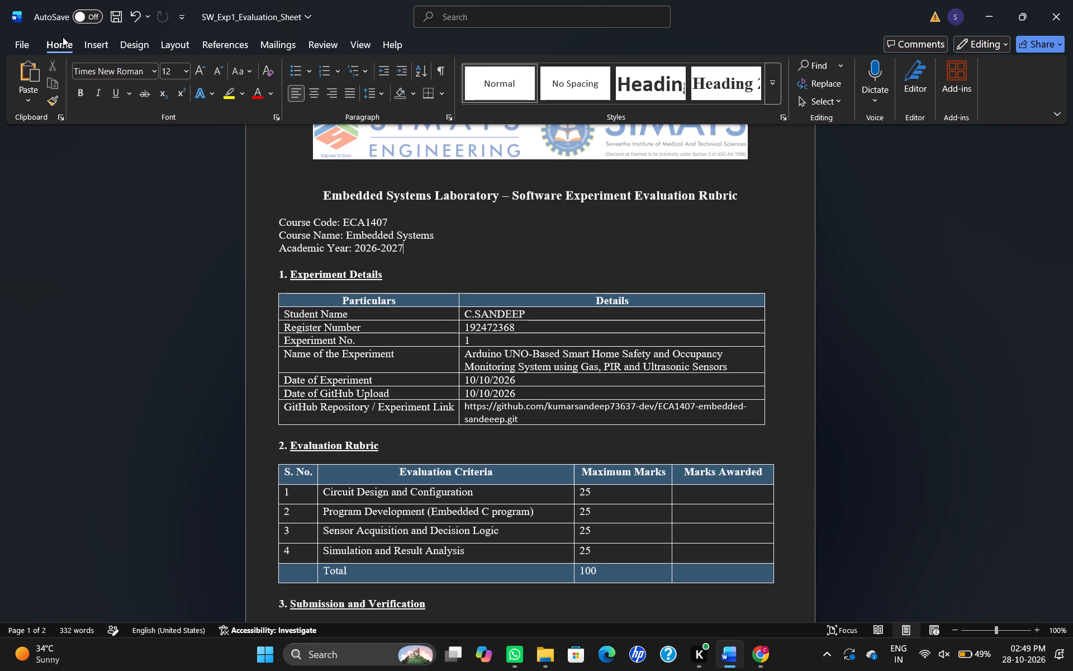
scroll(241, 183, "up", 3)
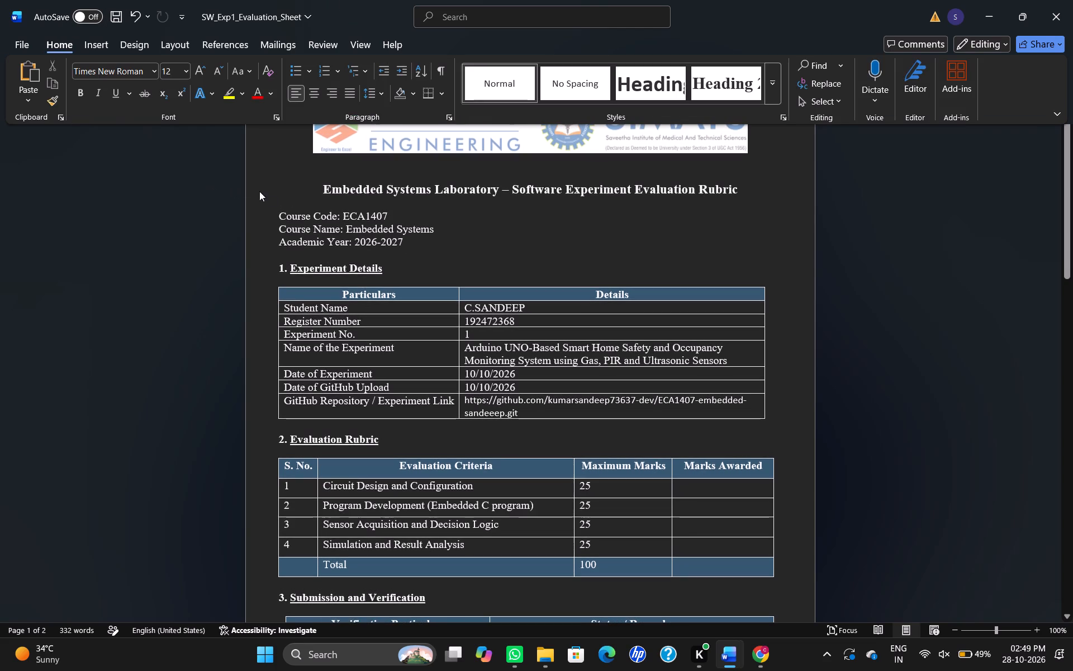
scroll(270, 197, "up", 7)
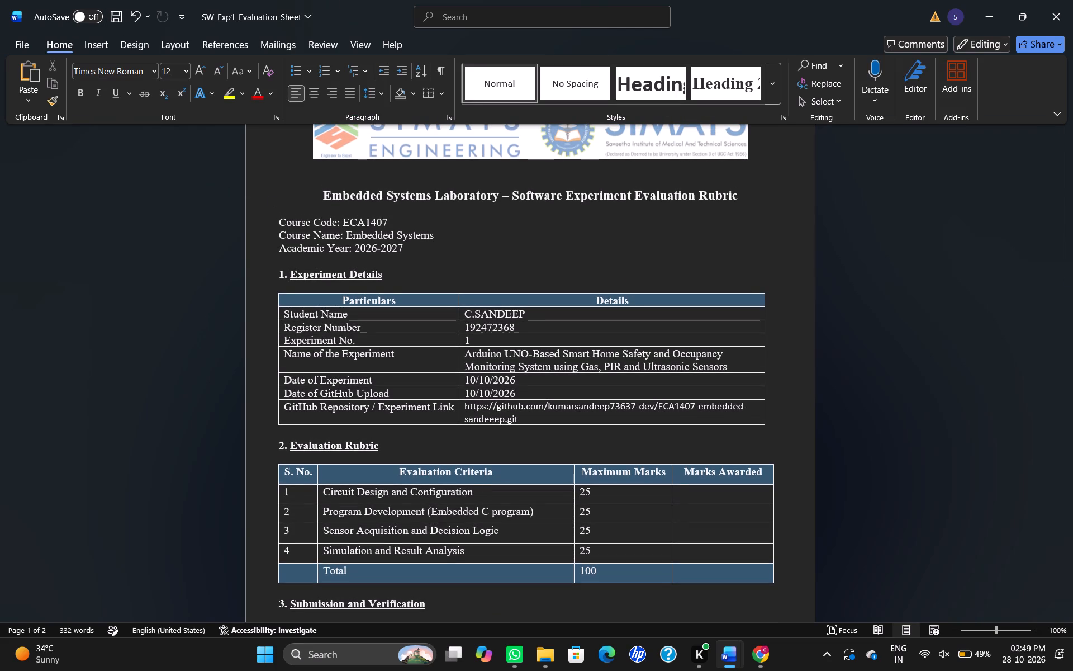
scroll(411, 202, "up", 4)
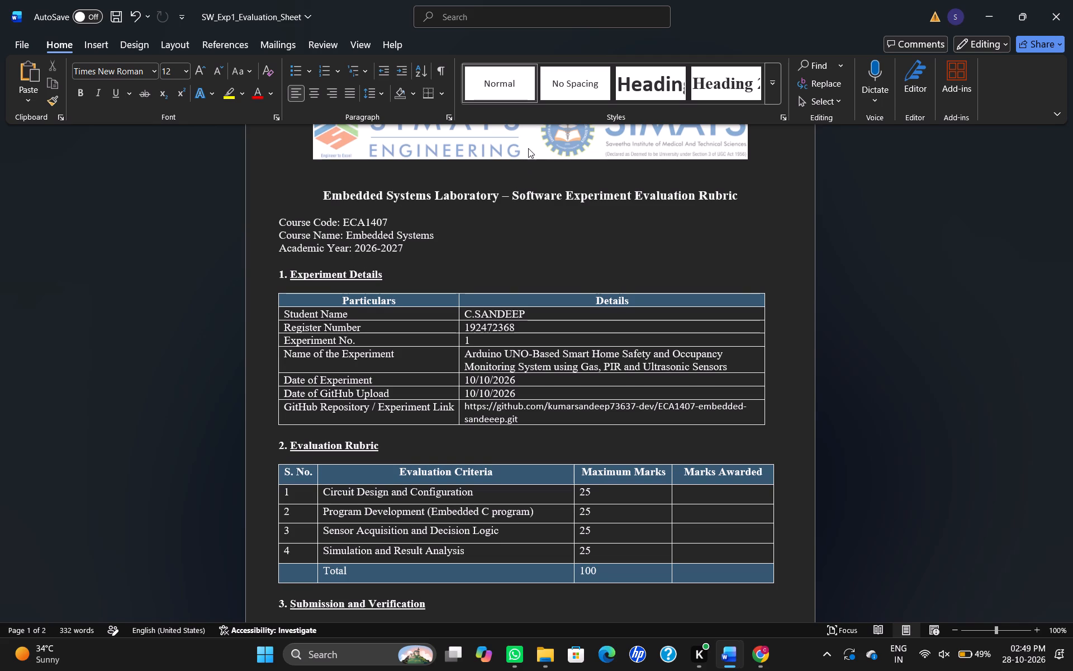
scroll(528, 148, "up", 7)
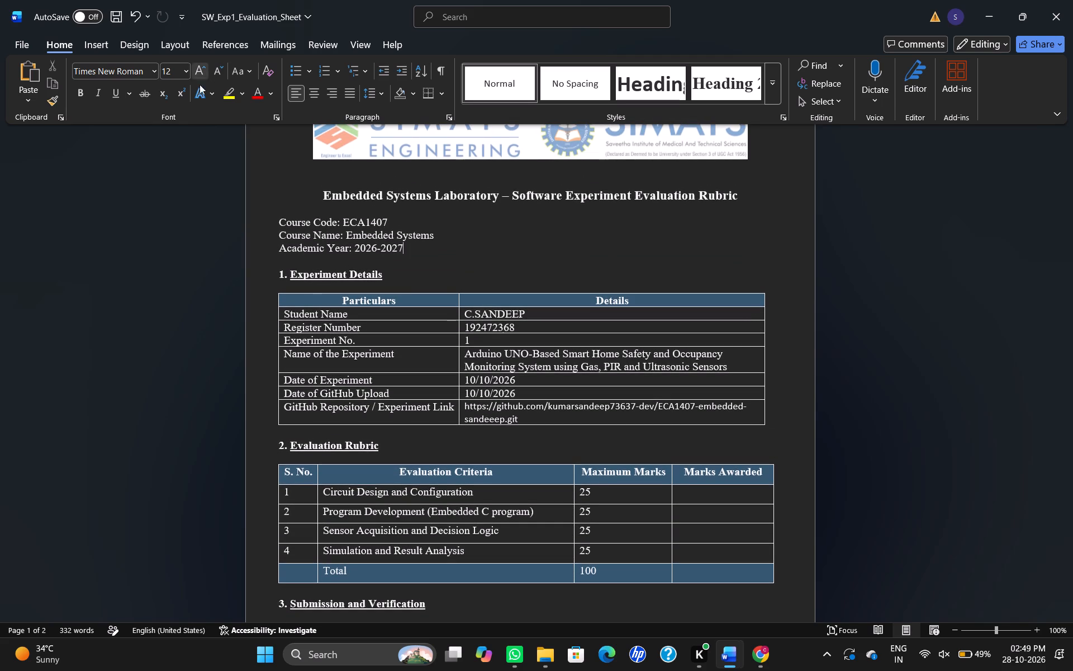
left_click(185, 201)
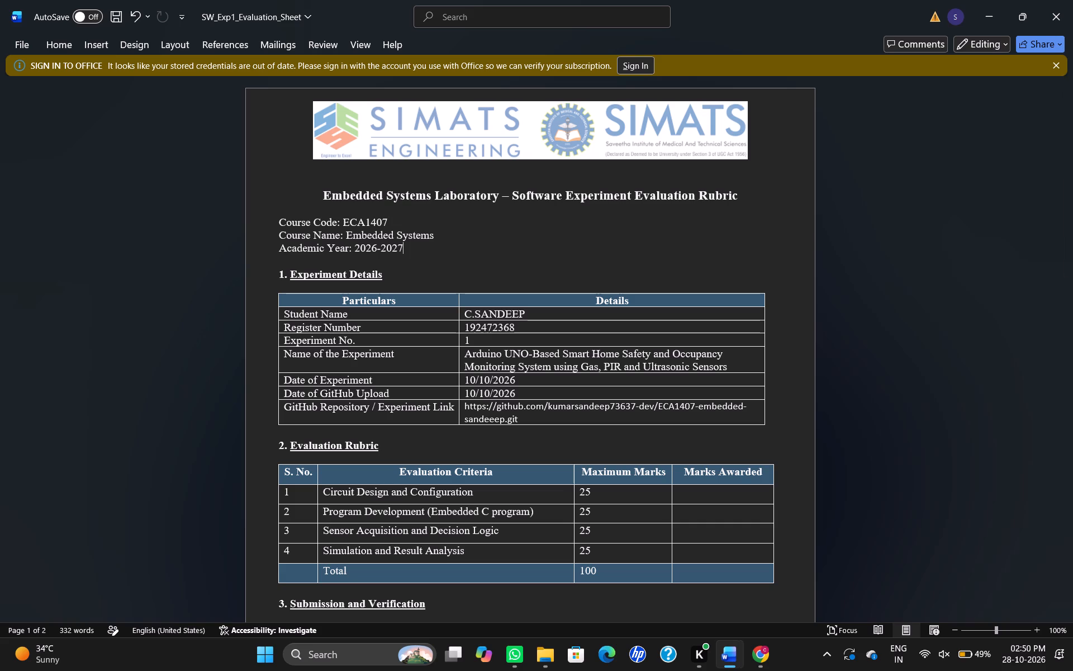
Examine the tables and the Reflection page, and select the word REFLECTION in its heading to check its formatting.
scroll(185, 201, "down", 1)
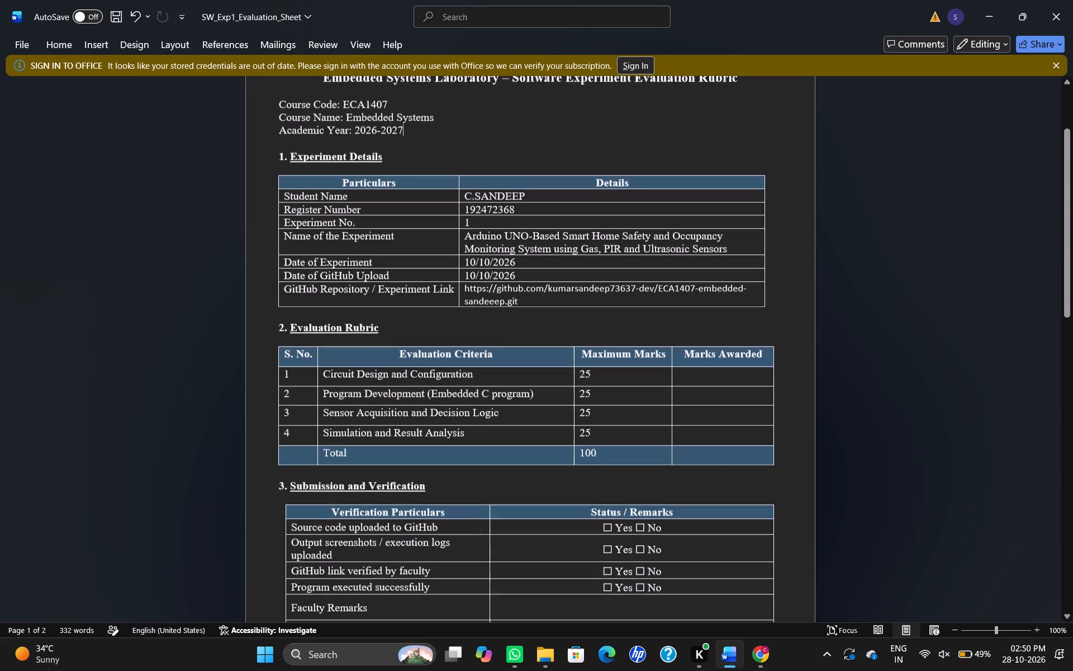
scroll(185, 201, "down", 2)
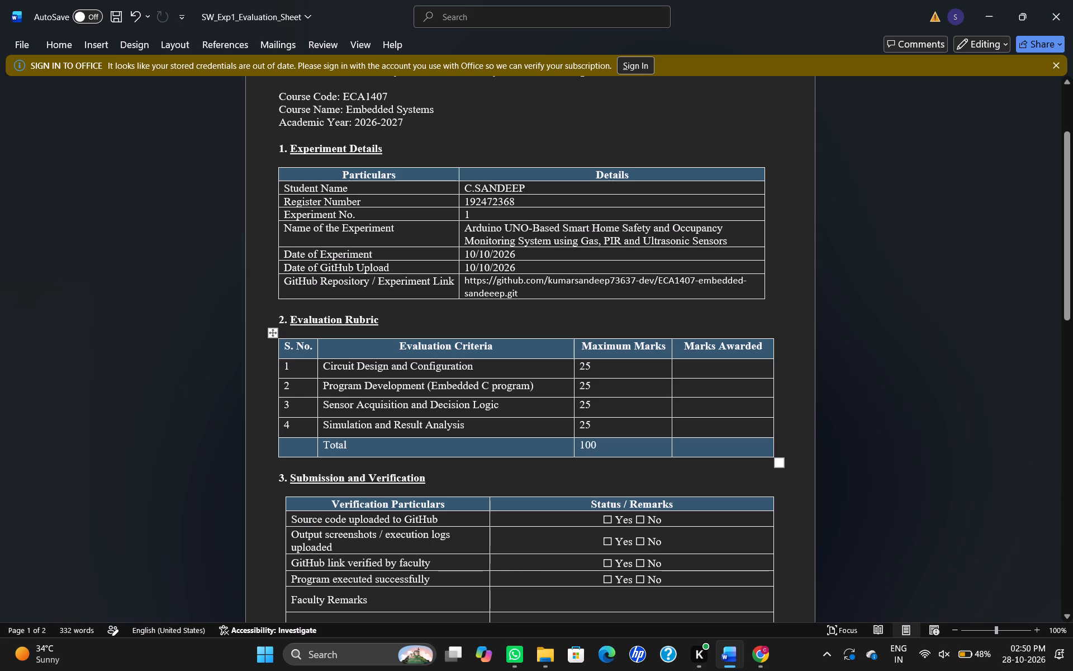
scroll(292, 349, "down", 5)
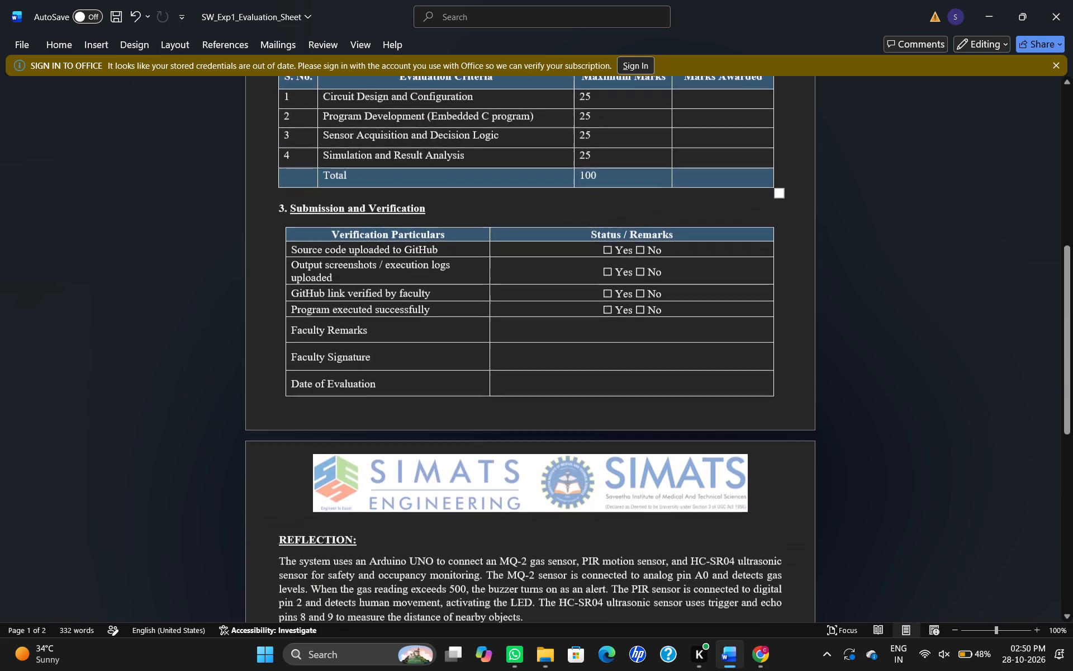
scroll(292, 349, "down", 3)
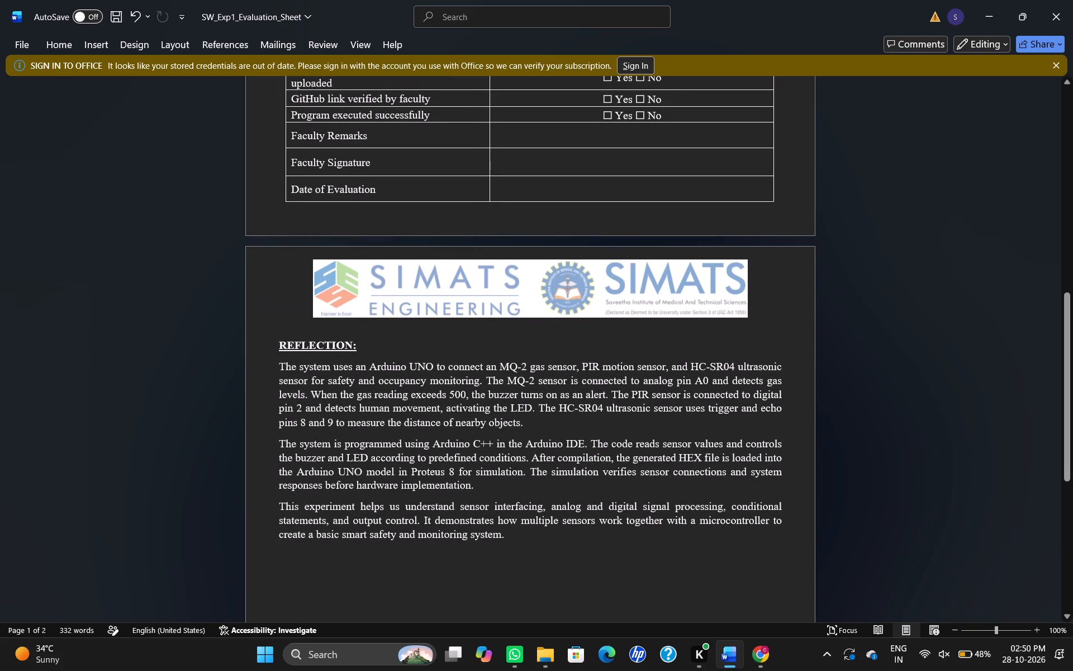
scroll(292, 349, "down", 1)
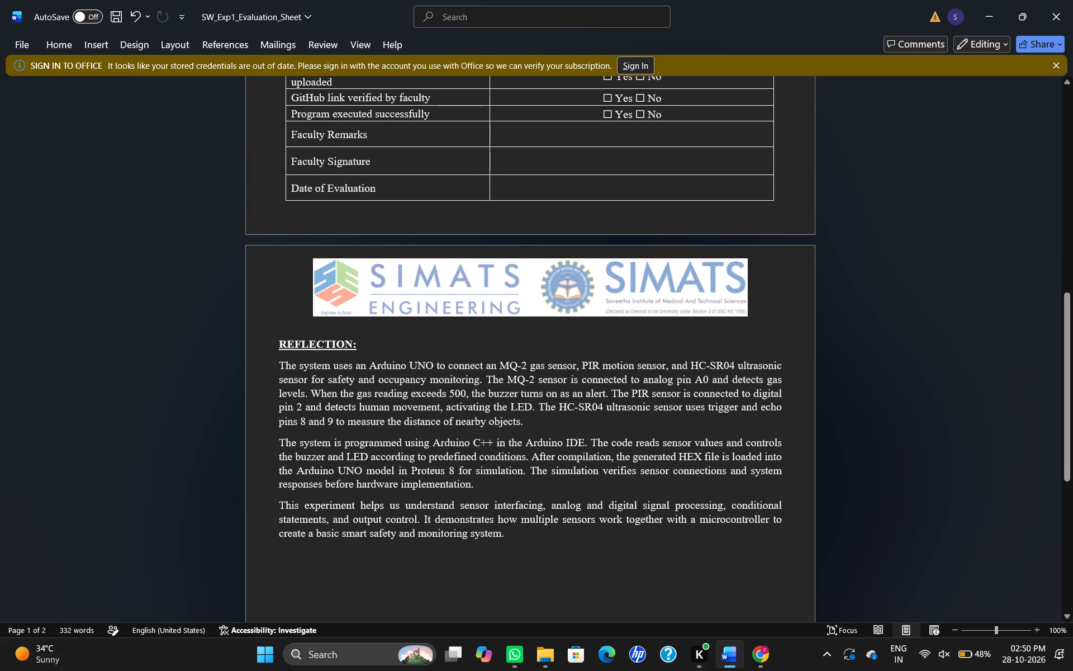
double_click(292, 349)
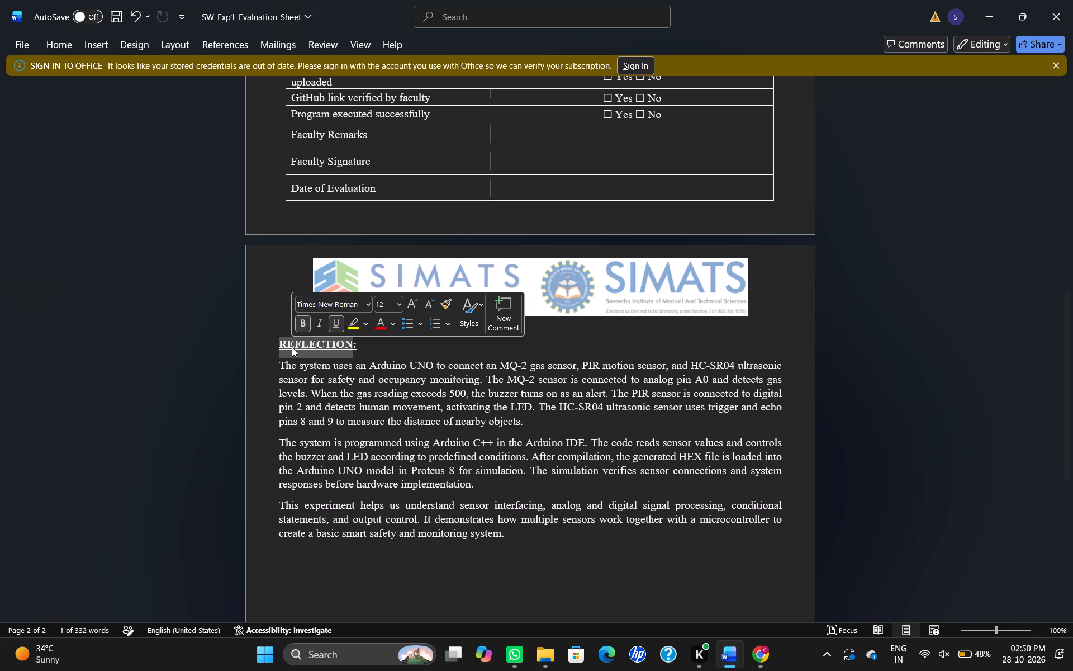
Select the whole Evaluation Rubric table and check its font and size.
scroll(292, 347, "up", 3)
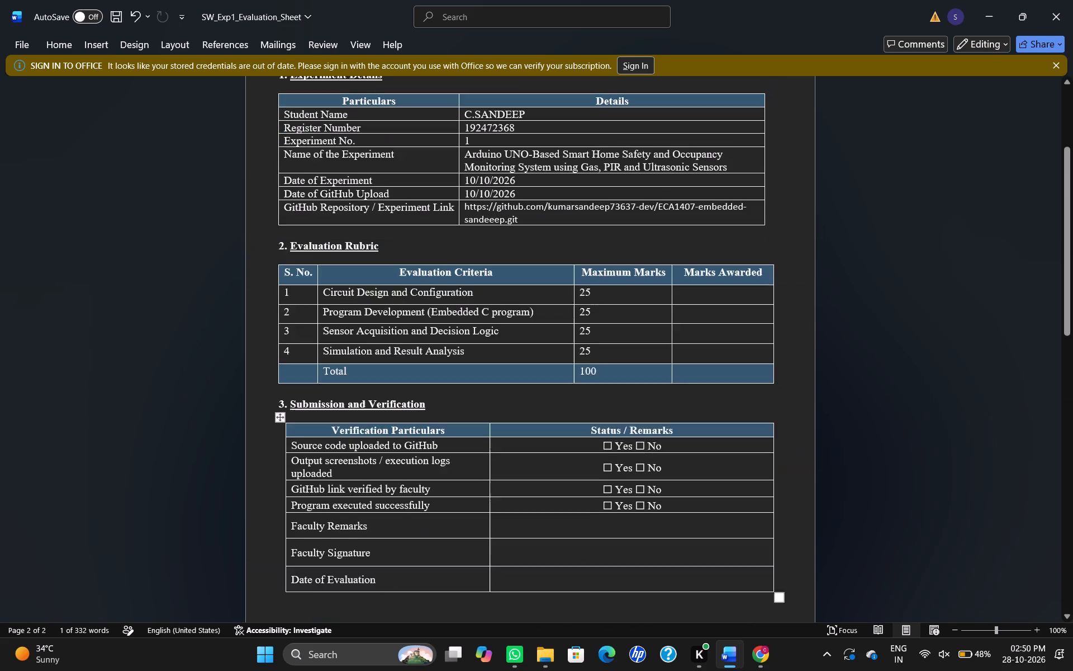
scroll(292, 347, "up", 1)
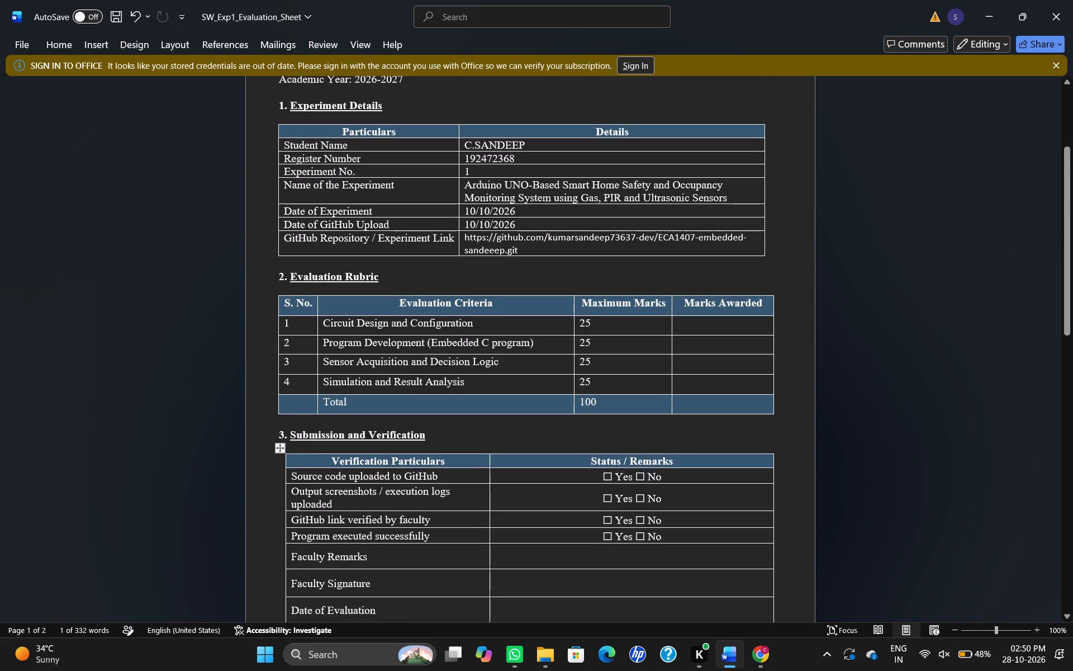
left_click_drag(285, 303, 699, 392)
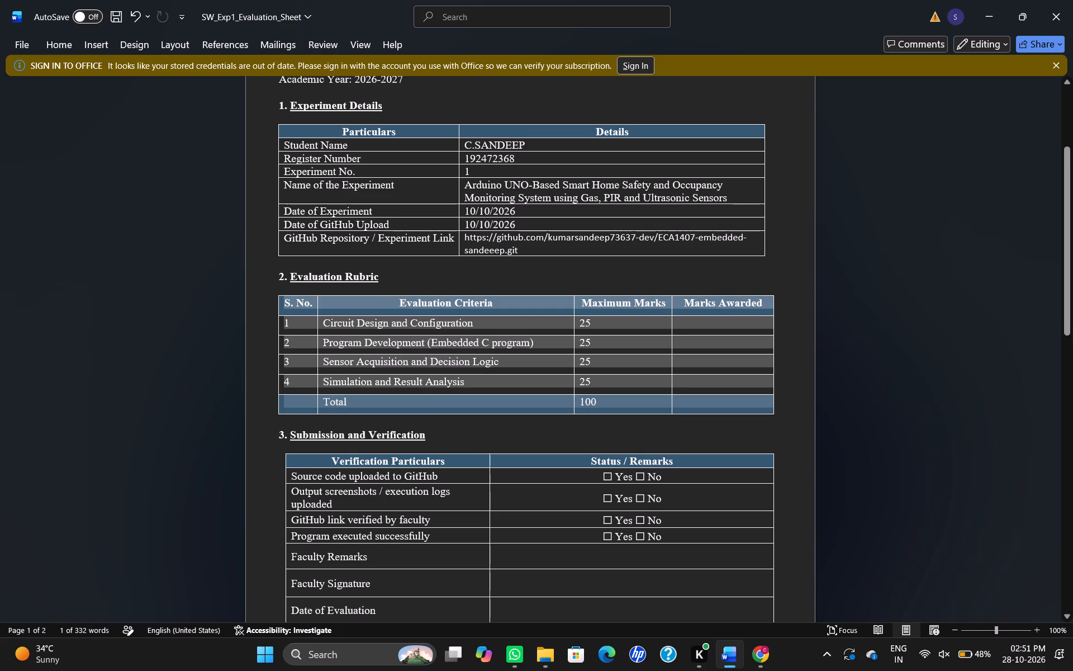
left_click_drag(699, 392, 702, 406)
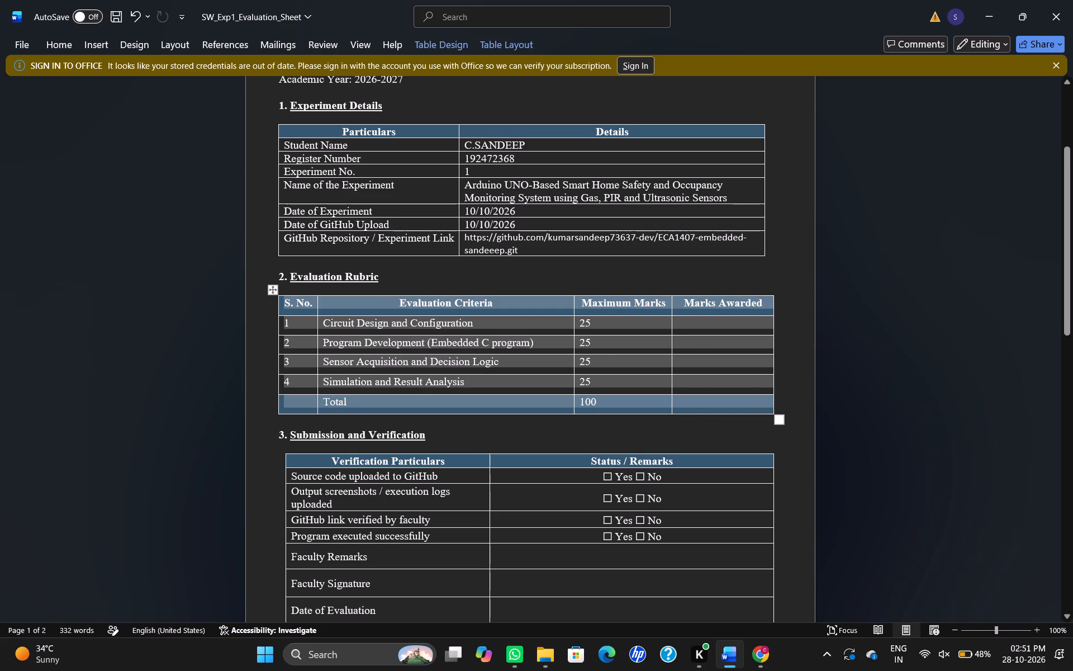
left_click(70, 38)
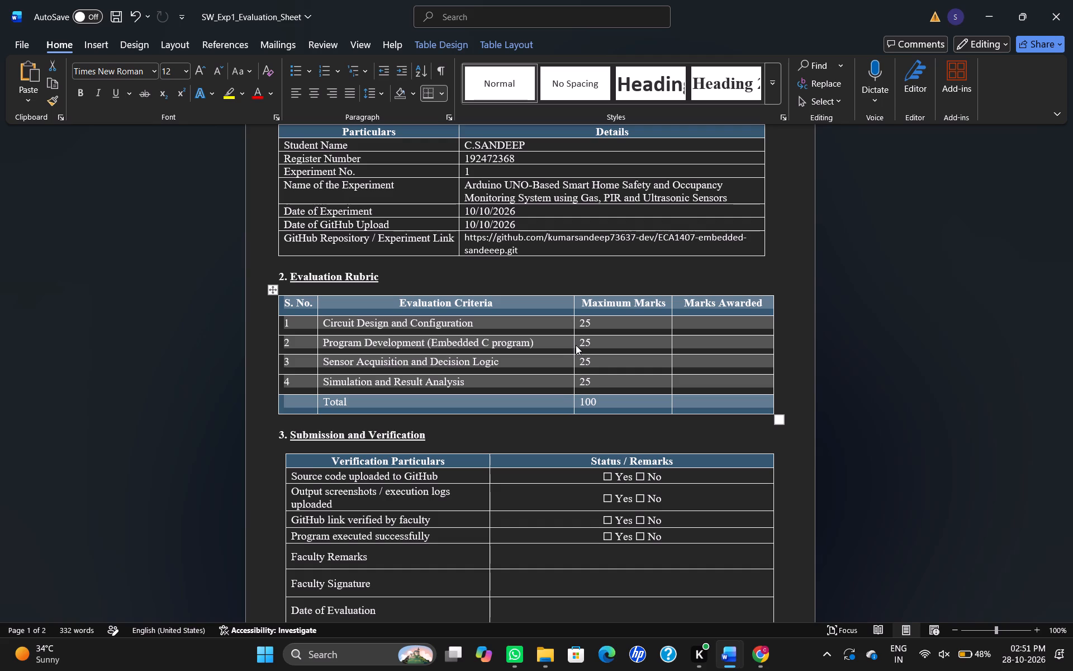
Narrow the Evaluation Criteria column in favour of Maximum Marks, keeping "Program Development (Embedded C program)" on one line.
left_click(573, 344)
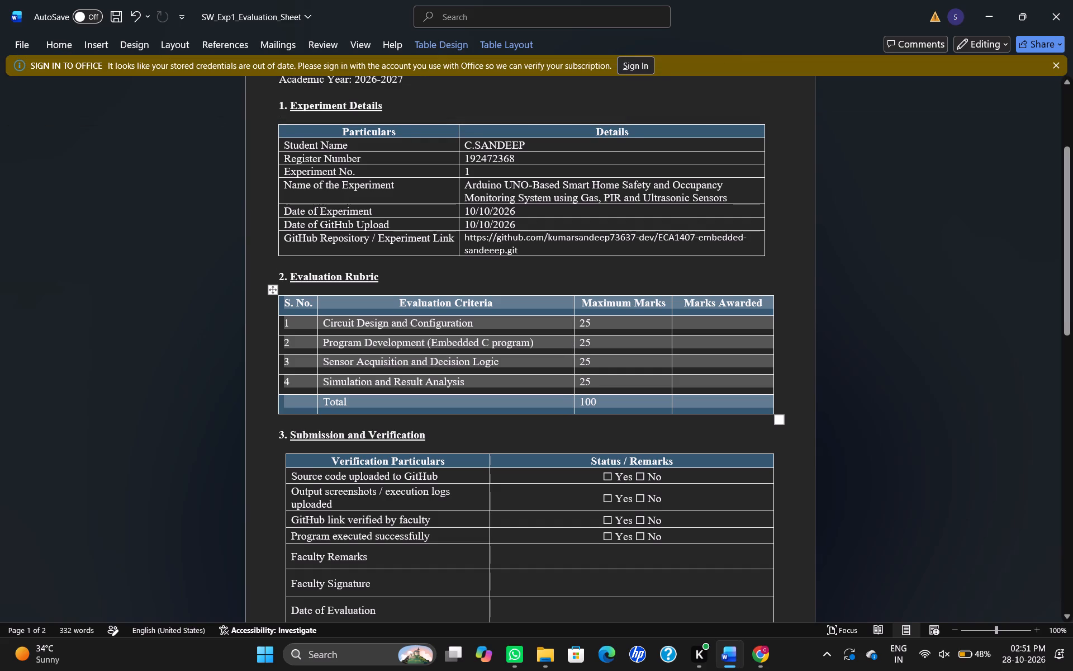
left_click_drag(574, 344, 534, 343)
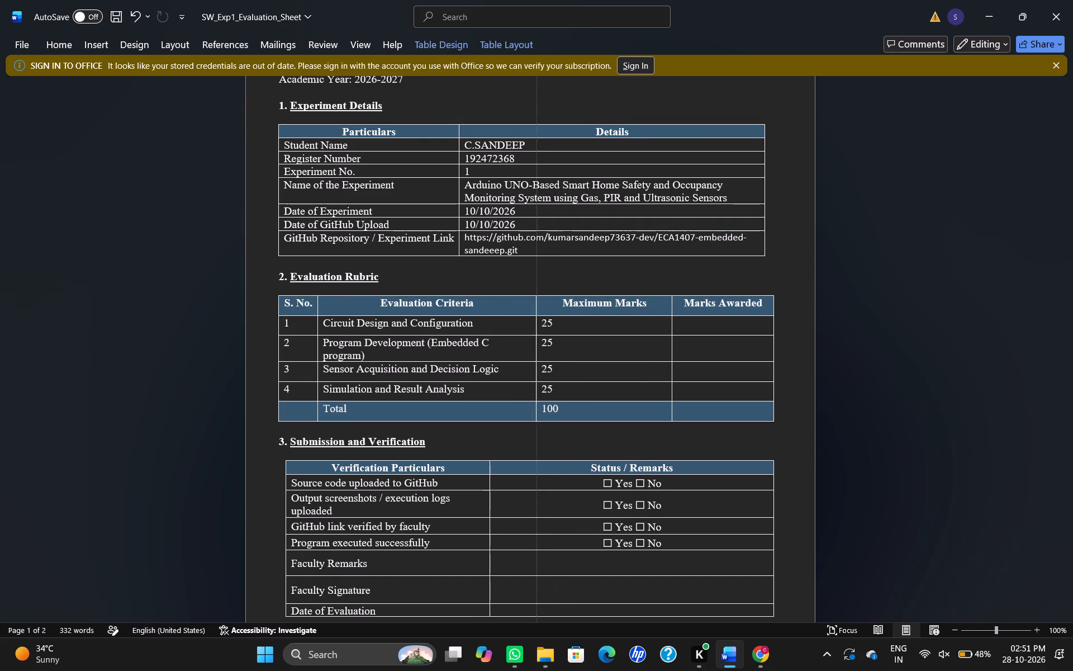
left_click_drag(534, 343, 510, 341)
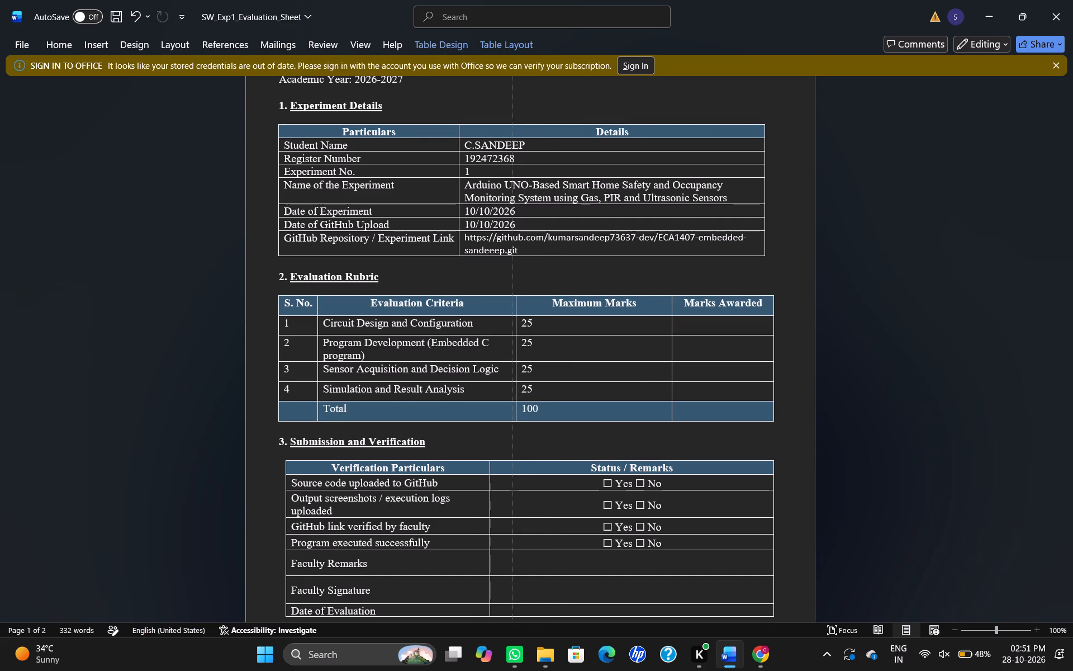
left_click_drag(510, 341, 523, 343)
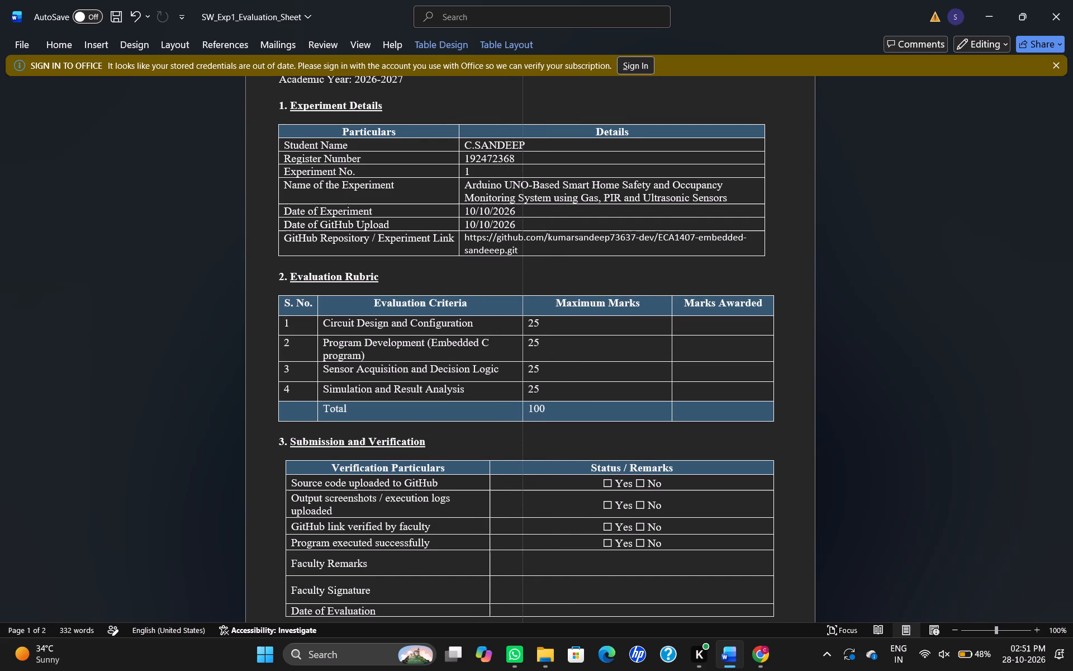
left_click_drag(523, 343, 549, 342)
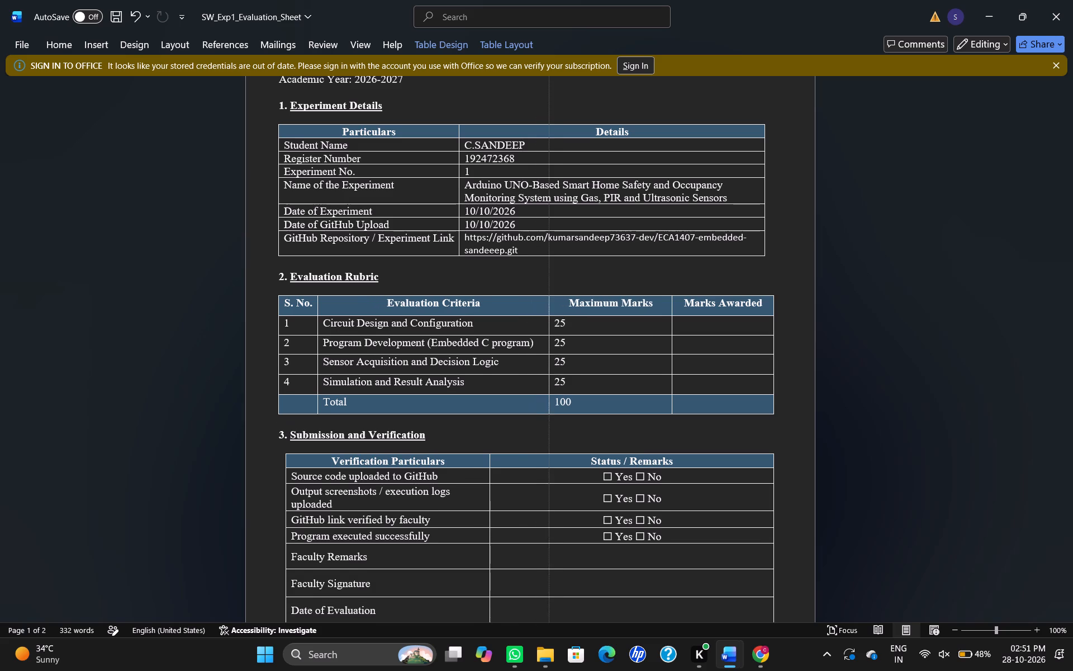
left_click_drag(549, 342, 549, 341)
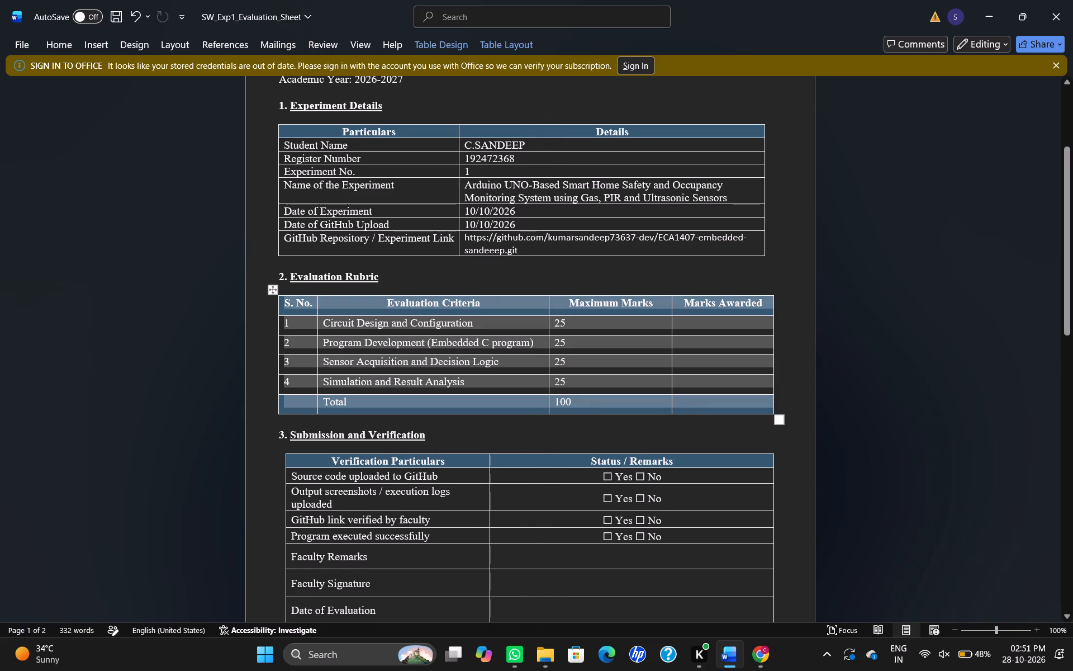
Widen the Particulars column of the Experiment Details table until it is about as wide as the Details column.
left_click(462, 200)
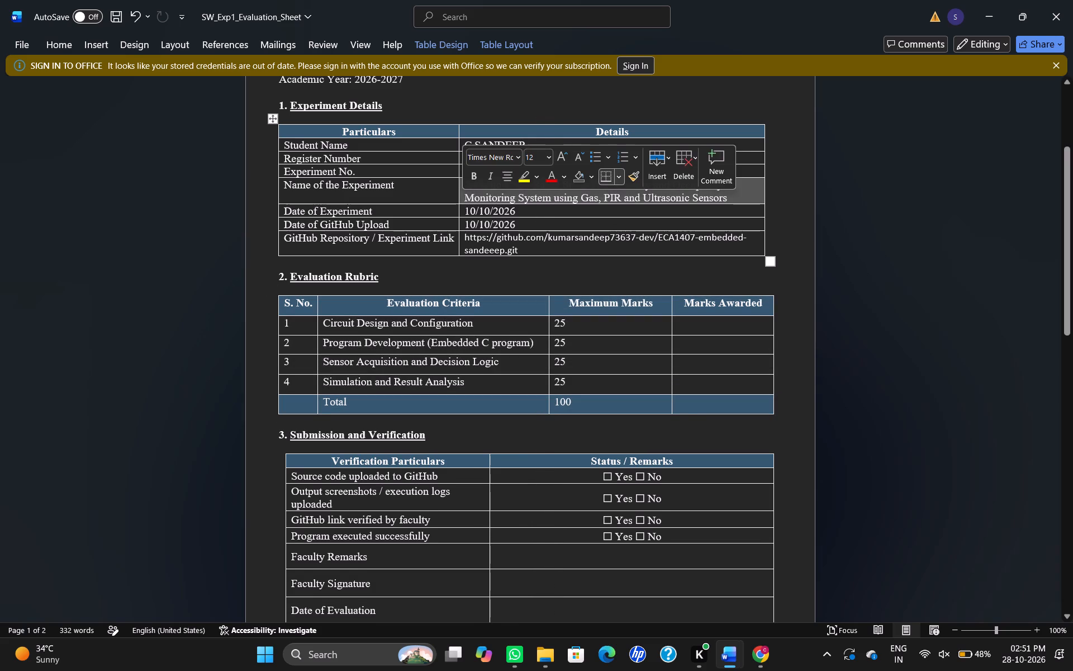
left_click(450, 194)
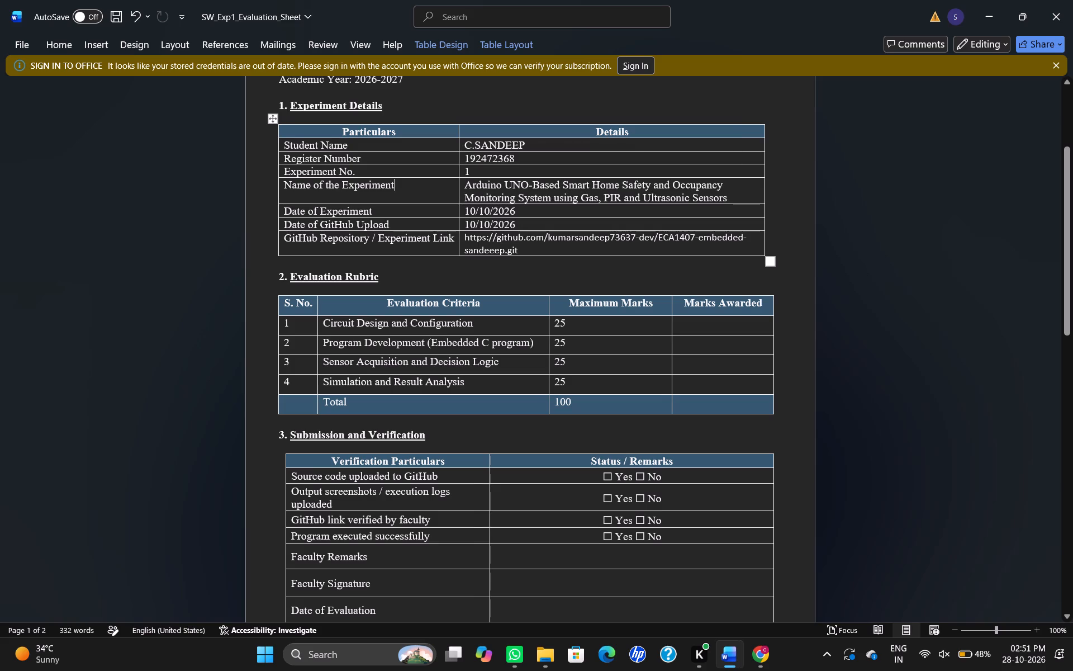
left_click(458, 192)
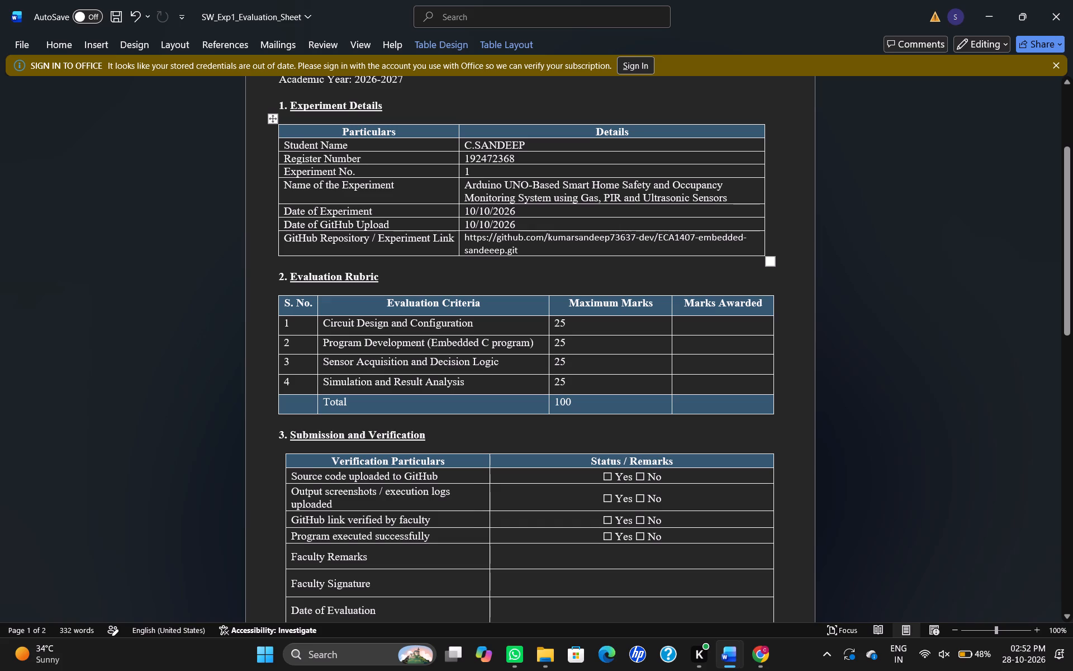
left_click(459, 178)
left_click_drag(459, 185, 463, 185)
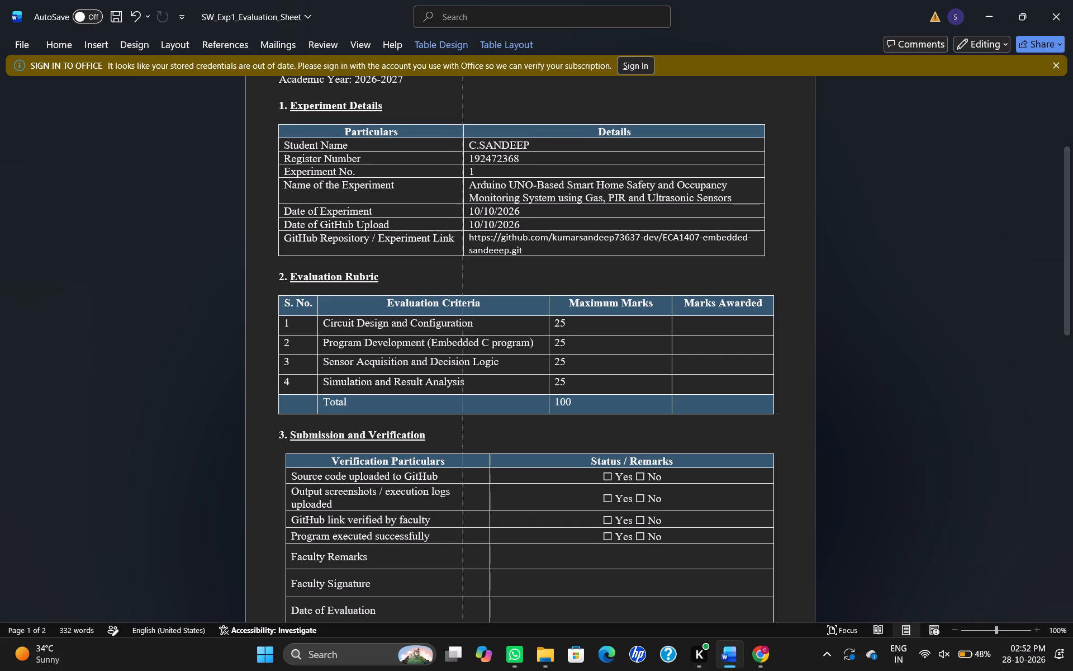
left_click_drag(463, 185, 543, 195)
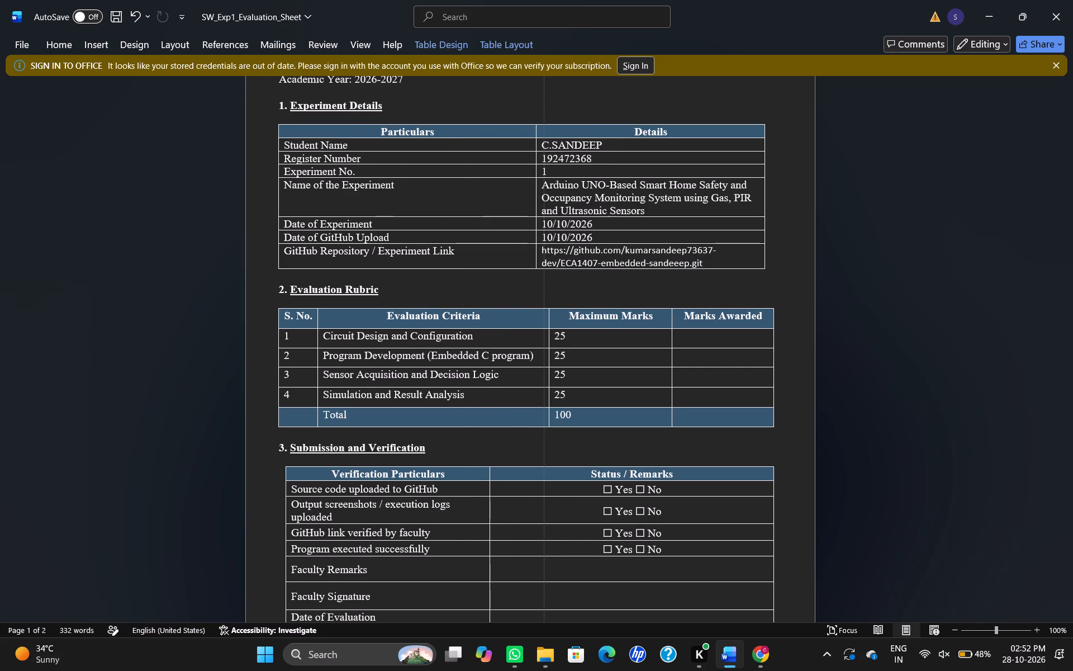
left_click_drag(543, 195, 525, 195)
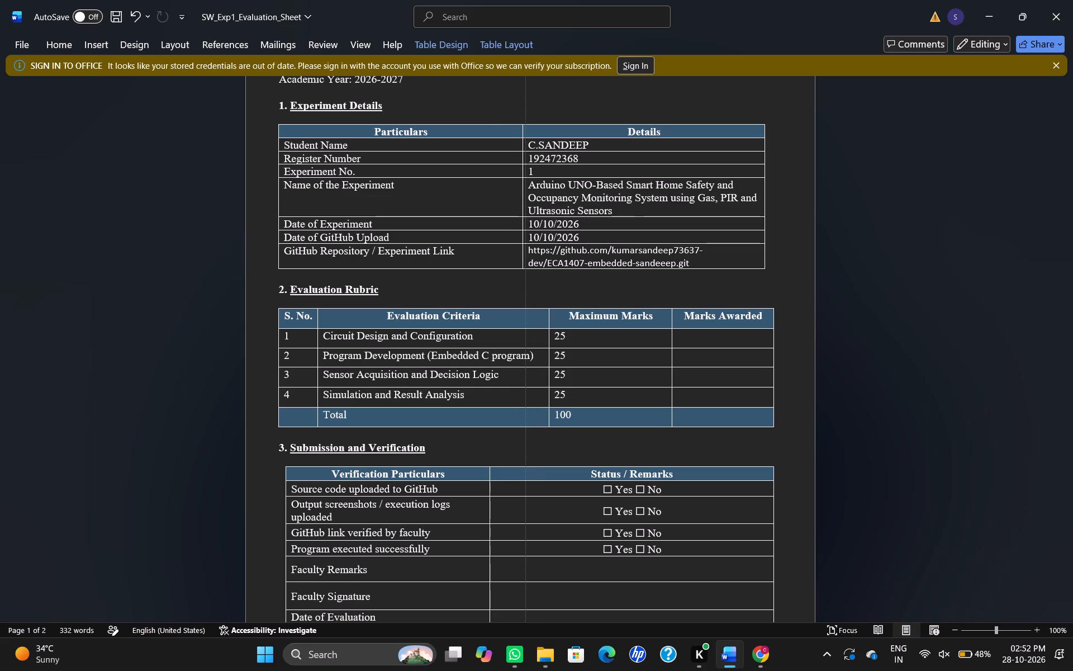
left_click_drag(525, 195, 524, 195)
left_click_drag(524, 195, 514, 196)
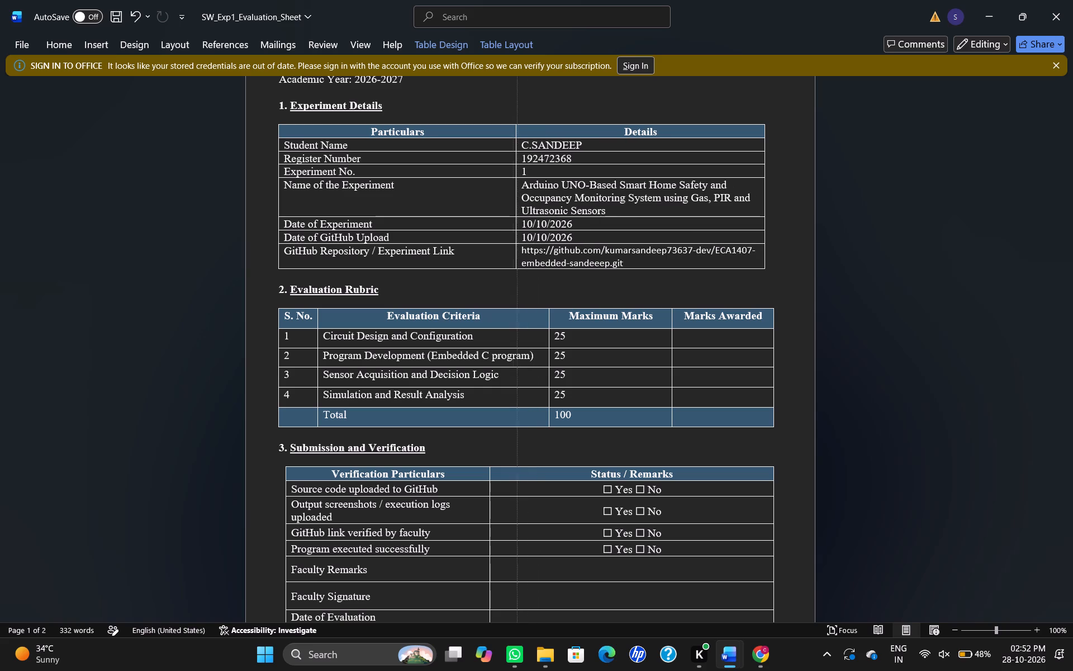
left_click_drag(514, 196, 520, 195)
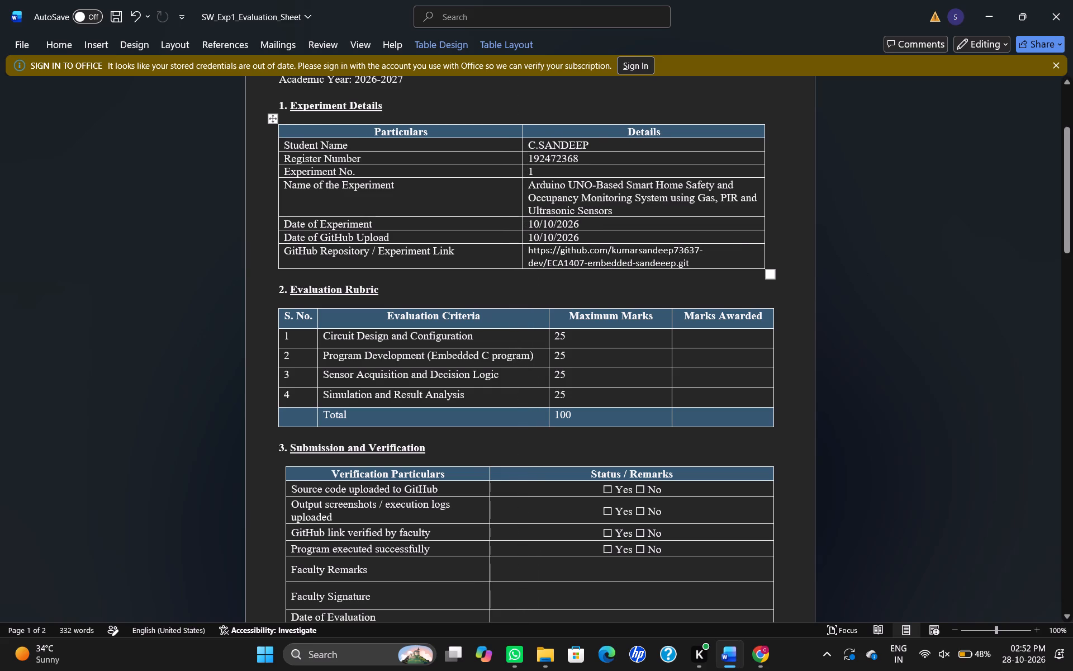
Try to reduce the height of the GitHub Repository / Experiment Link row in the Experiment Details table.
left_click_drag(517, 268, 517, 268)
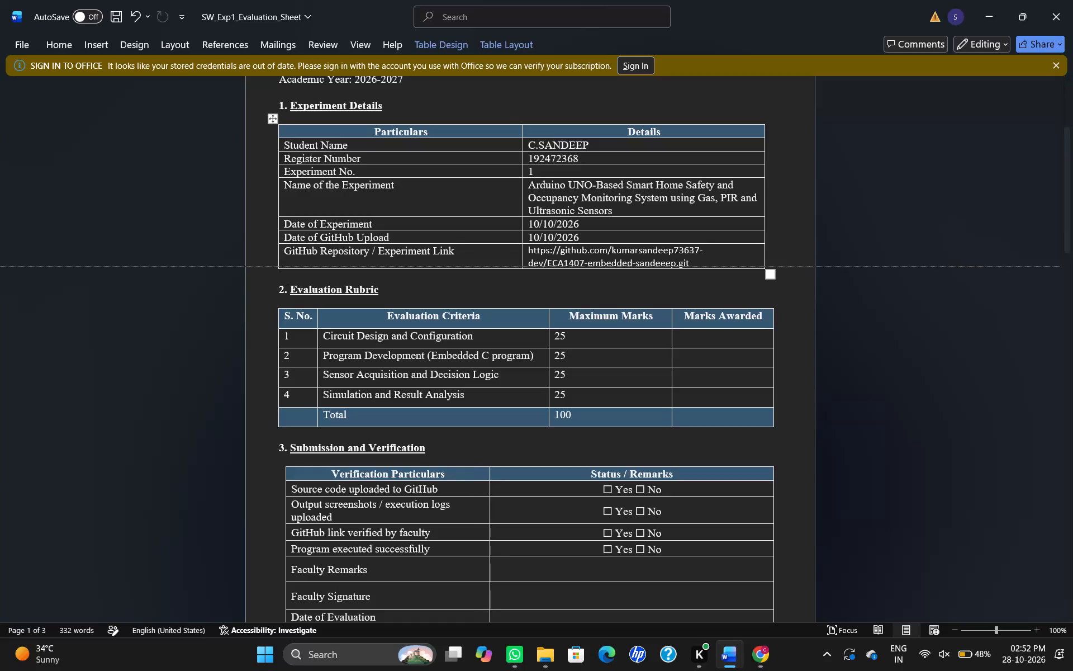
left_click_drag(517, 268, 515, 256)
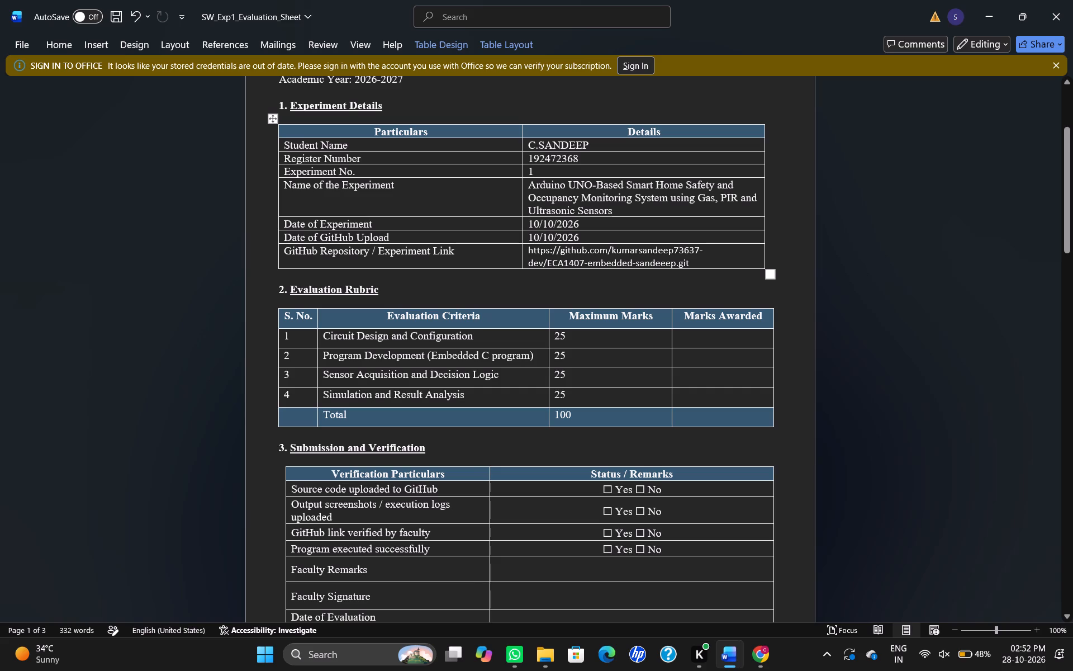
Widen the Details column and the Marks Awarded column outward so the Experiment Details and Evaluation Rubric tables share the same right edge.
left_click_drag(764, 187, 763, 187)
left_click_drag(763, 187, 777, 186)
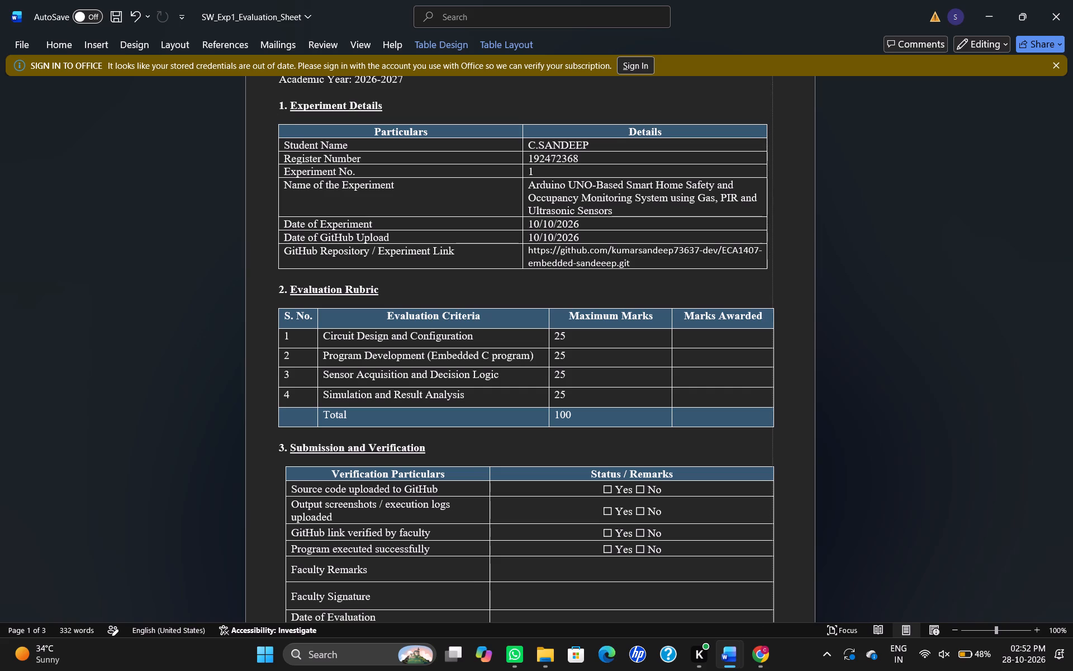
left_click_drag(777, 186, 790, 185)
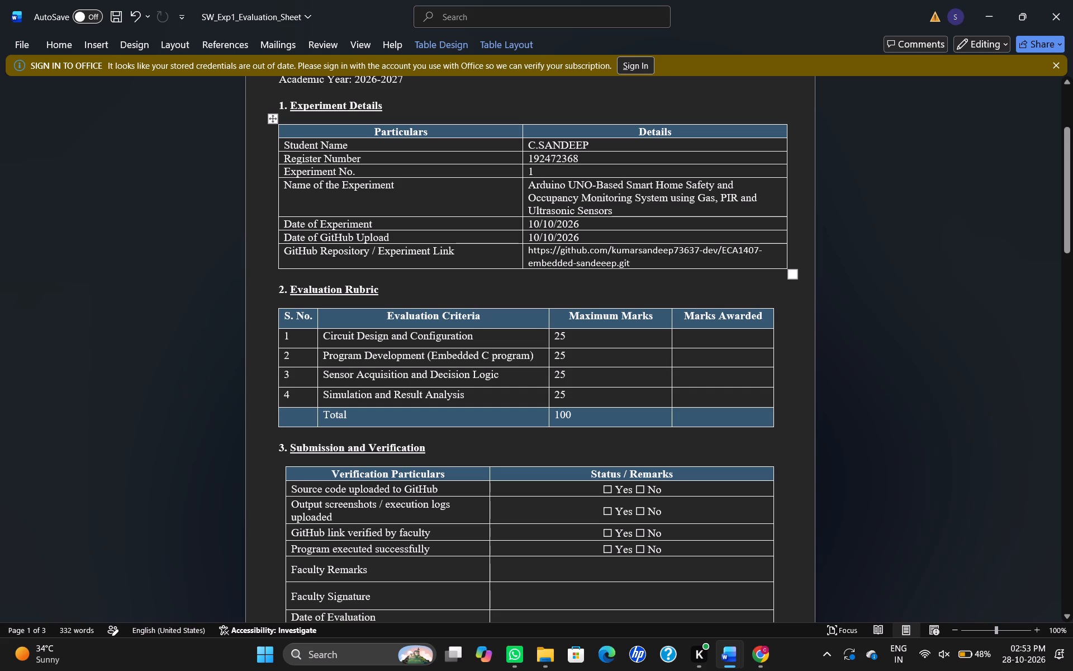
left_click_drag(773, 363, 786, 363)
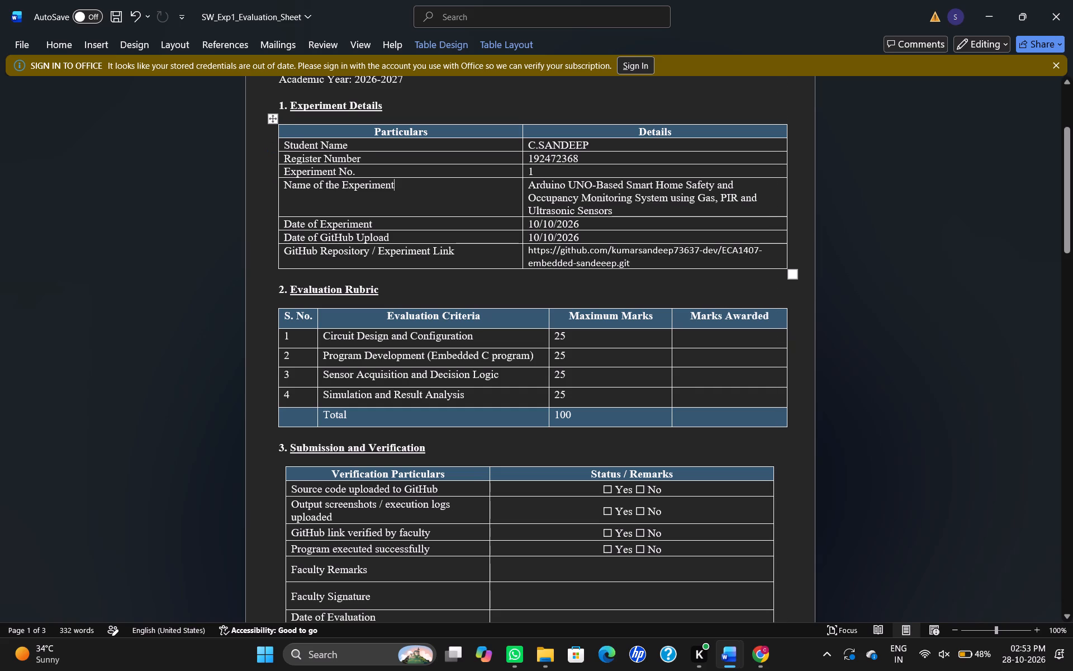
Set all rows below the header of the Experiment Details table to Times New Roman, size 12.
left_click_drag(284, 143, 498, 239)
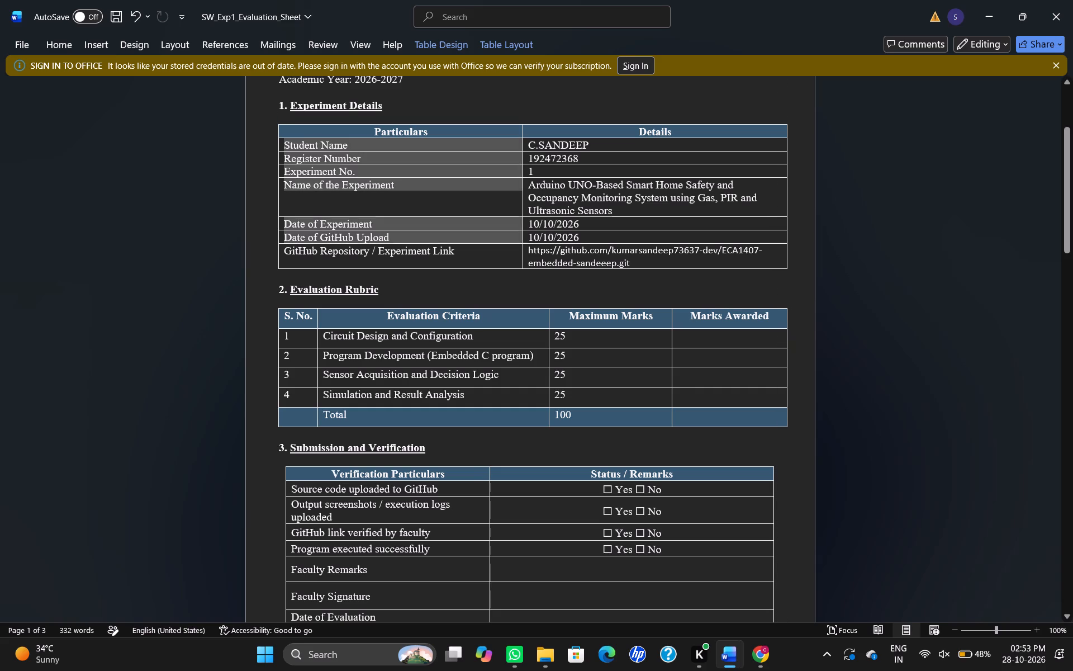
left_click_drag(498, 239, 651, 256)
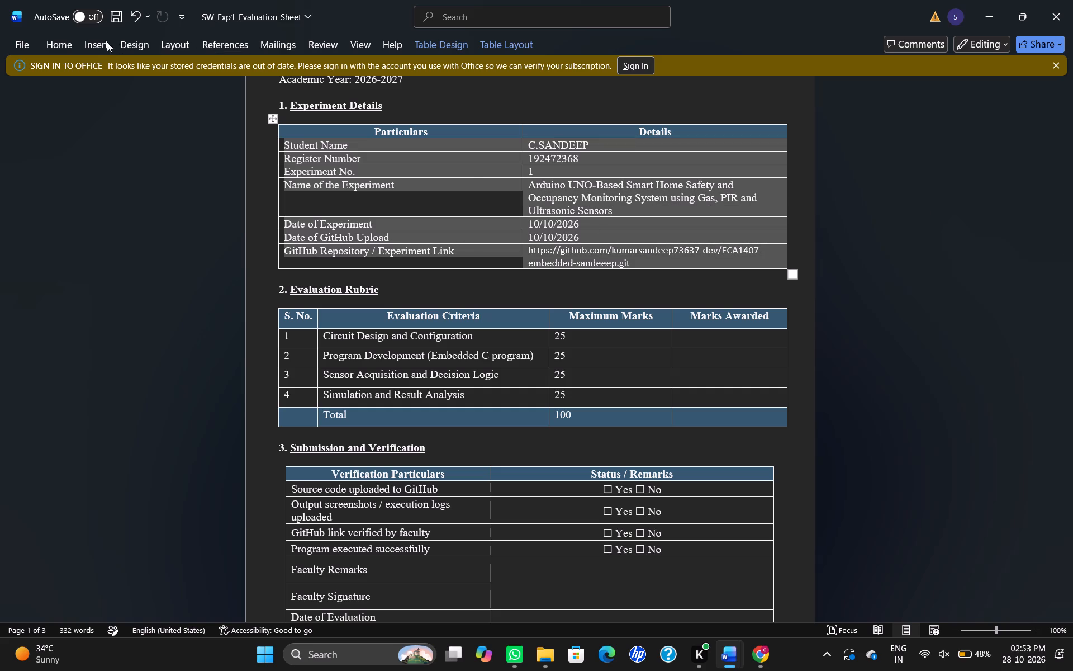
left_click(64, 36)
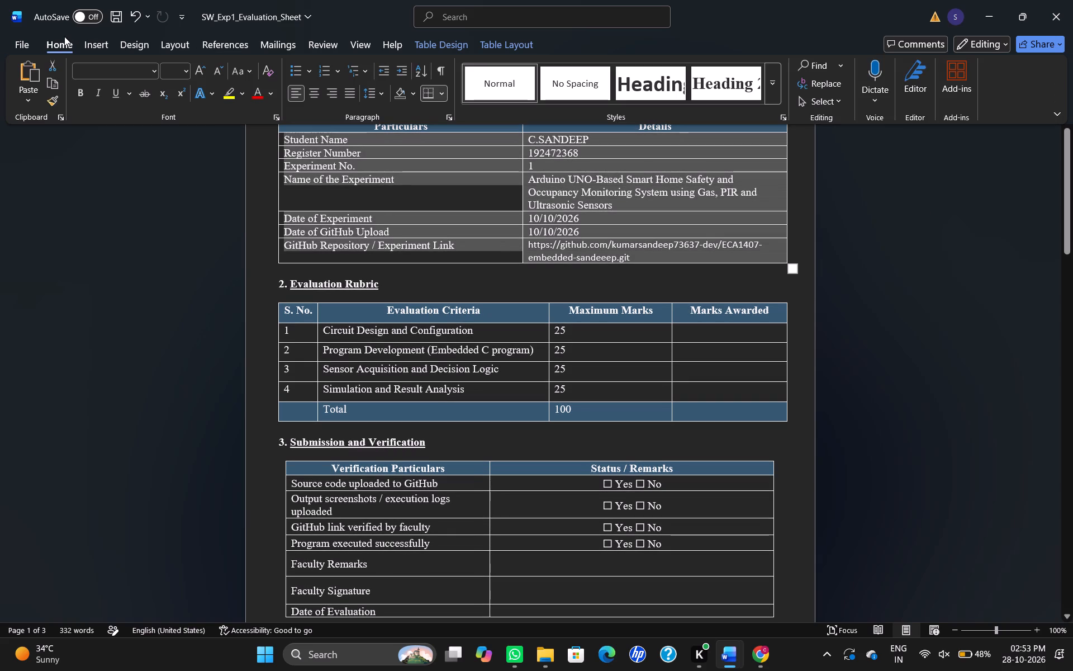
left_click(106, 68)
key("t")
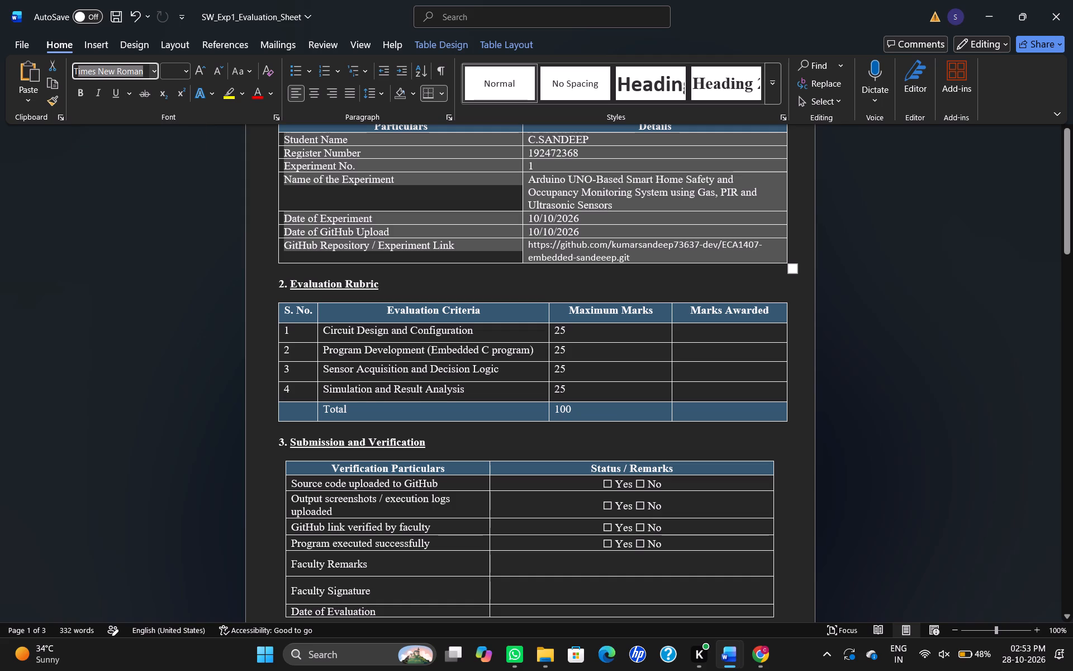
key("Return")
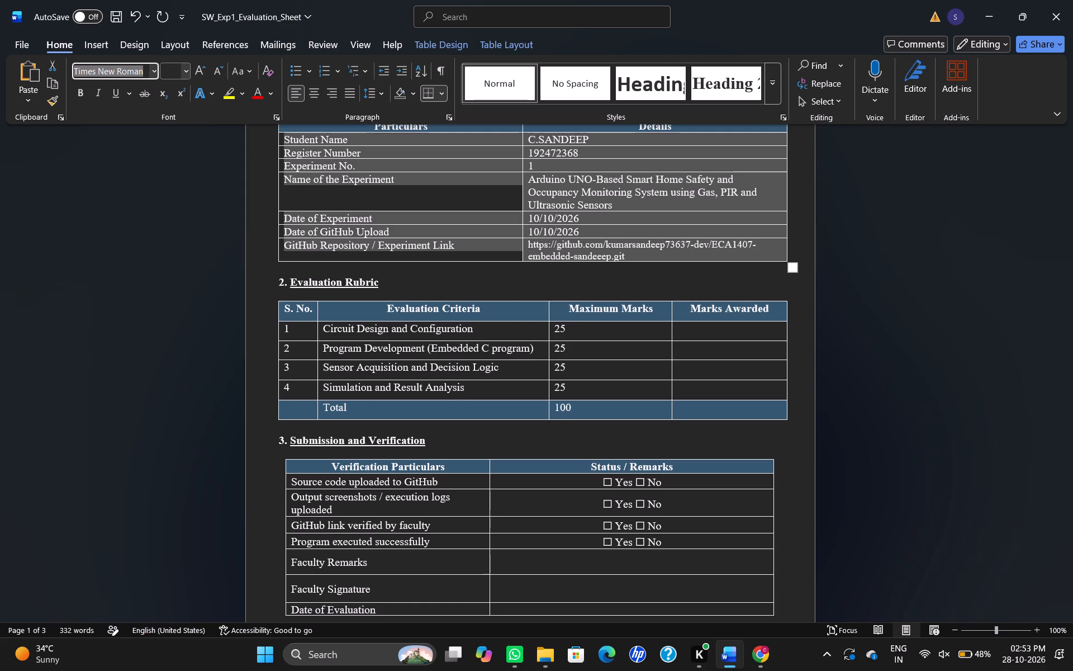
left_click(174, 69)
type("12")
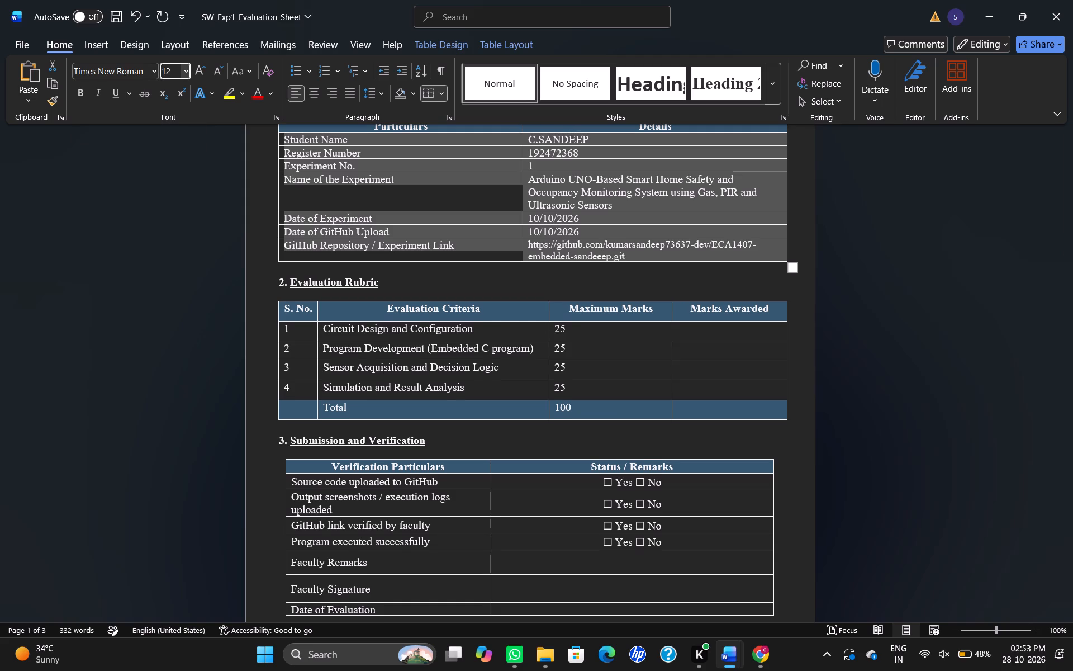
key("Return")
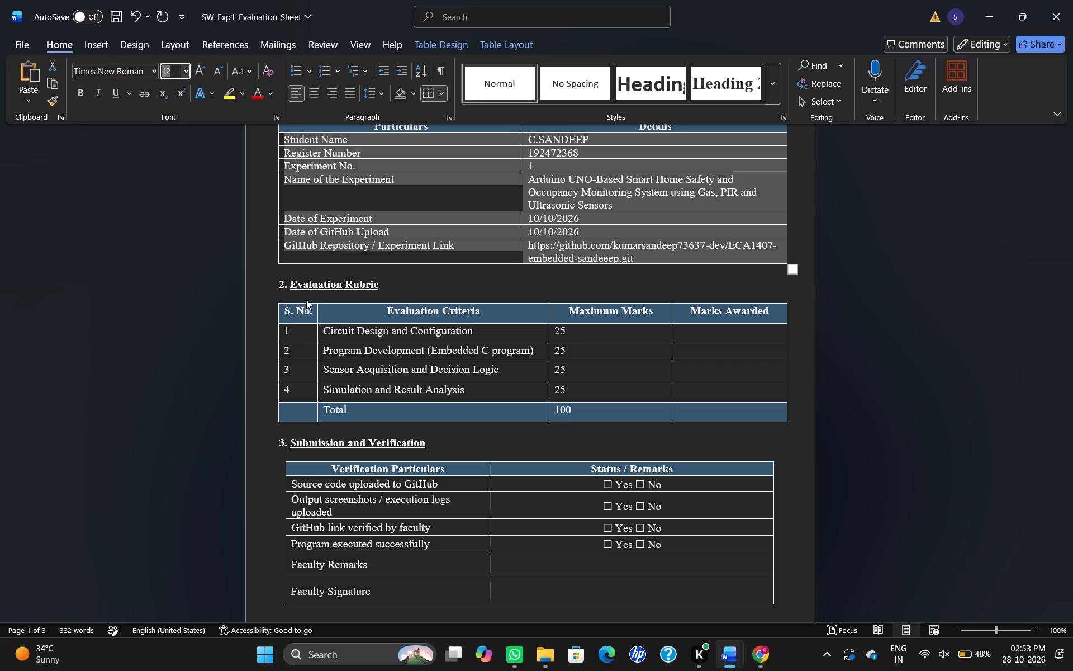
left_click(509, 278)
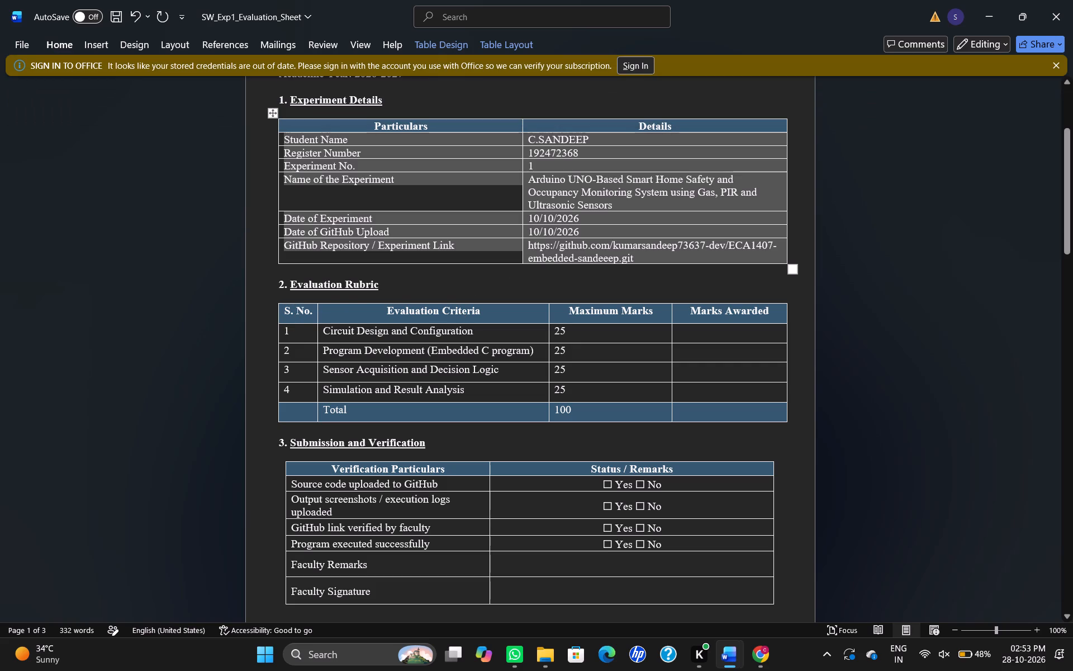
Select the whole Evaluation Rubric table and check its font name and size.
left_click_drag(279, 280, 401, 352)
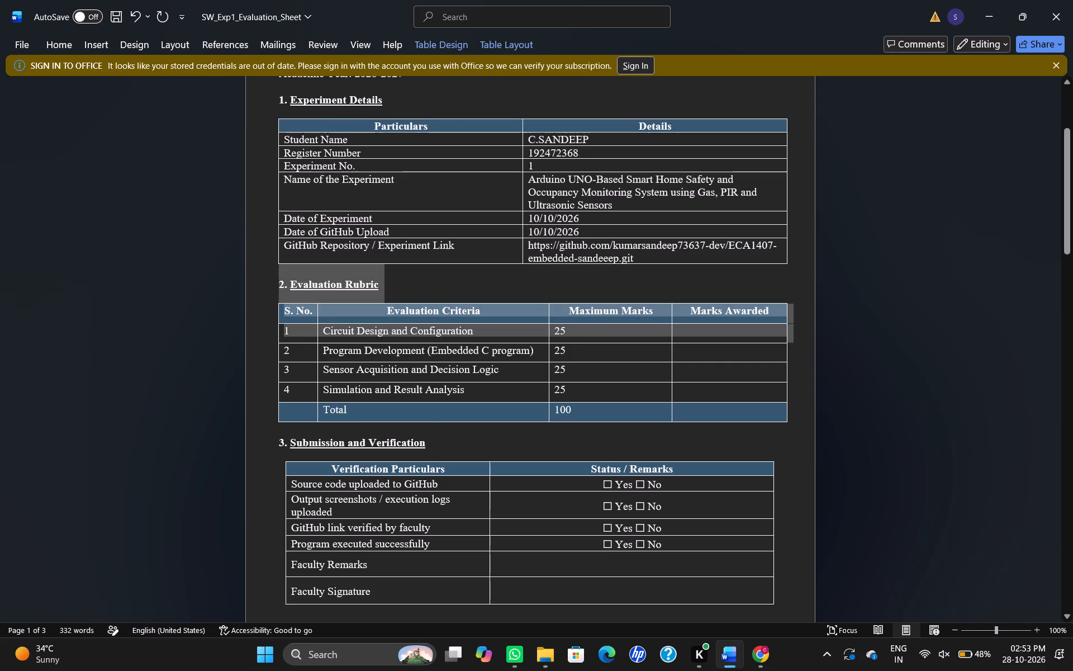
left_click_drag(401, 352, 649, 432)
left_click_drag(649, 432, 668, 418)
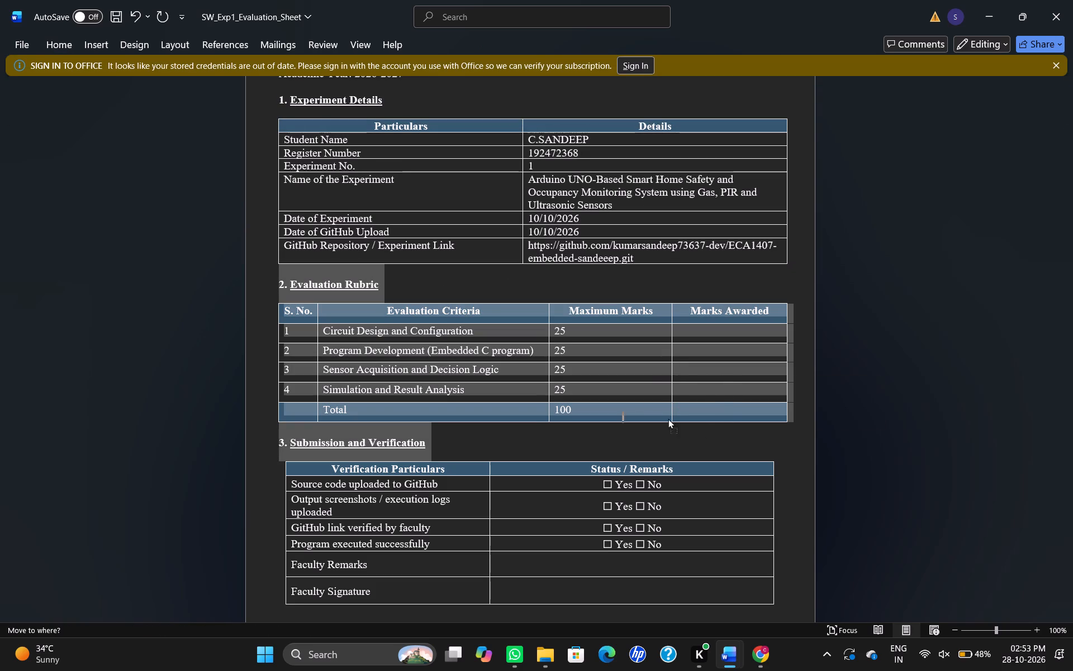
left_click_drag(668, 418, 672, 400)
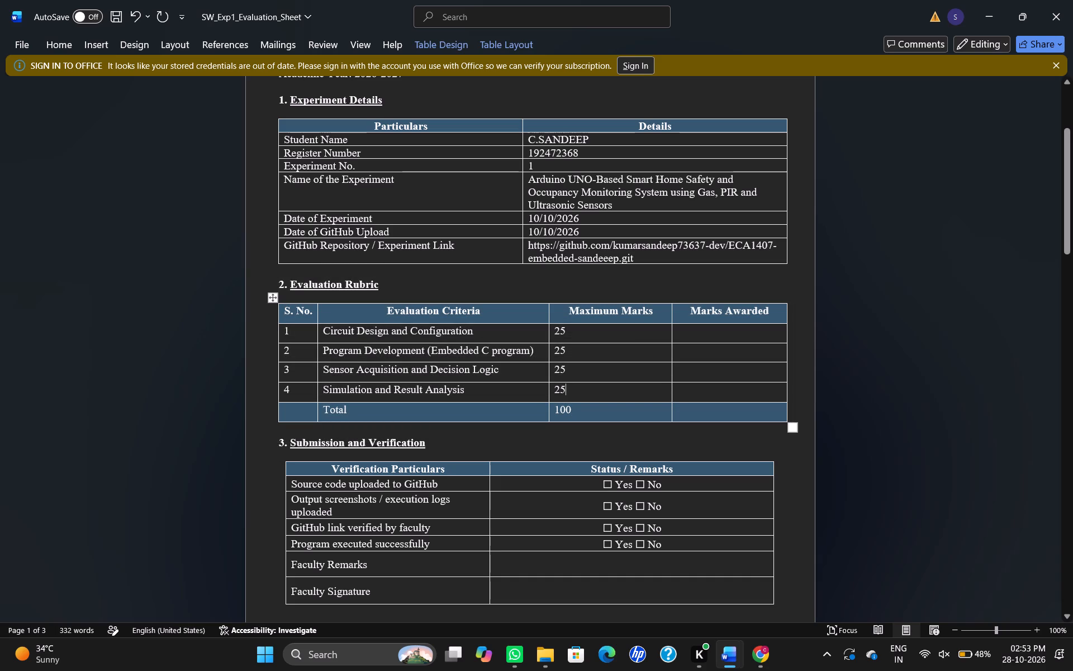
scroll(643, 420, "down", 1)
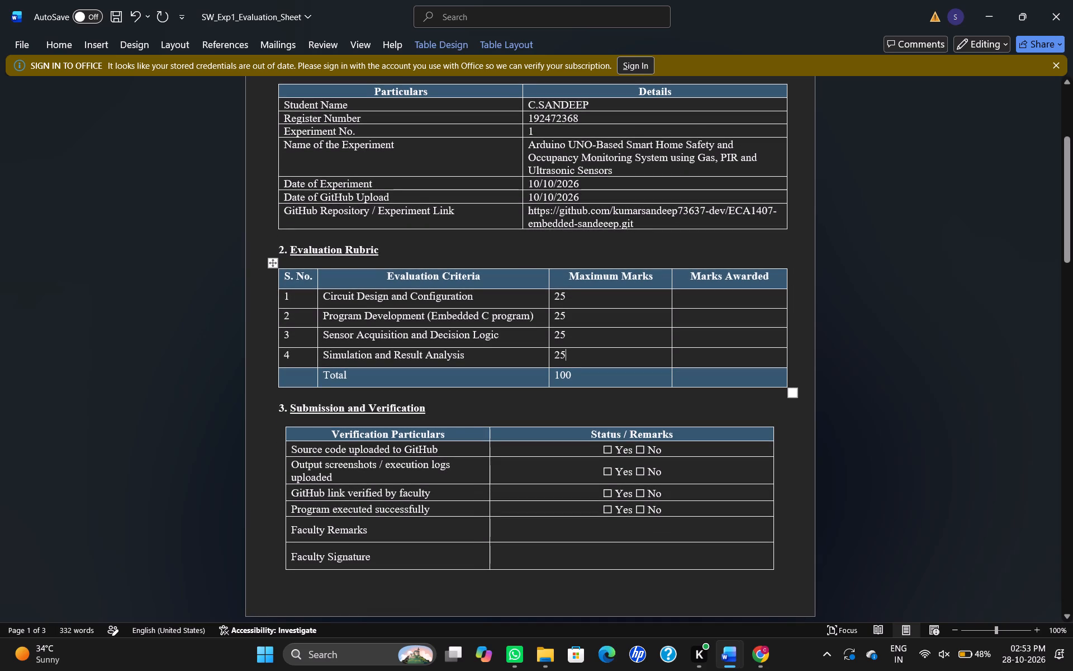
left_click_drag(286, 275, 445, 324)
left_click_drag(562, 376, 589, 380)
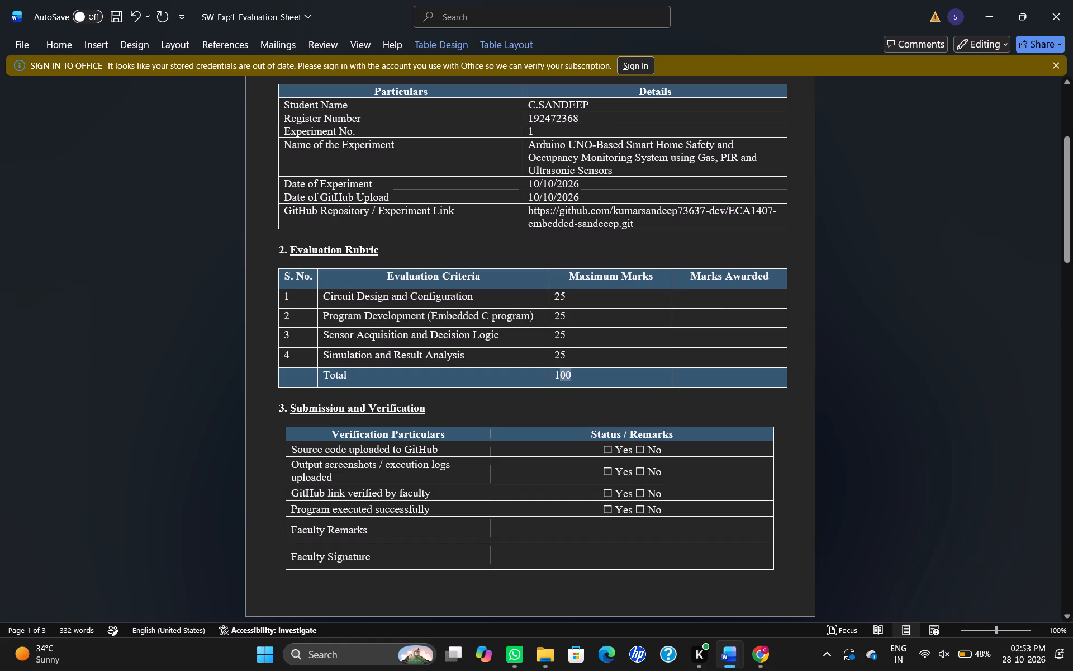
left_click_drag(589, 380, 584, 378)
left_click(584, 378)
left_click_drag(284, 275, 695, 382)
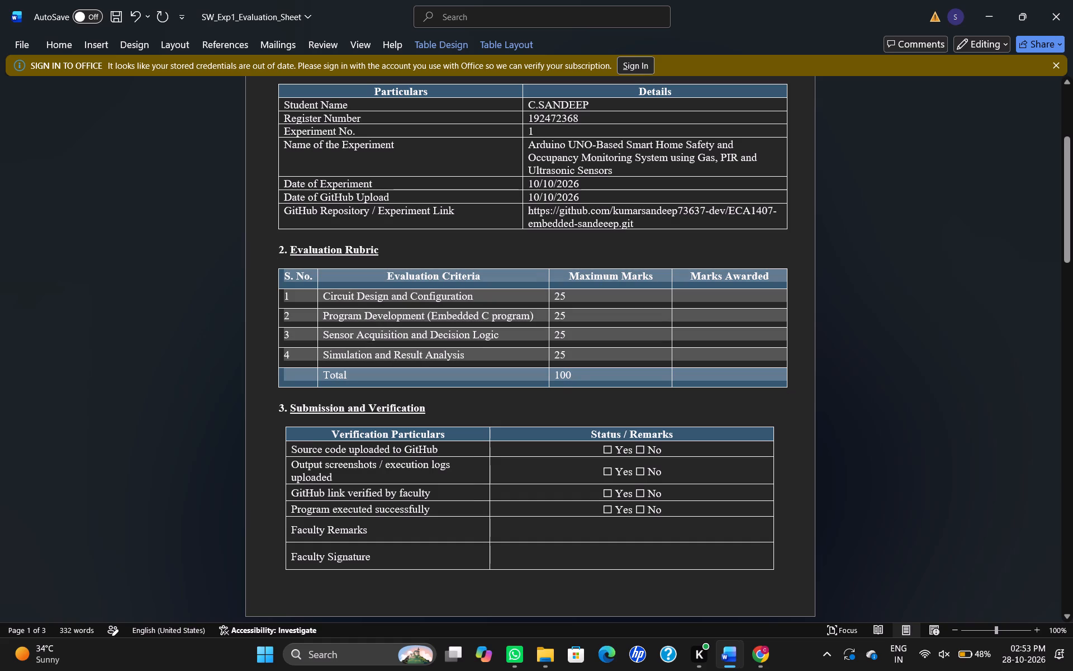
left_click_drag(695, 382, 765, 383)
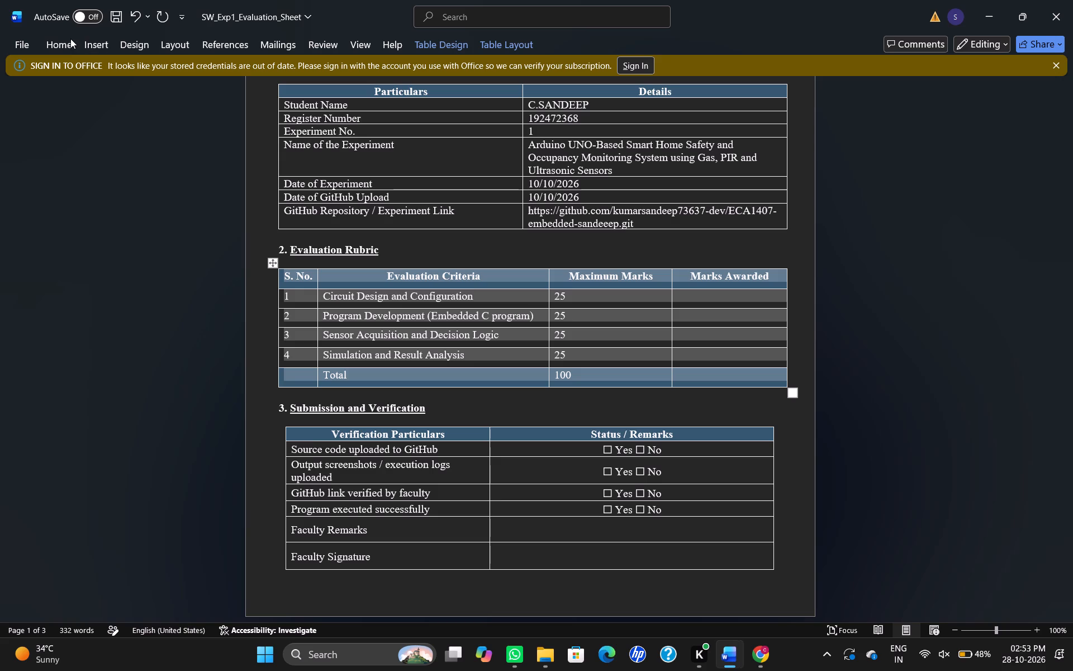
left_click(69, 38)
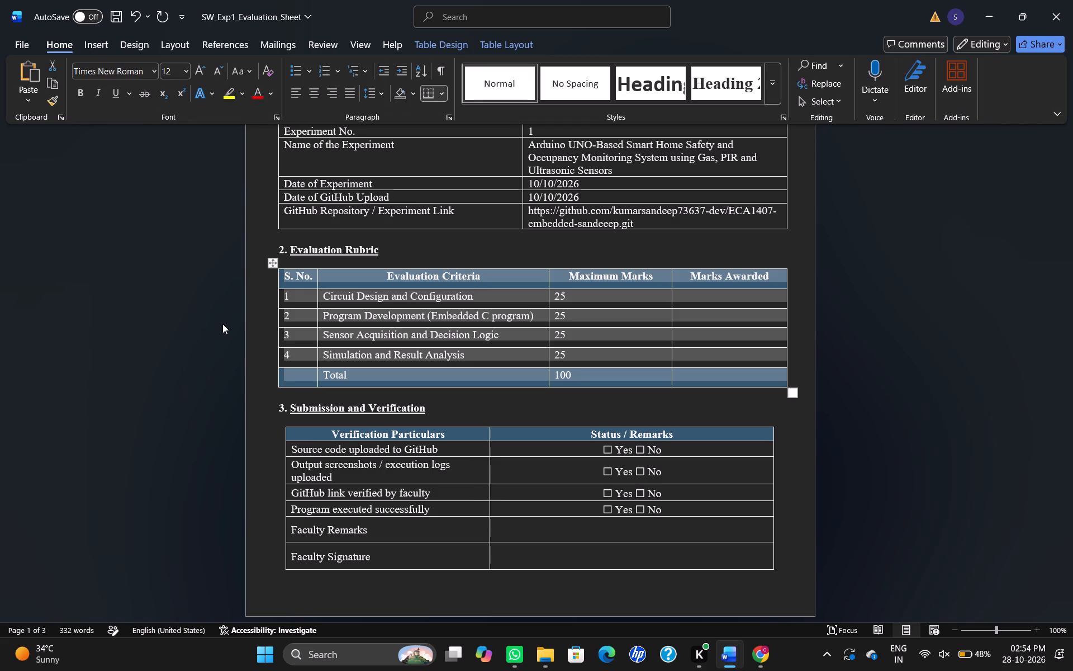
left_click(268, 343)
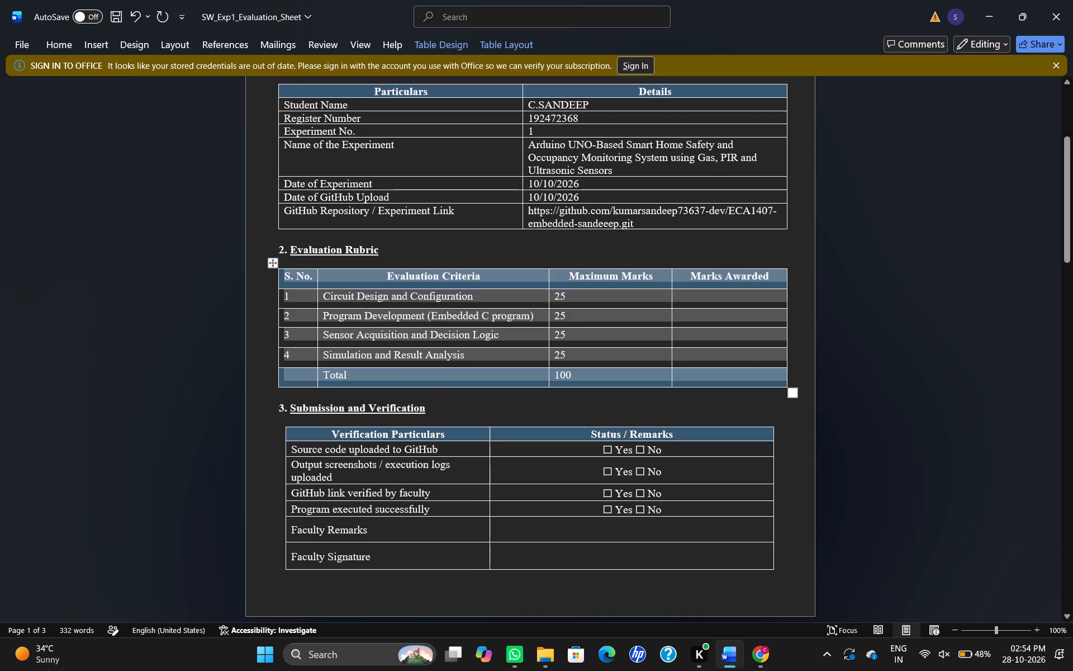
left_click(510, 405)
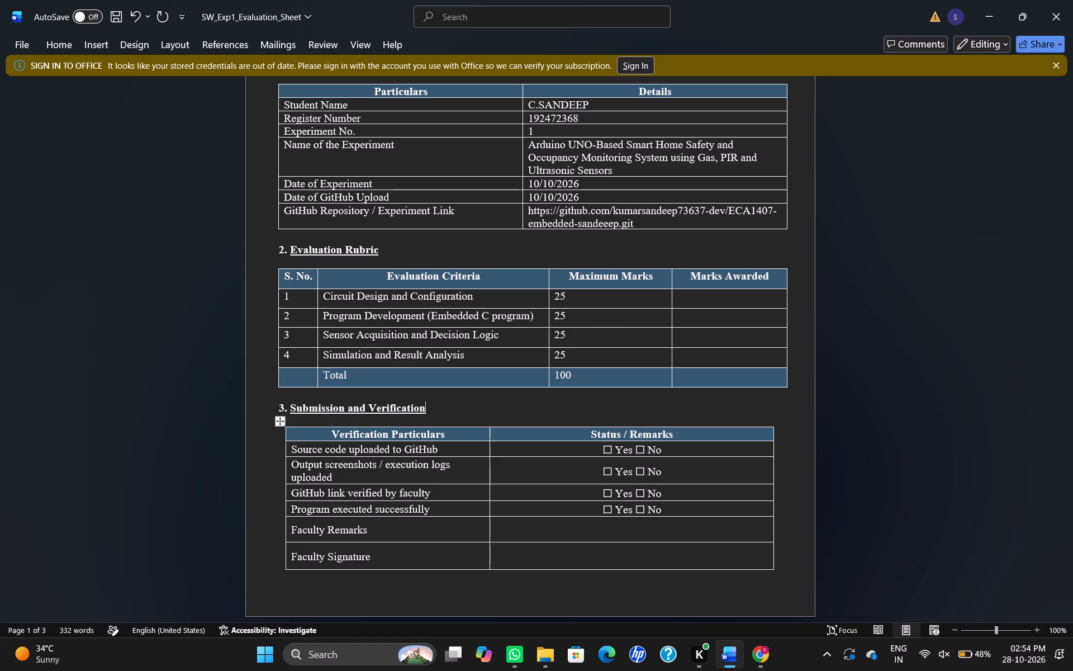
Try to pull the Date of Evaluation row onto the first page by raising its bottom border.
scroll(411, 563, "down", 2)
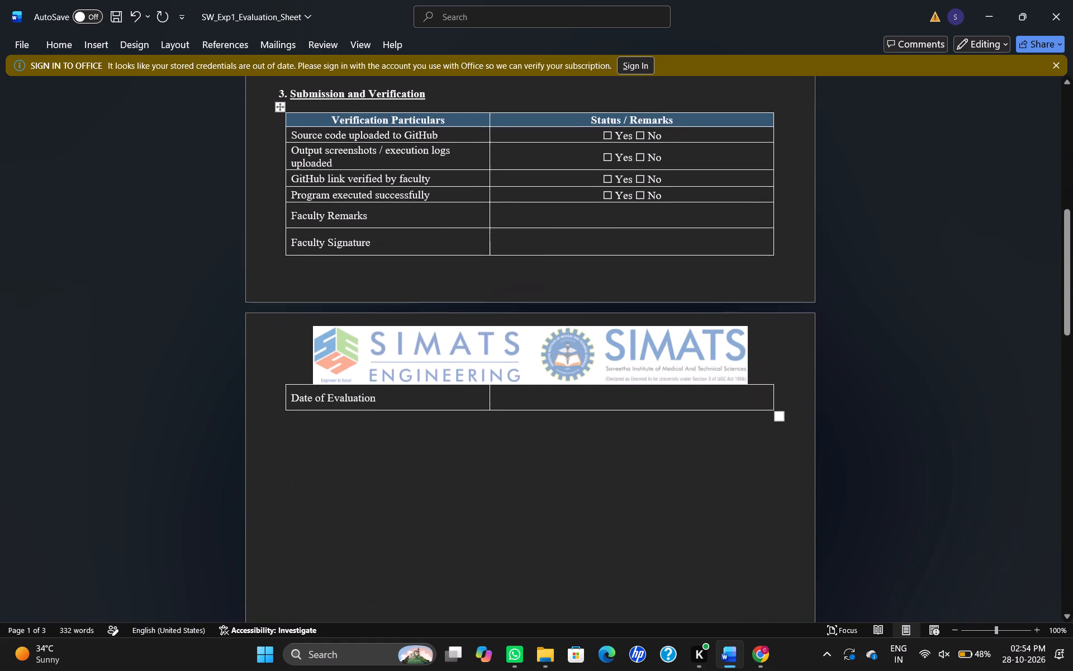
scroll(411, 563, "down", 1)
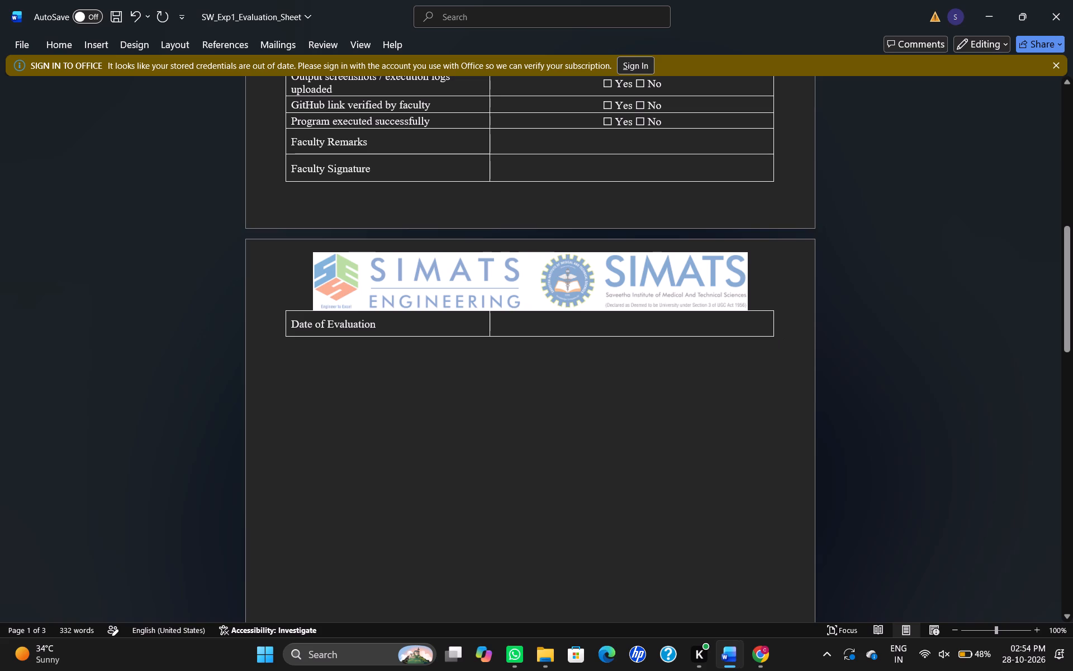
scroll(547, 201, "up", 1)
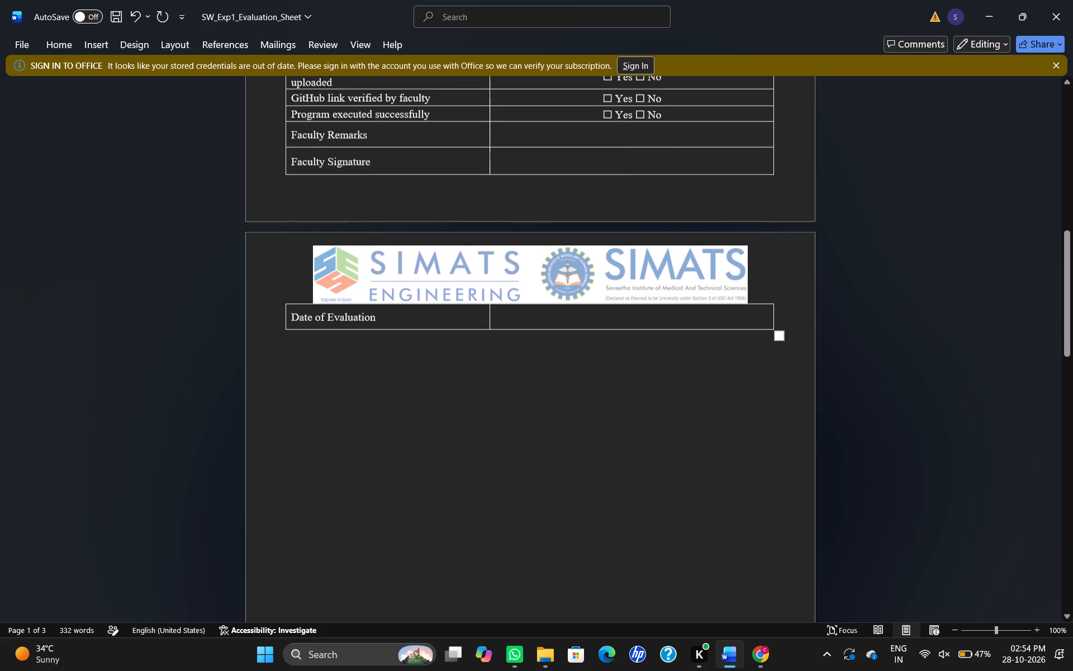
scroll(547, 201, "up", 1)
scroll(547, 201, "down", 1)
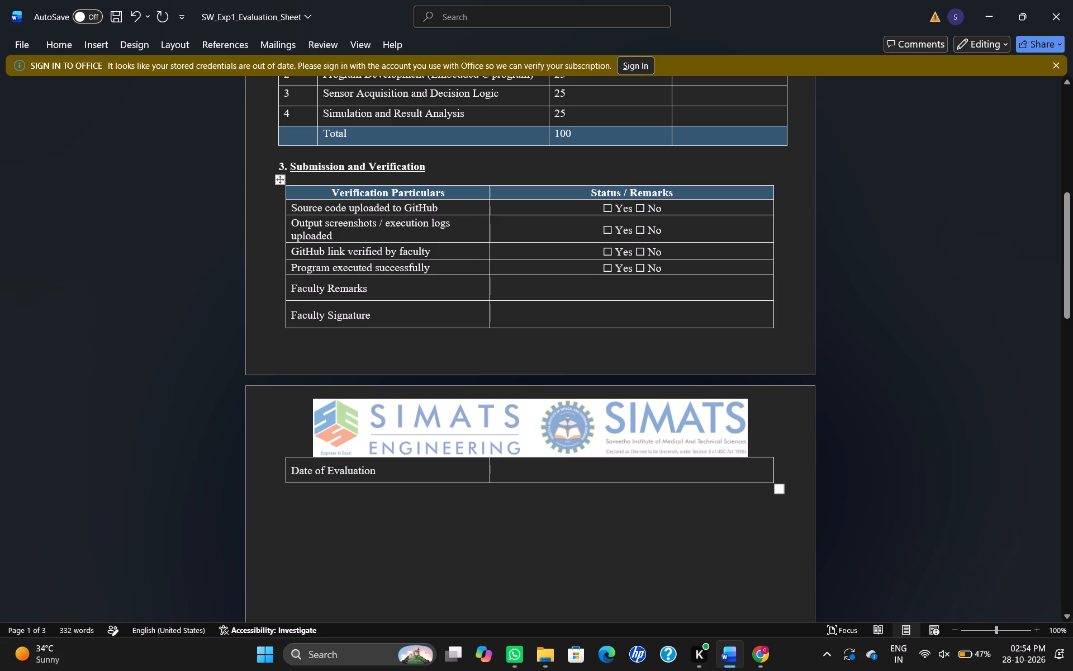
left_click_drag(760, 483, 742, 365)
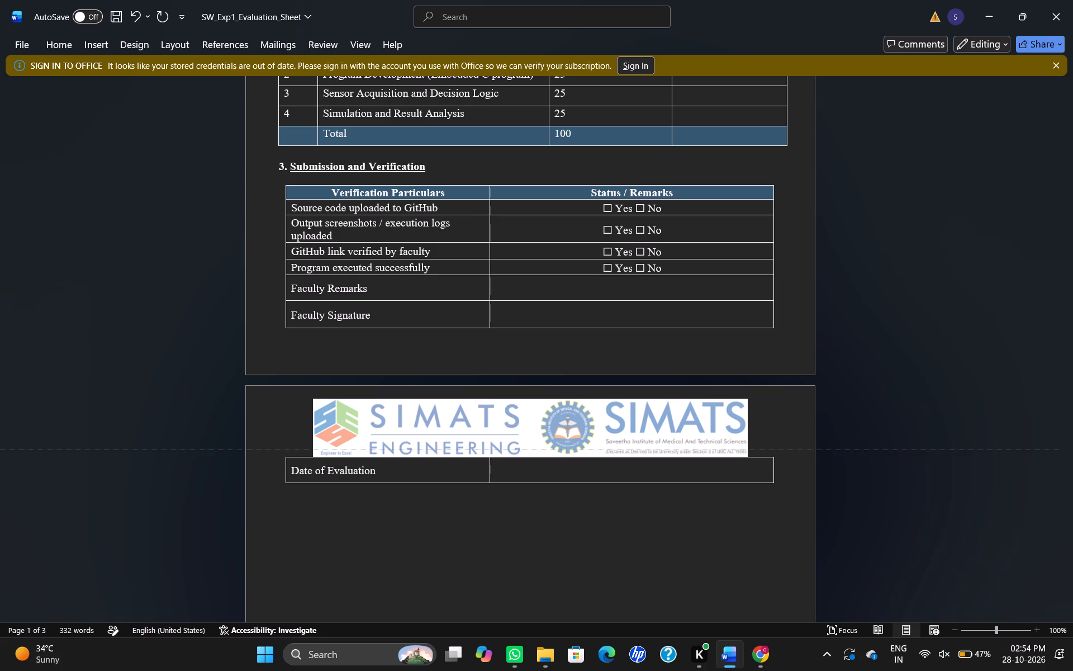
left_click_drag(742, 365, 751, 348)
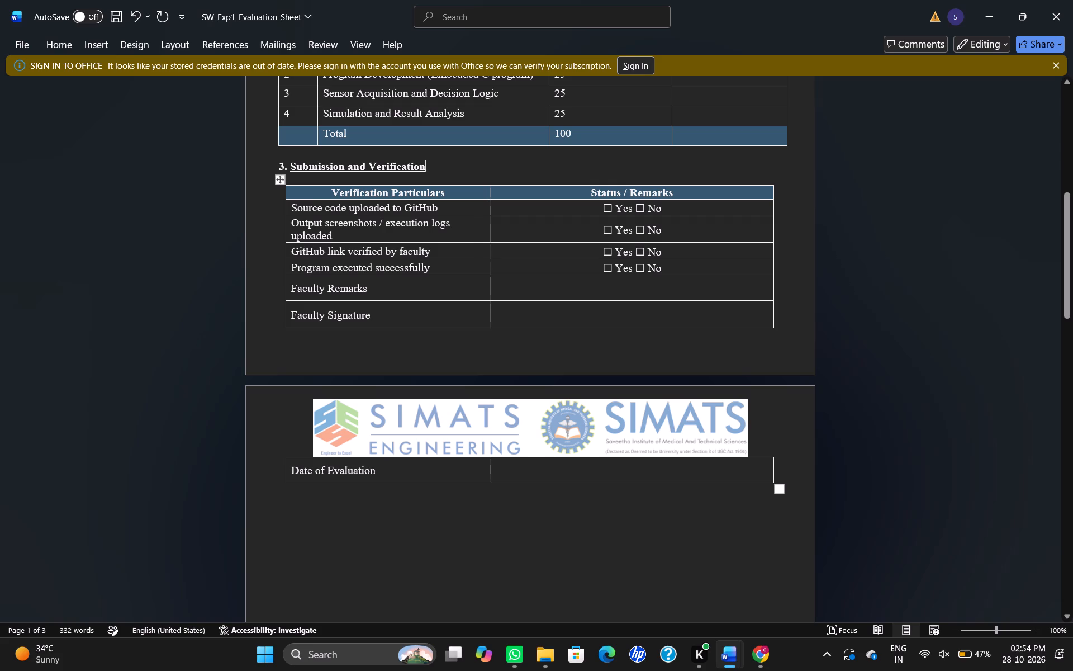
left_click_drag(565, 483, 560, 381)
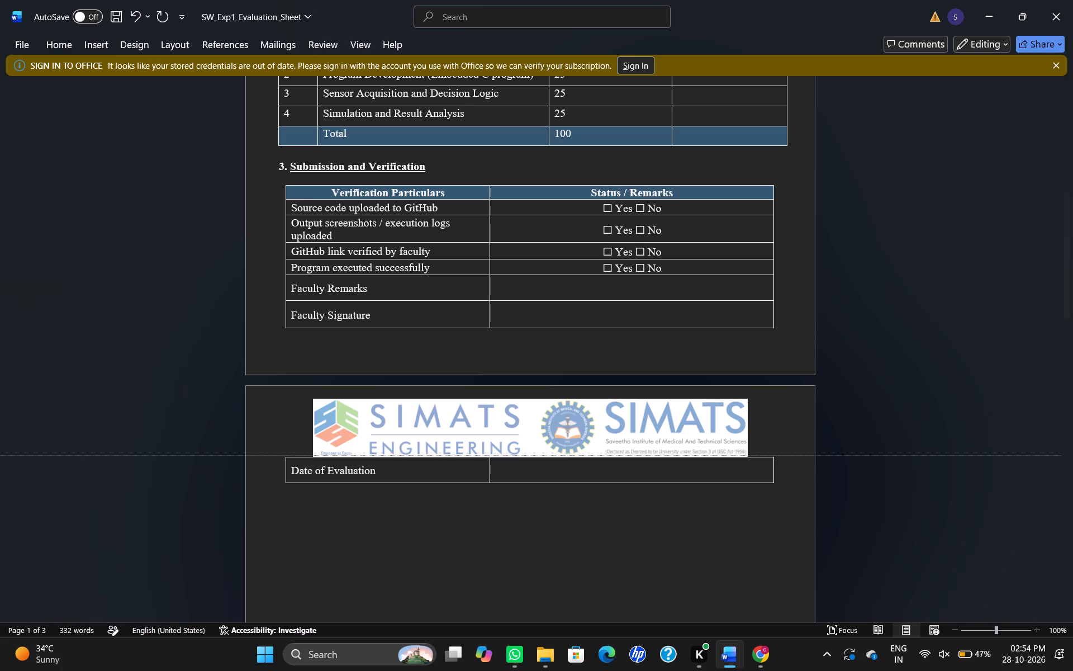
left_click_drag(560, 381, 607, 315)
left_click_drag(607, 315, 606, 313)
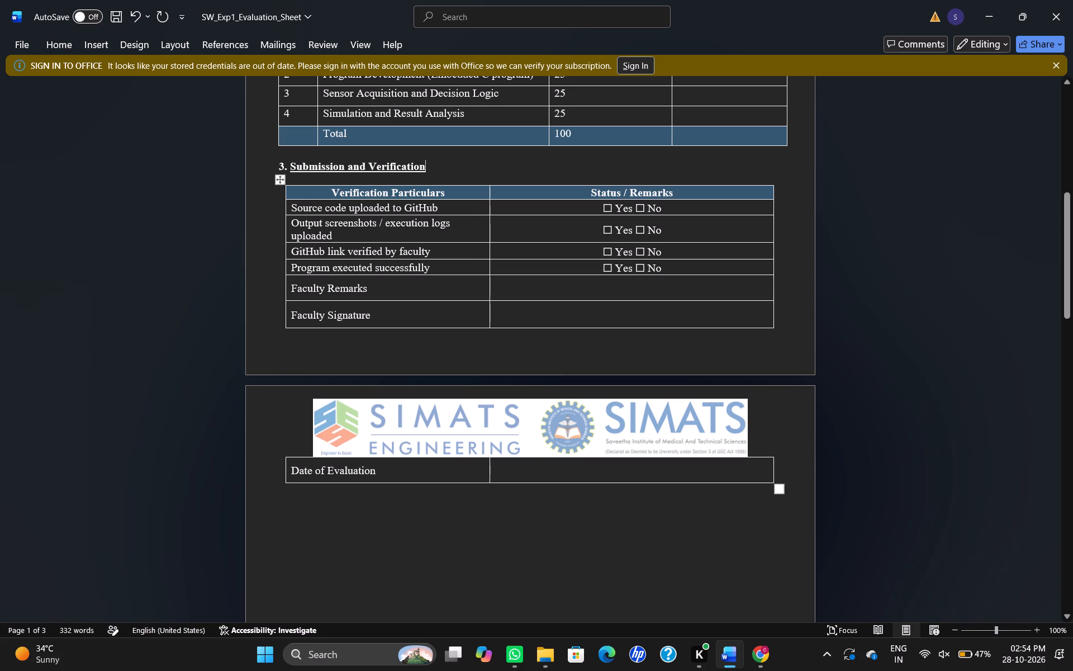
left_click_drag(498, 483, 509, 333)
Widen the Submission and Verification table outward on both sides so its edges approximately line up with the Evaluation Rubric table.
scroll(587, 335, "up", 4)
scroll(587, 335, "down", 3)
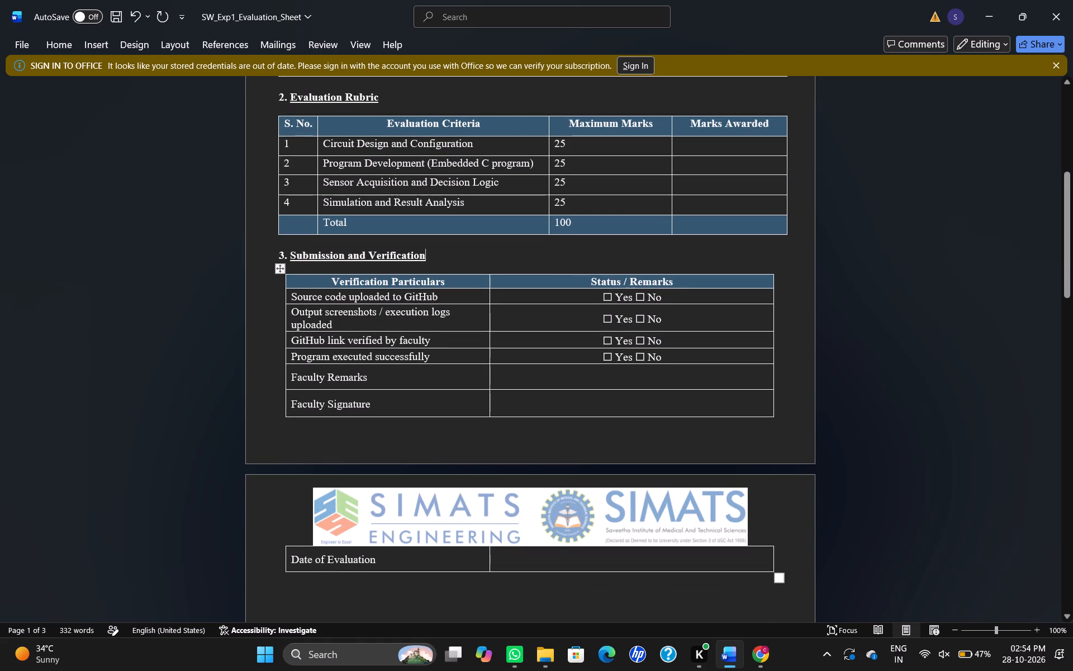
left_click_drag(772, 343, 786, 350)
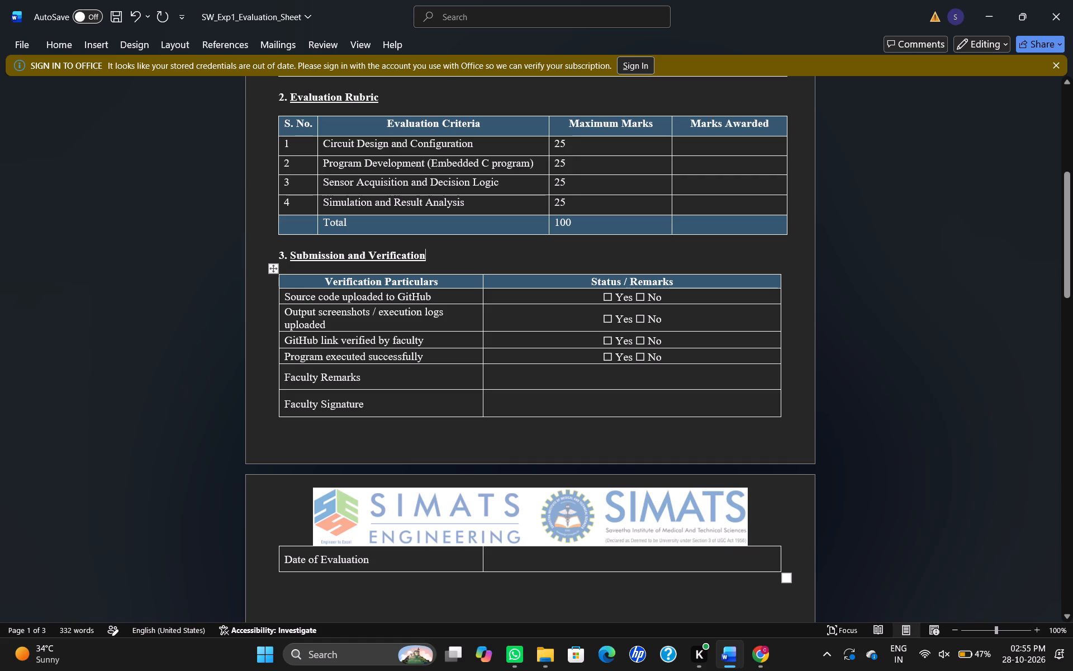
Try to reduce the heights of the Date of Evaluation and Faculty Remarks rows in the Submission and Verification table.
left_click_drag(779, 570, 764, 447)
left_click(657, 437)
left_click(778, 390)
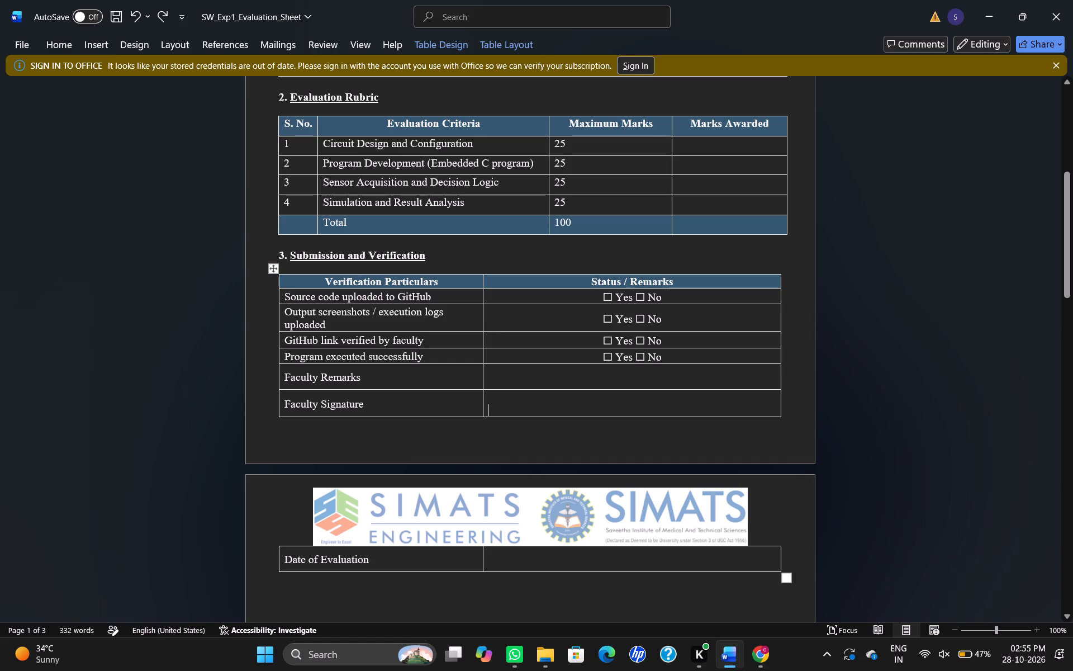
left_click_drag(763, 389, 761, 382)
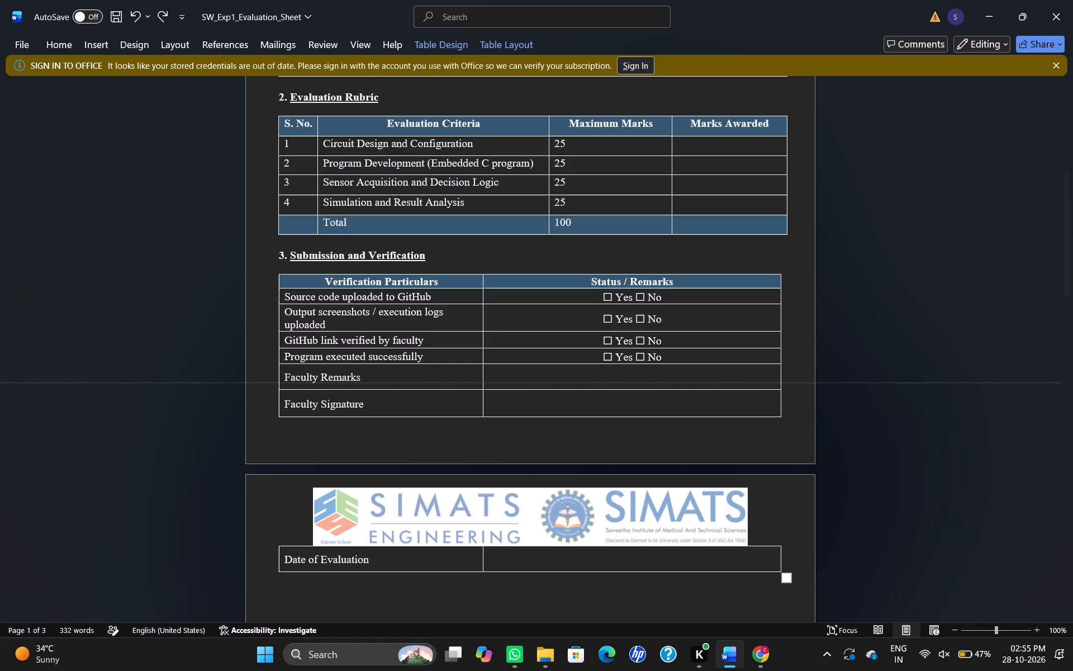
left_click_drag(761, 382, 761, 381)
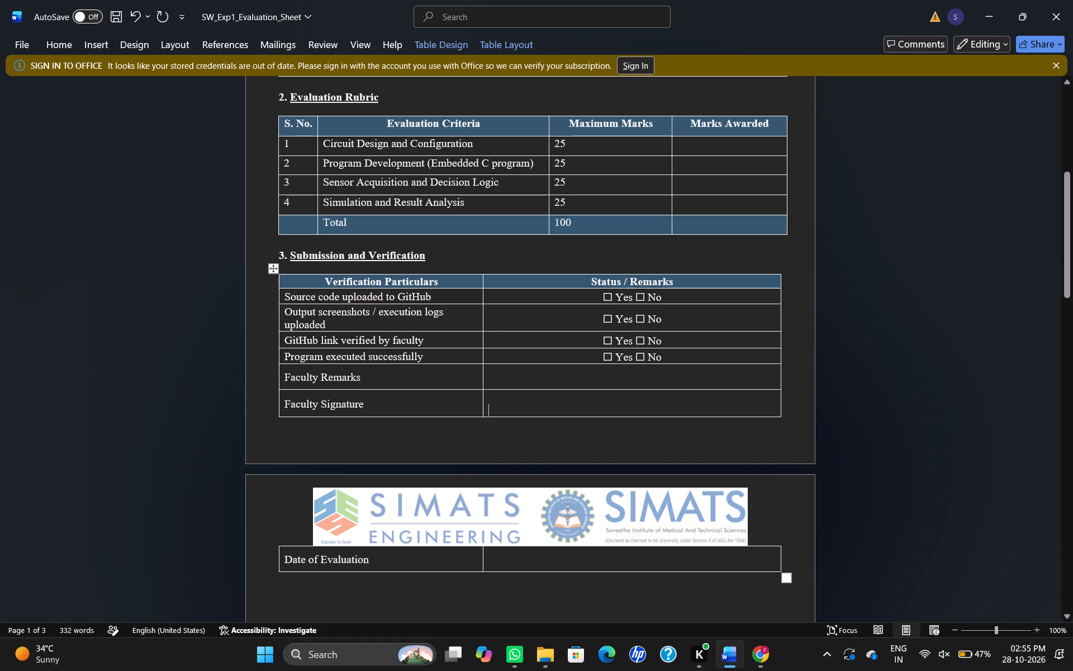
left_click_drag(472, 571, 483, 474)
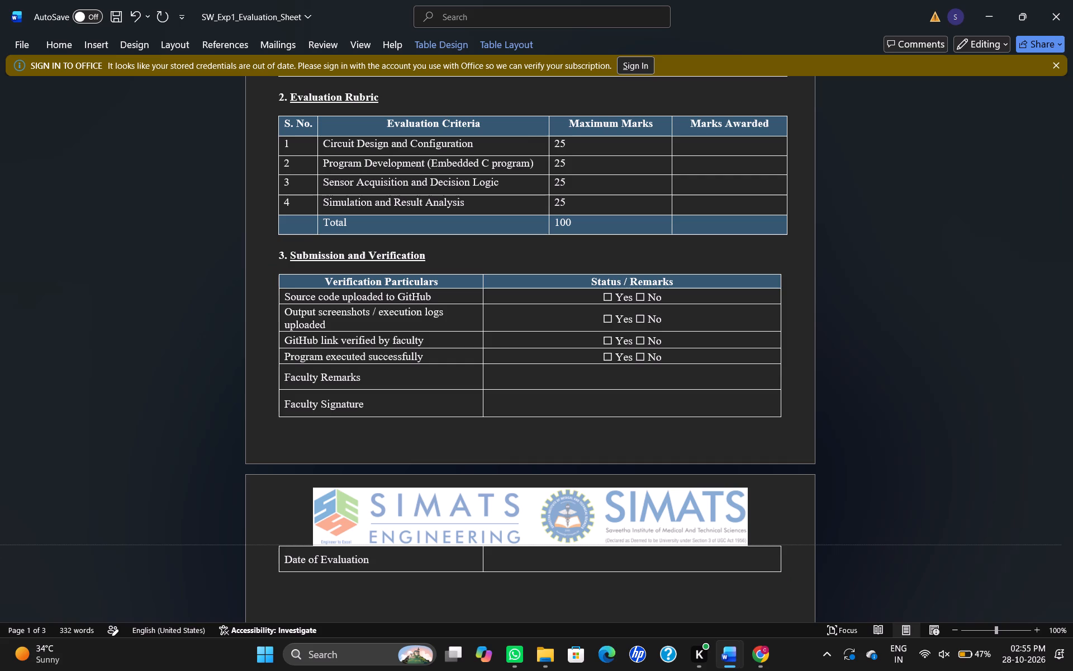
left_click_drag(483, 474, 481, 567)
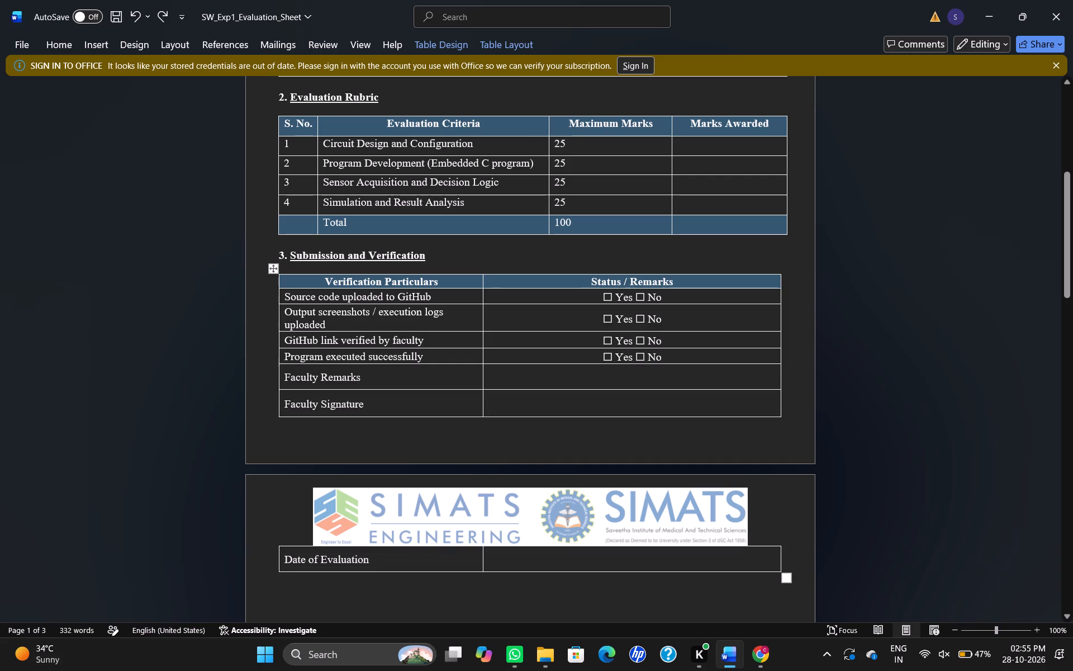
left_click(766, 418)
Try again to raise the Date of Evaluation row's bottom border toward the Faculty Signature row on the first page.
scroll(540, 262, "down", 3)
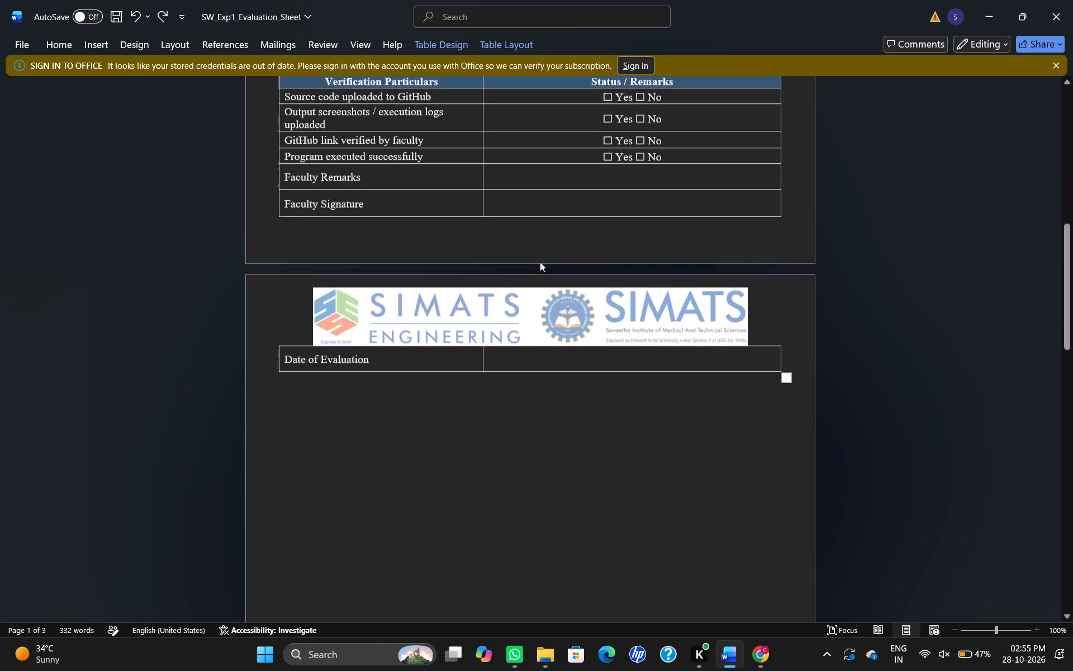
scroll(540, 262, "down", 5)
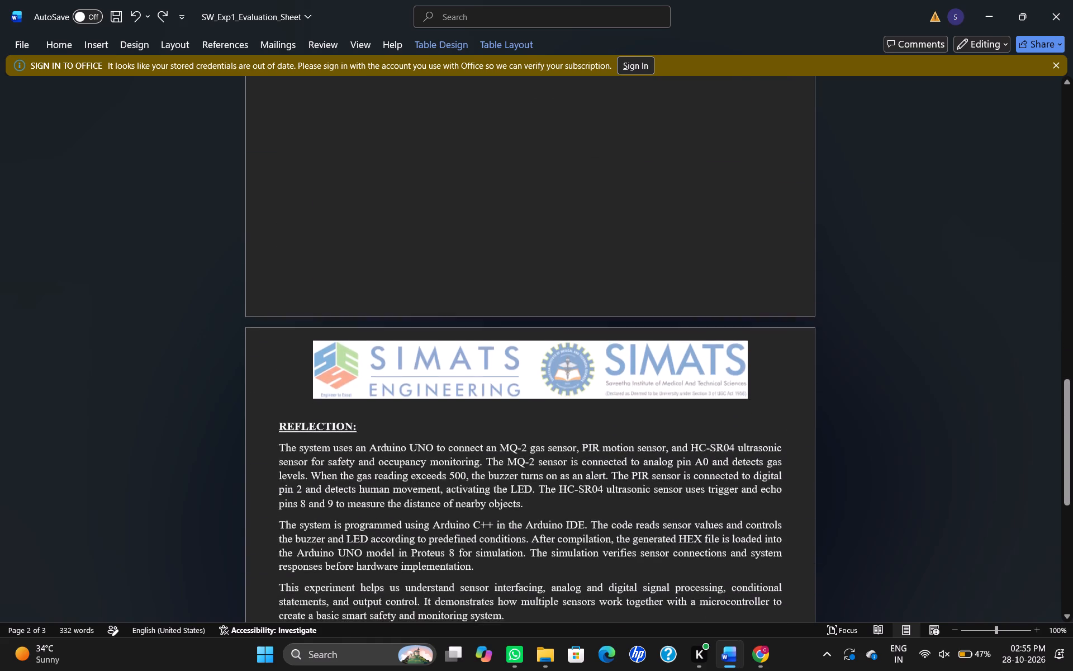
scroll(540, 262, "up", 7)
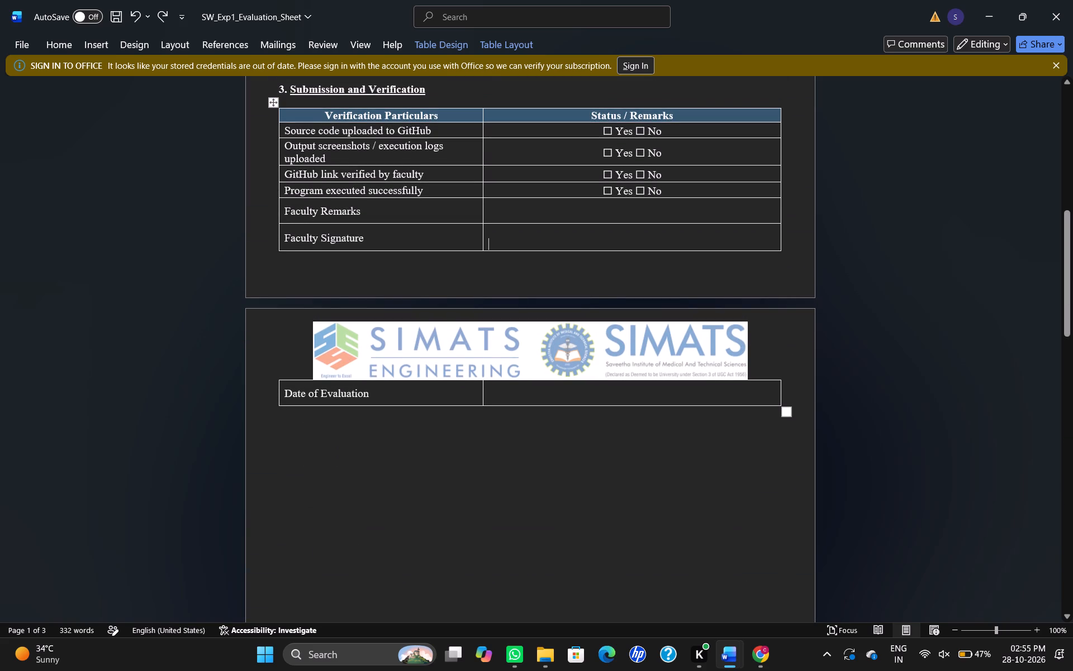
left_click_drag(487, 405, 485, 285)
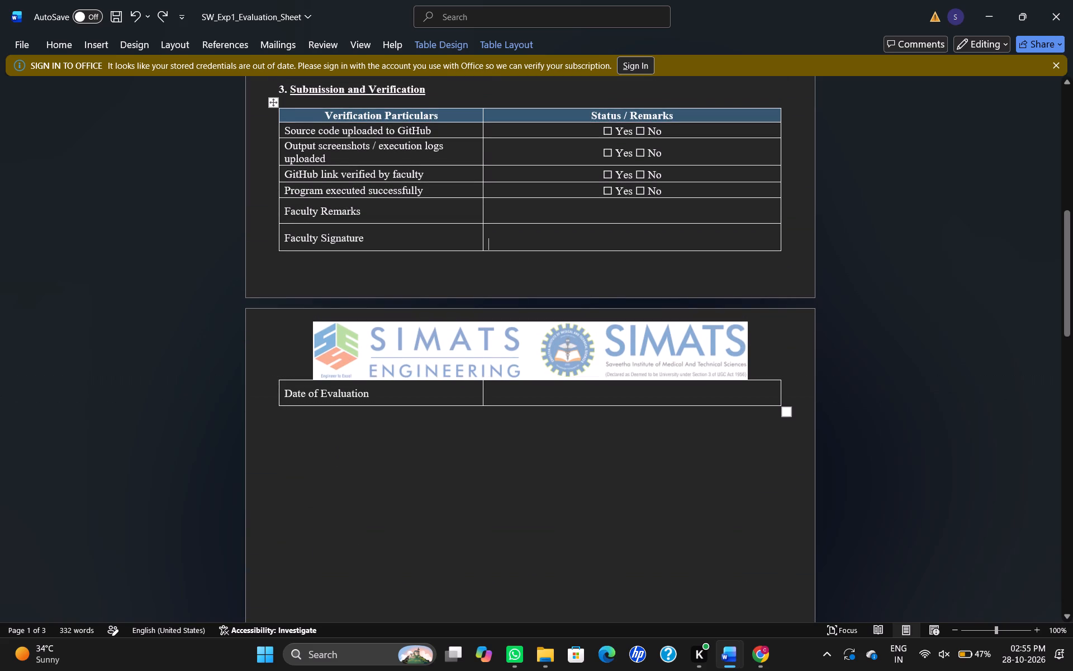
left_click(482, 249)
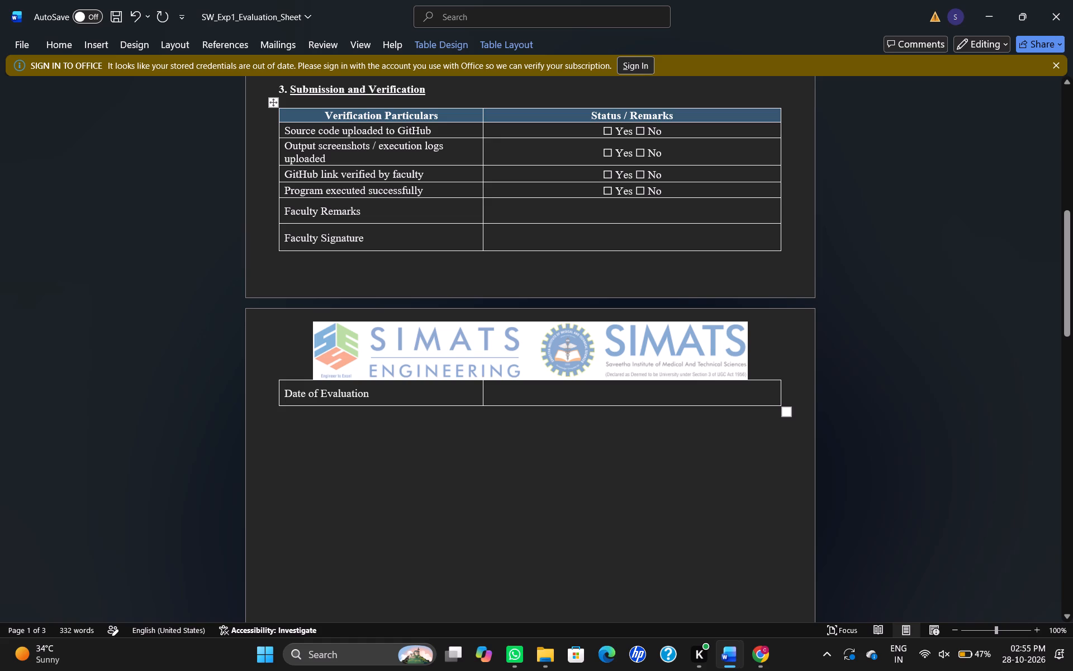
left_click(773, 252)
Delete the blank lines below the Date of Evaluation row on the second page.
scroll(538, 258, "down", 6)
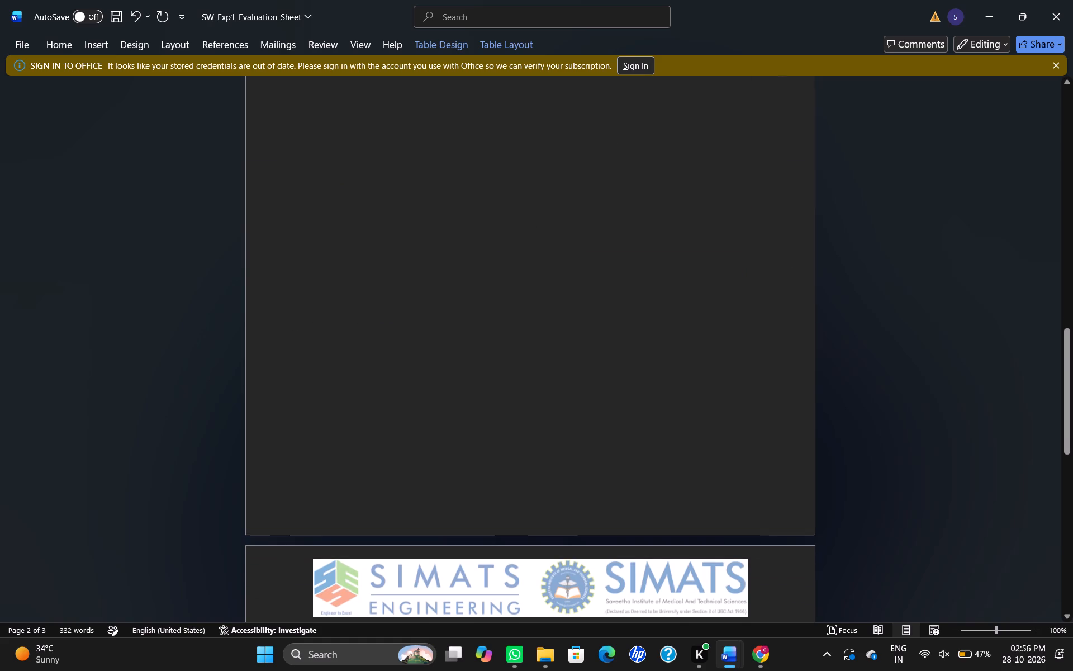
left_click(468, 377)
key("backslash")
key("BackSpace")
key("BackSpace")
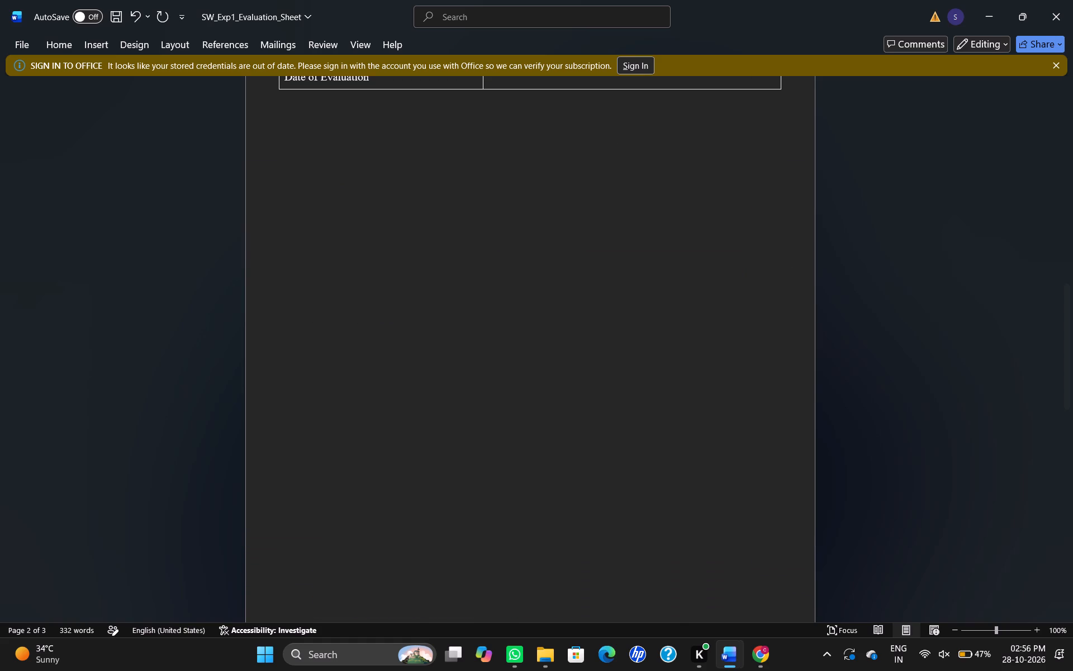
key("BackSpace")
scroll(512, 353, "up", 1)
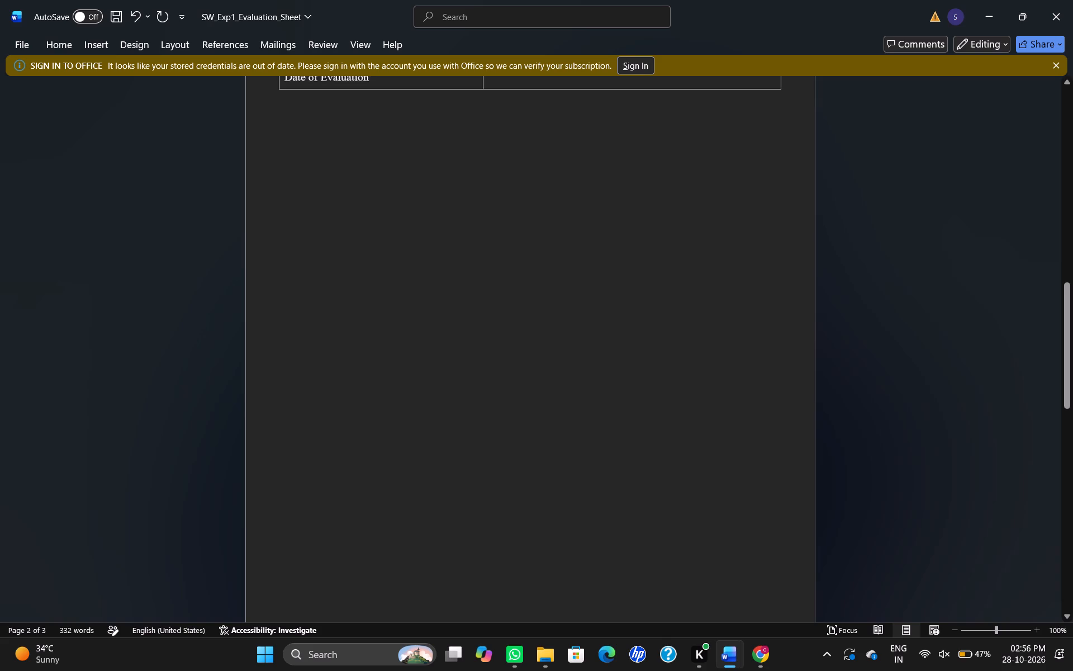
Minimize the evaluation sheet's Word window and switch to the Chrome window behind it.
scroll(512, 353, "up", 5)
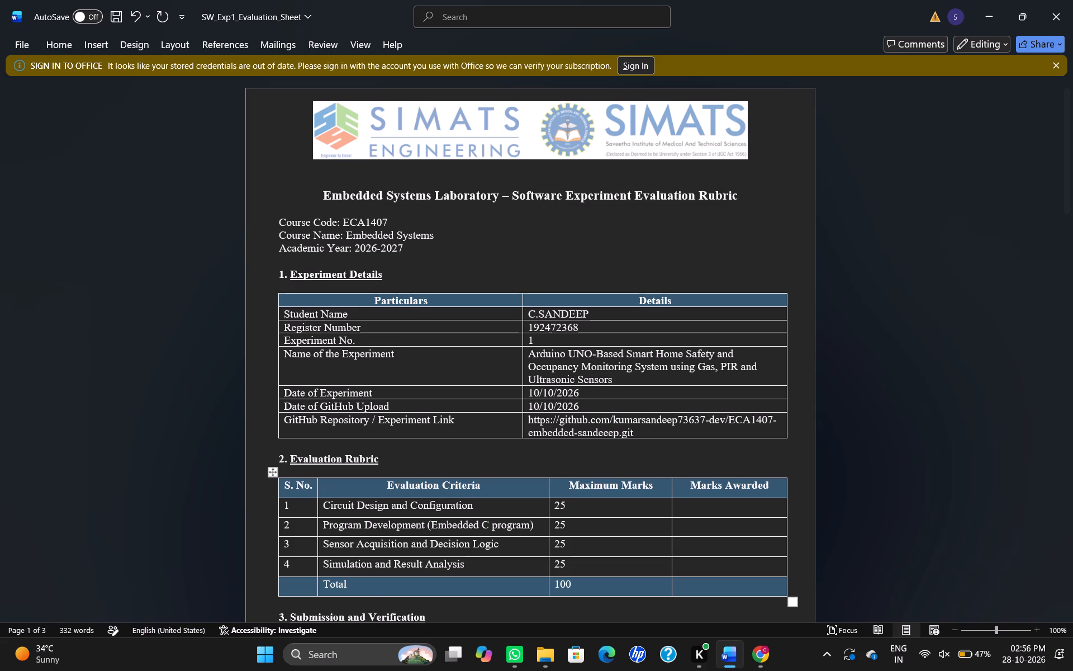
scroll(512, 353, "right", 11)
left_click(997, 2)
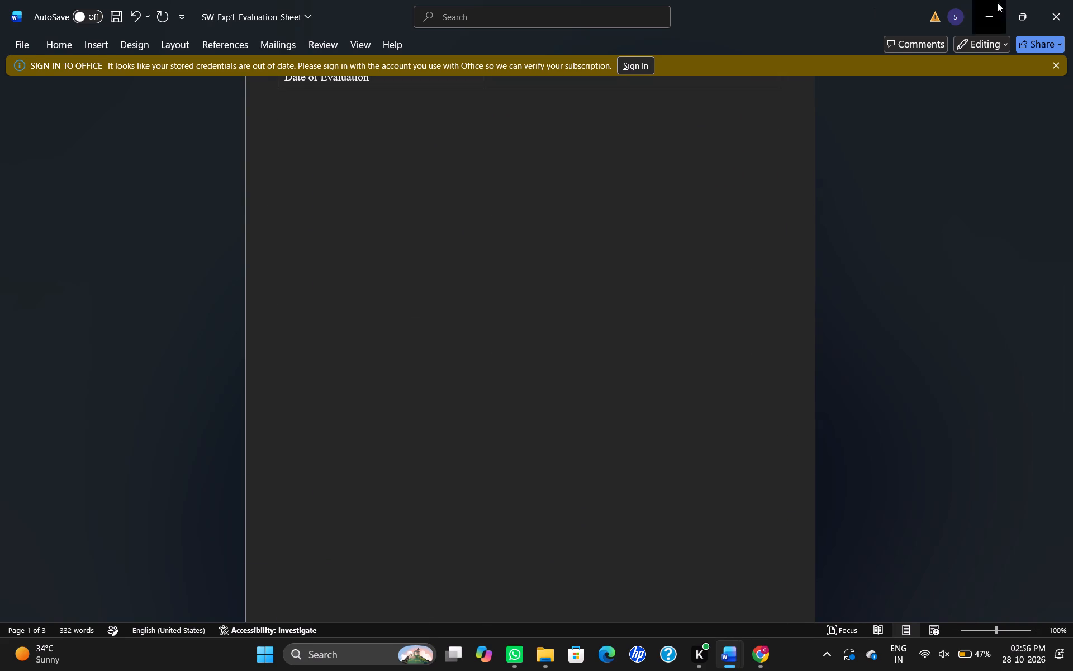
left_click(997, 2)
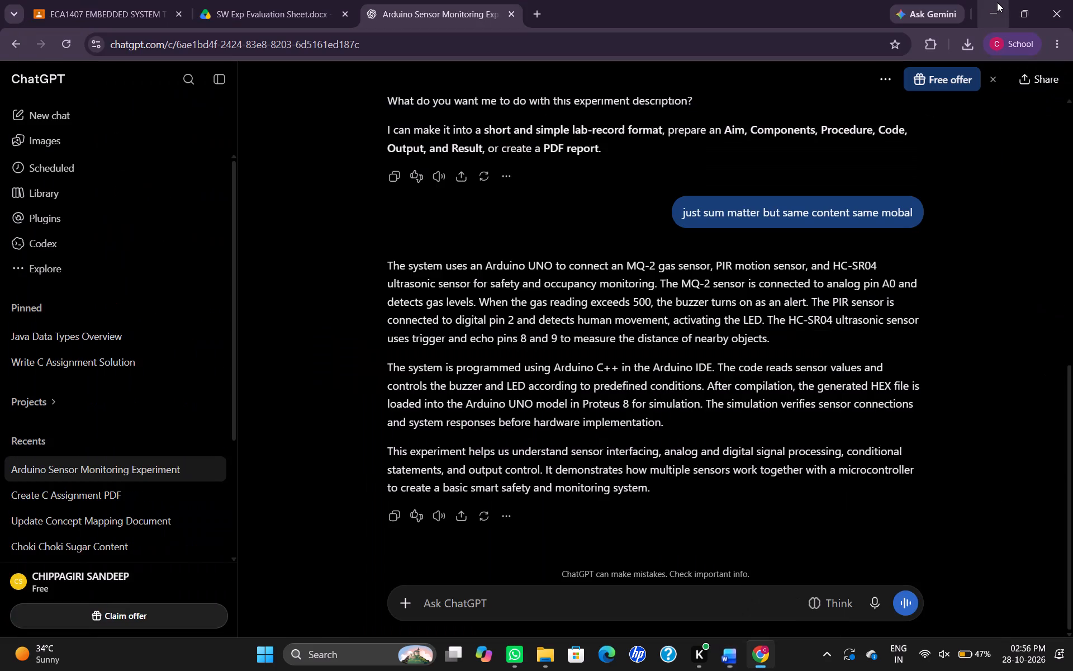
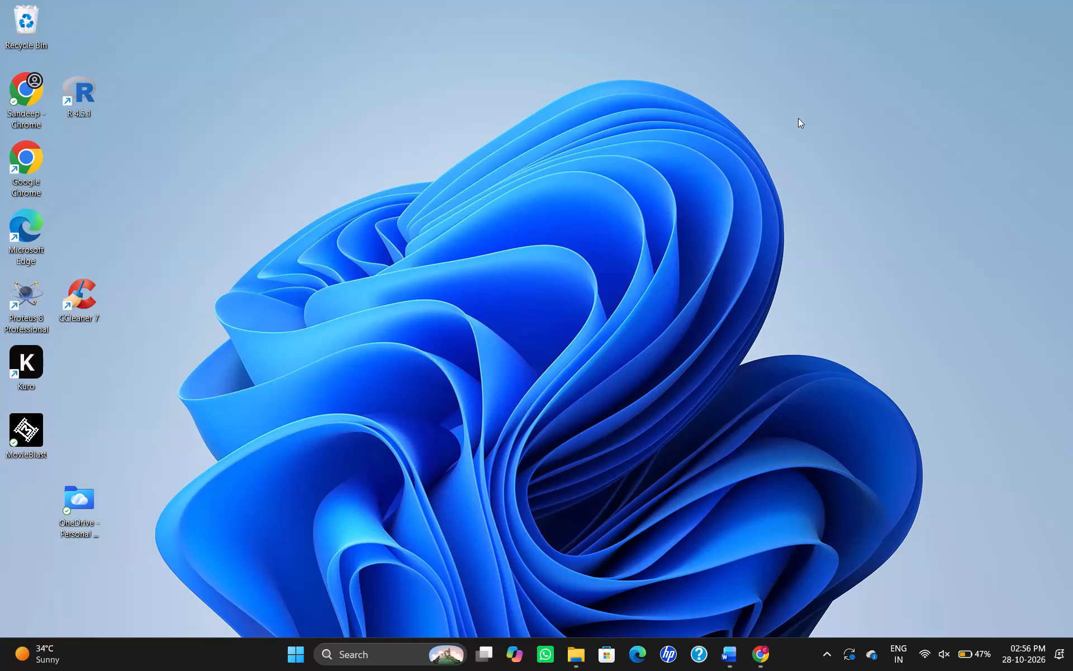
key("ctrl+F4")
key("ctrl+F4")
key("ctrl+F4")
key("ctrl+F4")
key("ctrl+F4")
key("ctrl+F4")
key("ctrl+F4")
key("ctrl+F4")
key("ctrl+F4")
Open the Shut Down Windows dialog from the desktop.
key("alt+F4")
key("alt+F4")
key("alt+F4")
key("alt+F4")
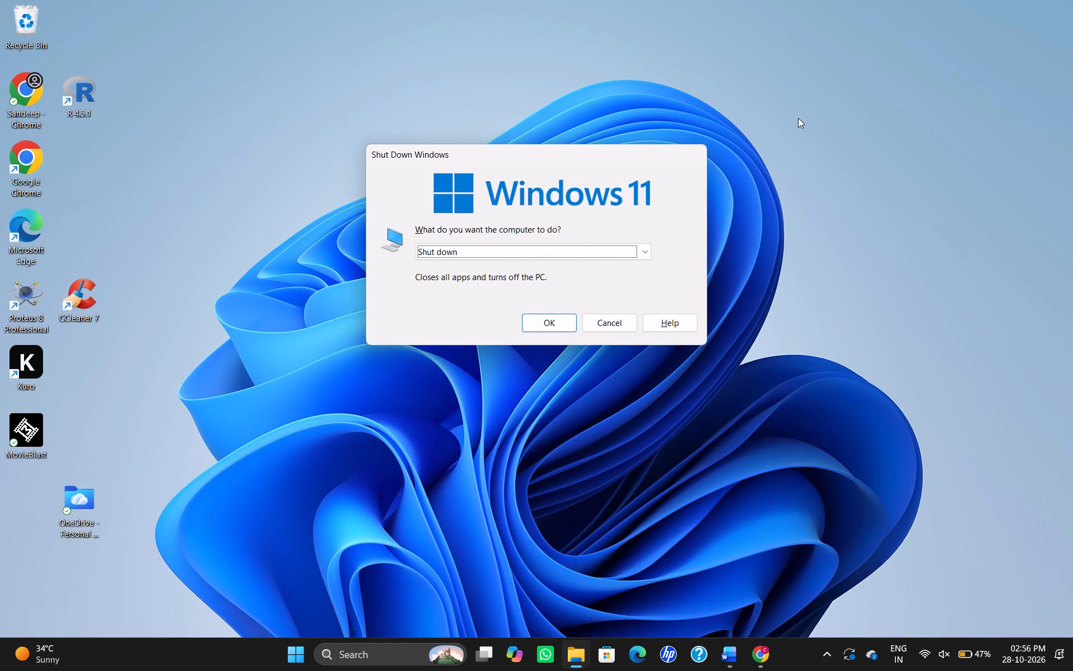